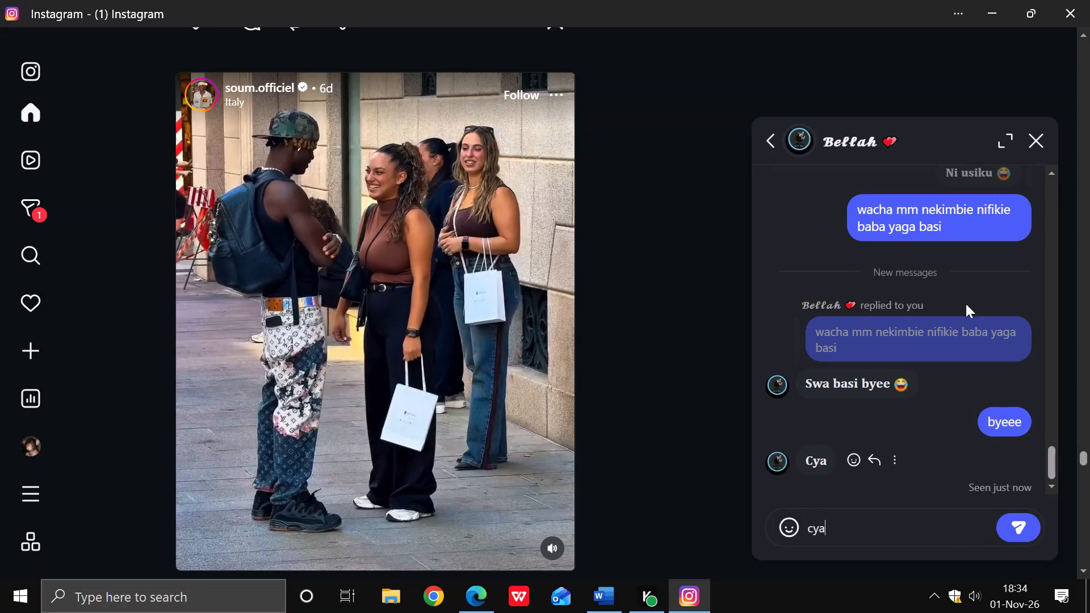
left_click(769, 137)
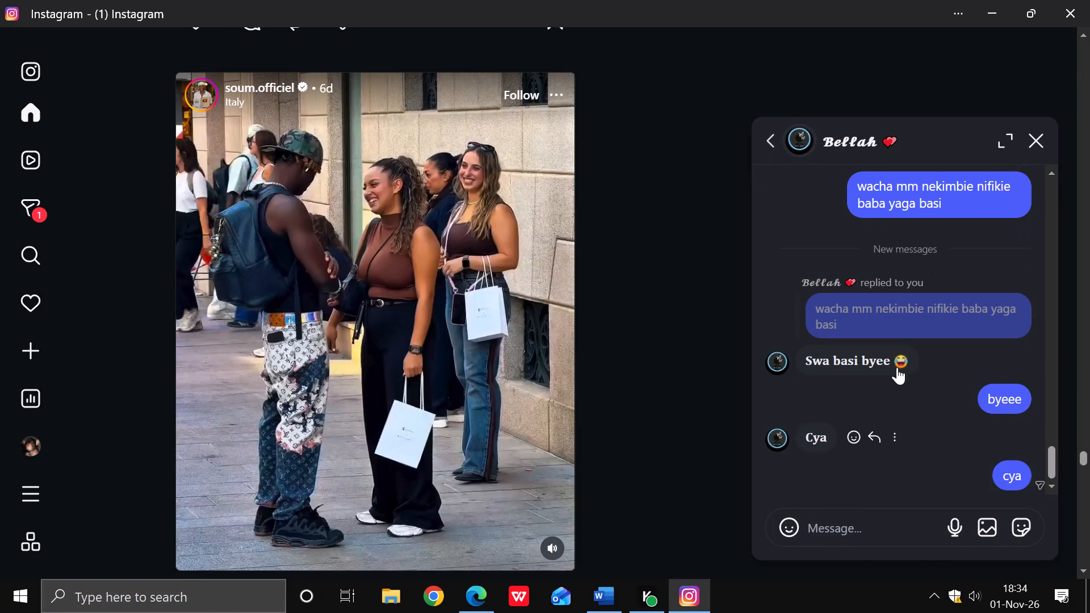
scroll(429, 391, "down", 7)
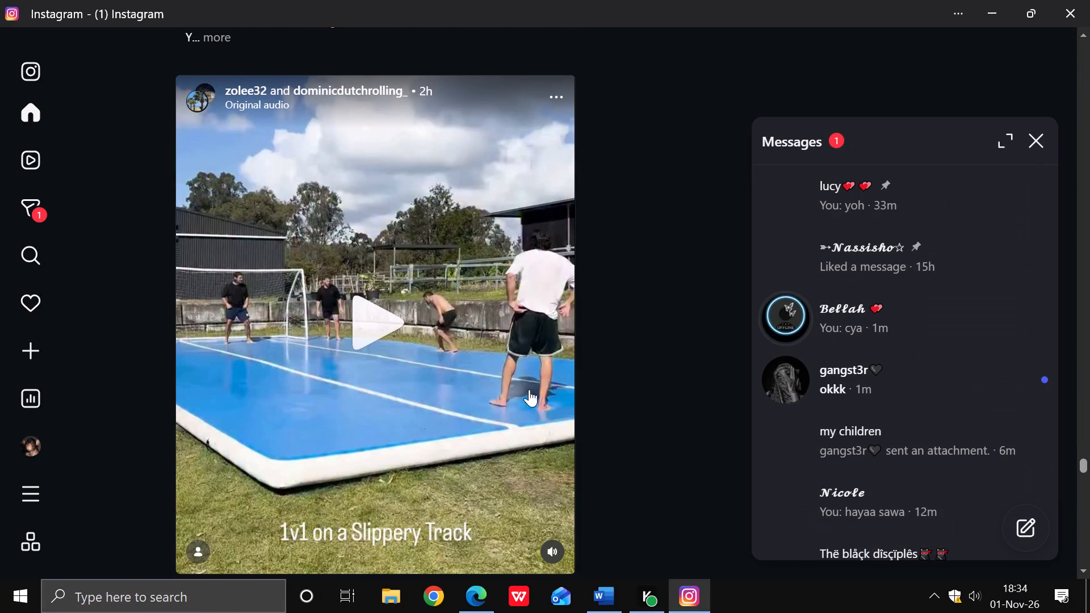
left_click(881, 372)
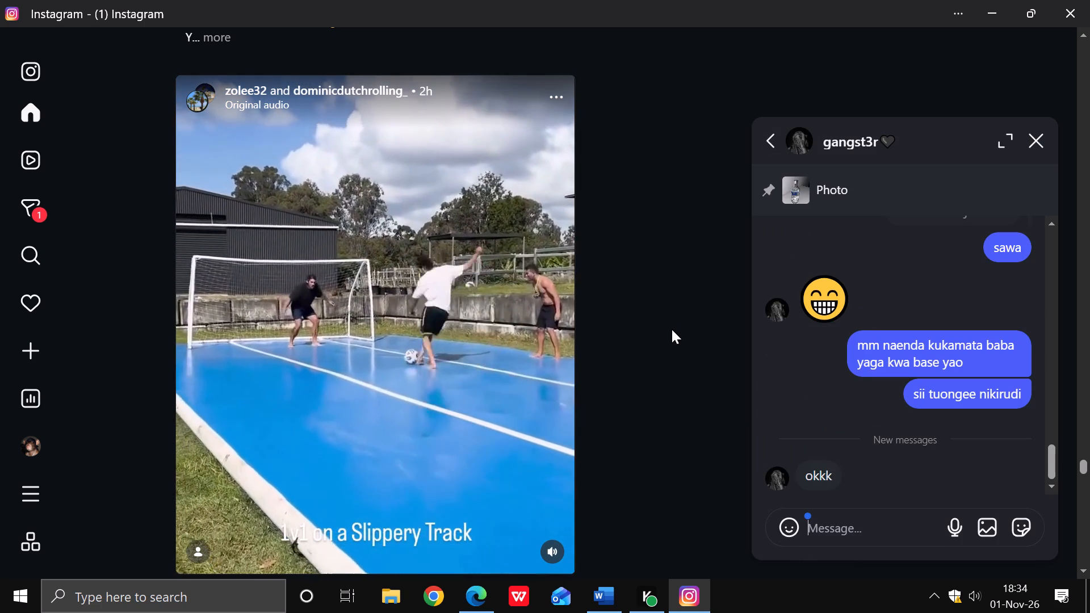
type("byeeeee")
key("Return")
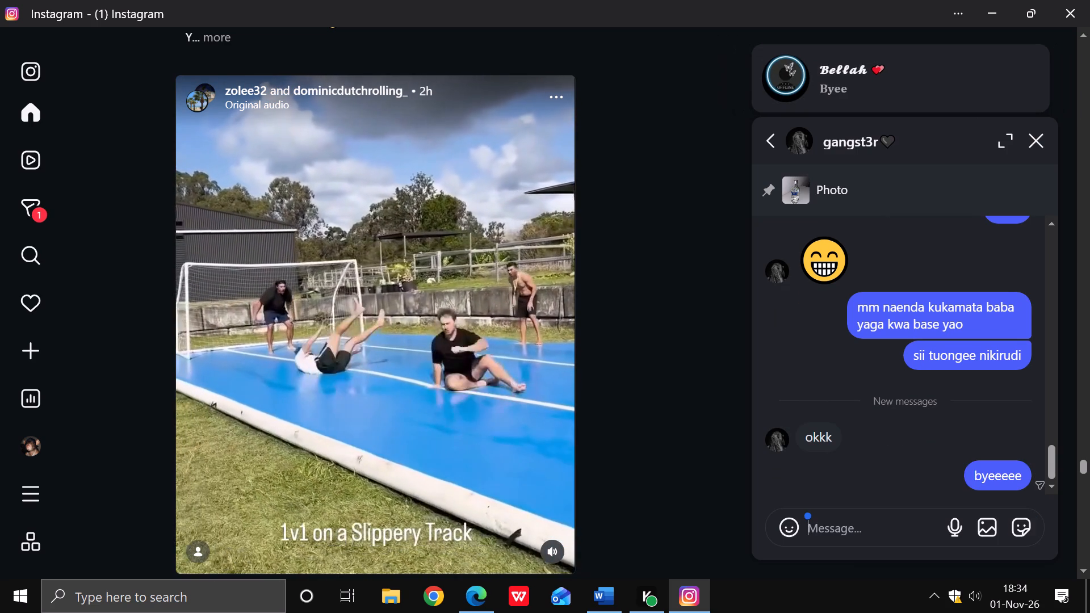
Open Bellah's incoming message, reply "byee", and return to the conversation list.
left_click(1003, 72)
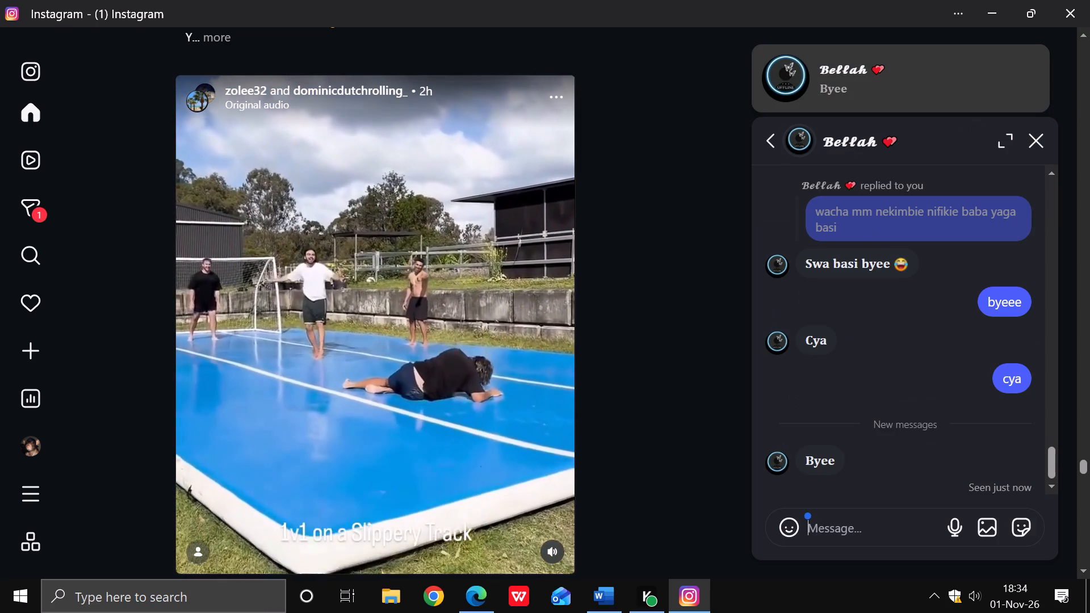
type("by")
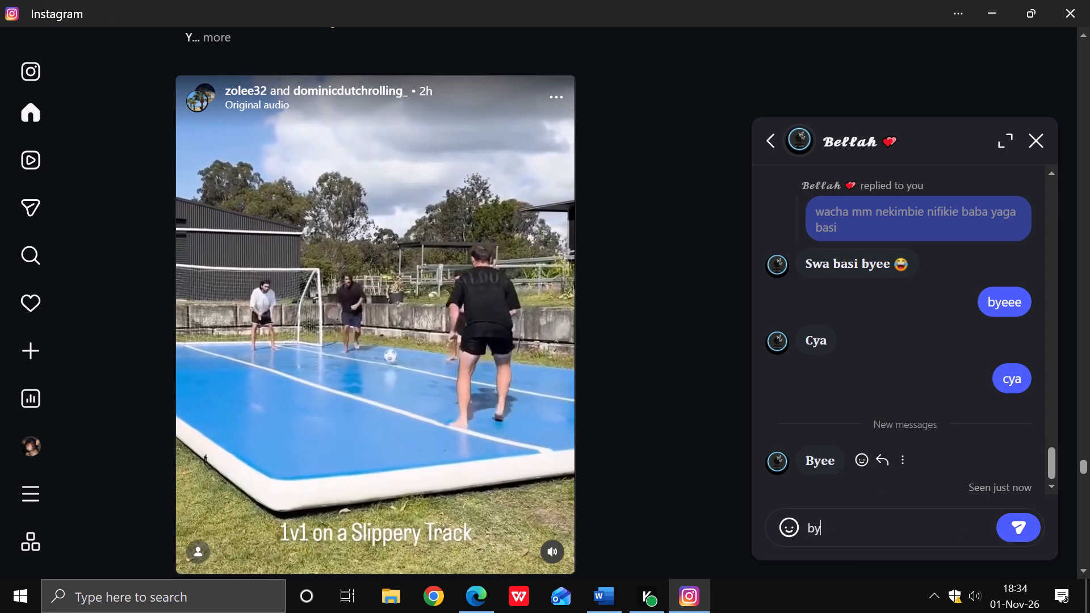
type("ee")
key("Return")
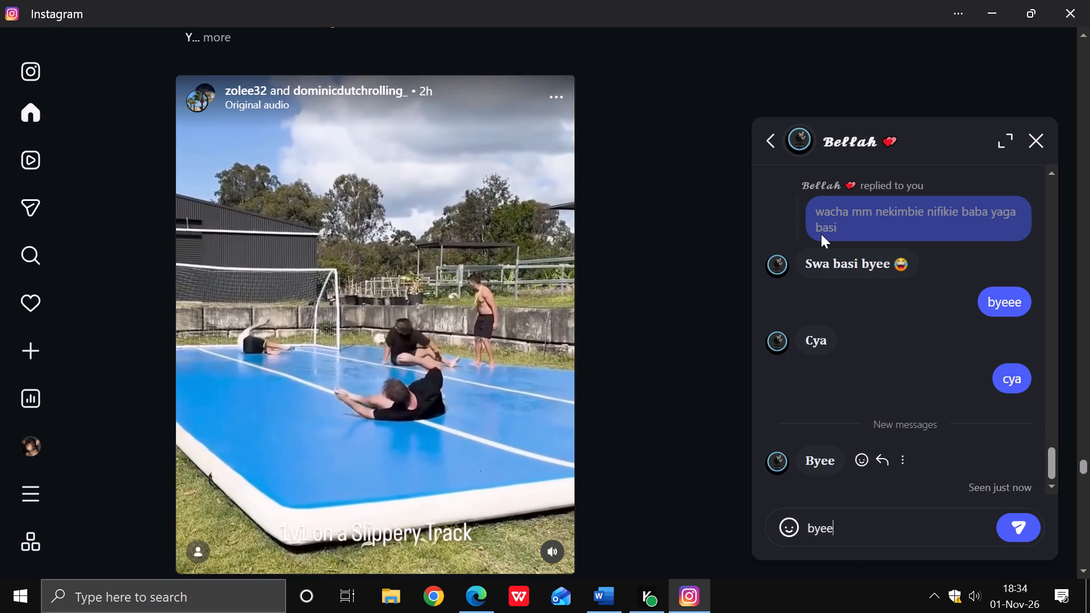
left_click(762, 136)
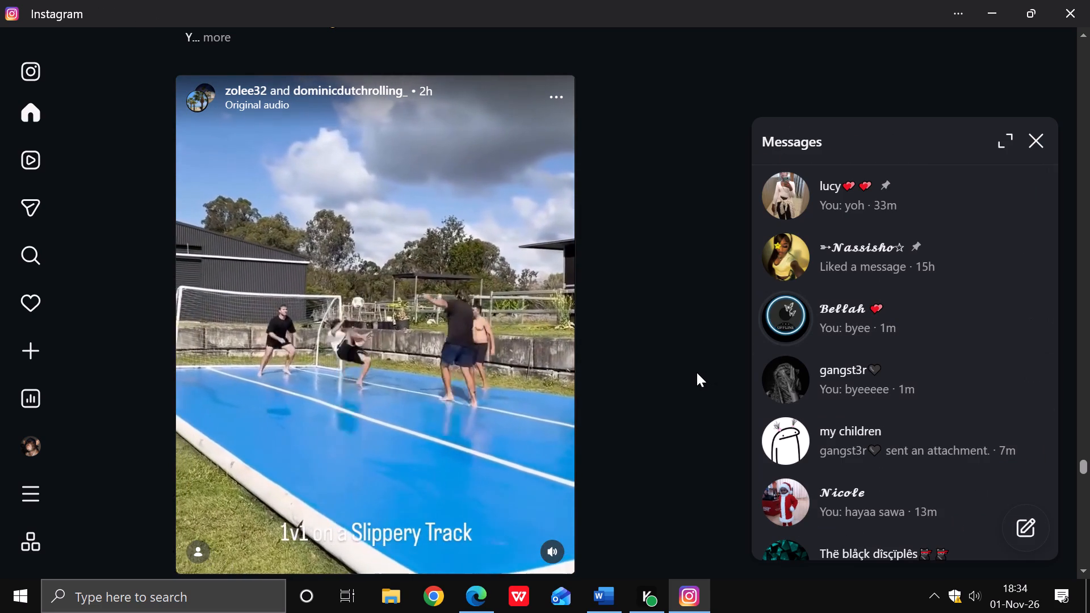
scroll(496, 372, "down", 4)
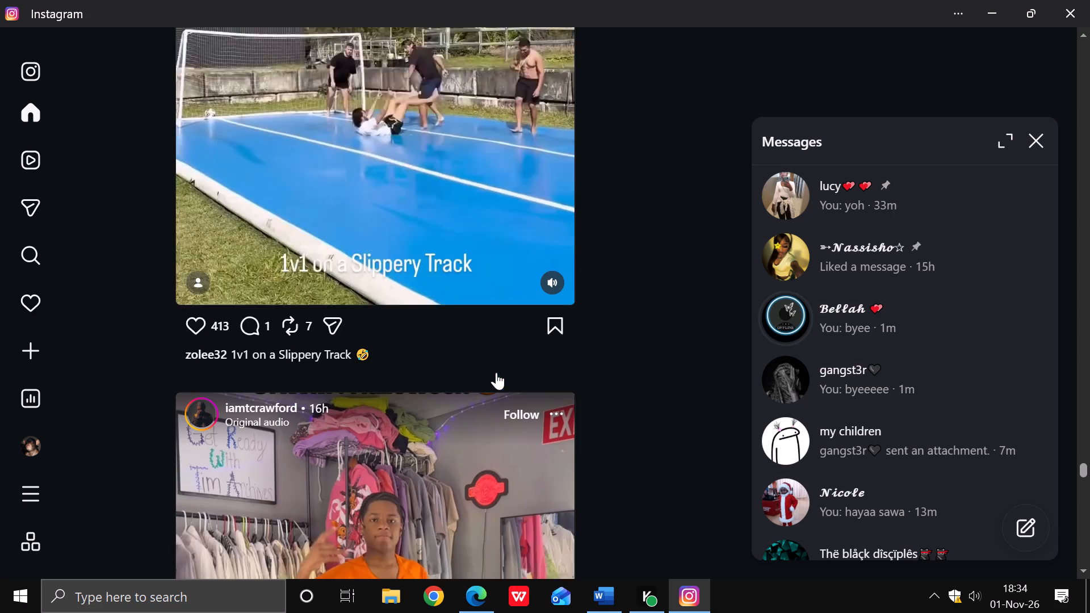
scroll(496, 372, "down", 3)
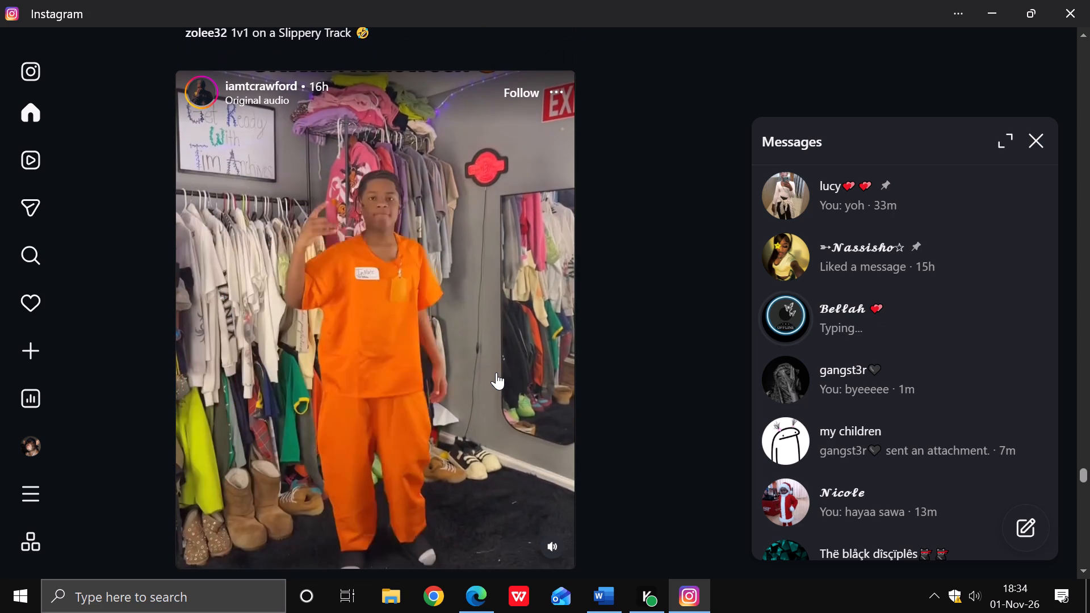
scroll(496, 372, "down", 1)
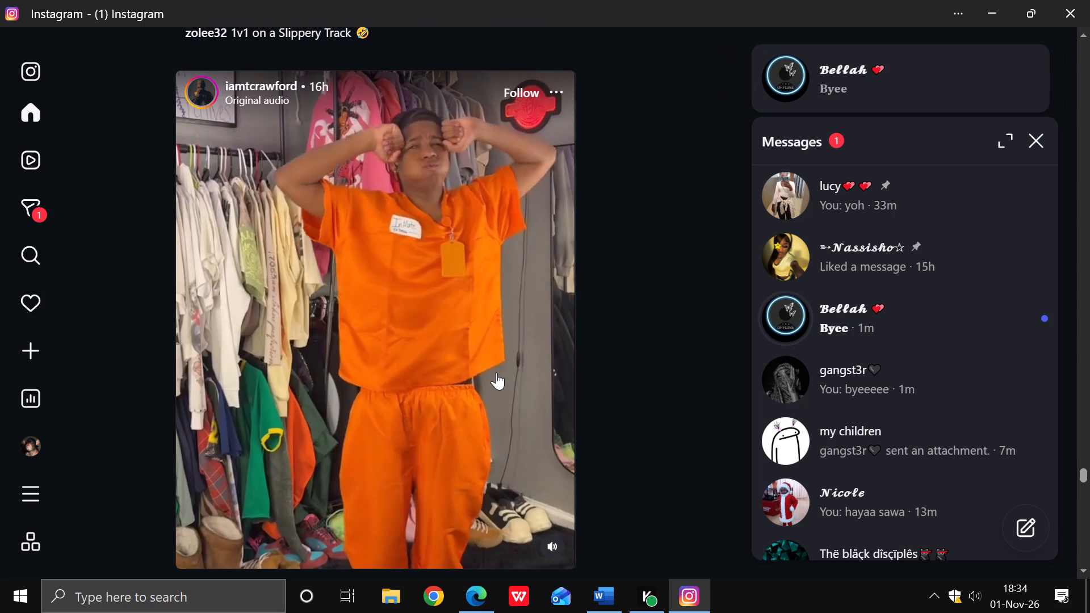
Open Bellah's unread "Byee" message, reply "byeeeee", and return to the conversation list.
left_click(845, 328)
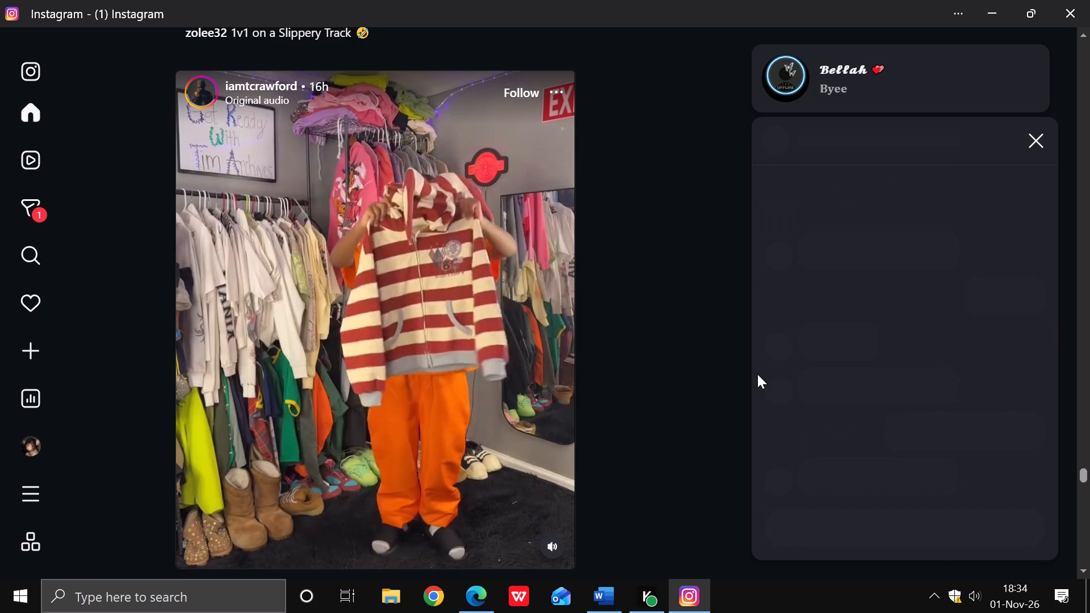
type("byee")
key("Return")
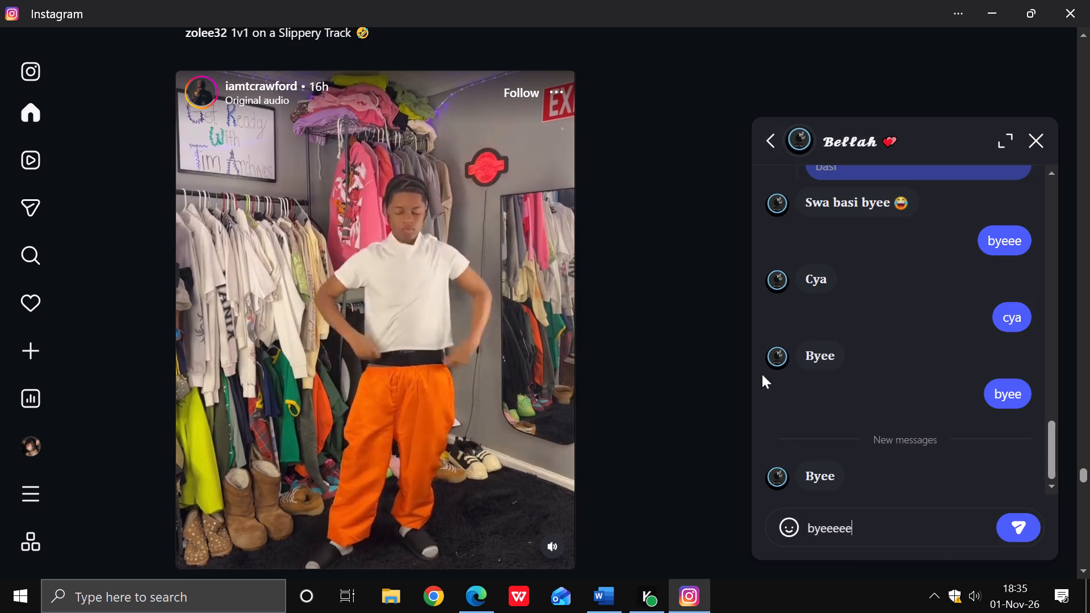
scroll(410, 388, "down", 6)
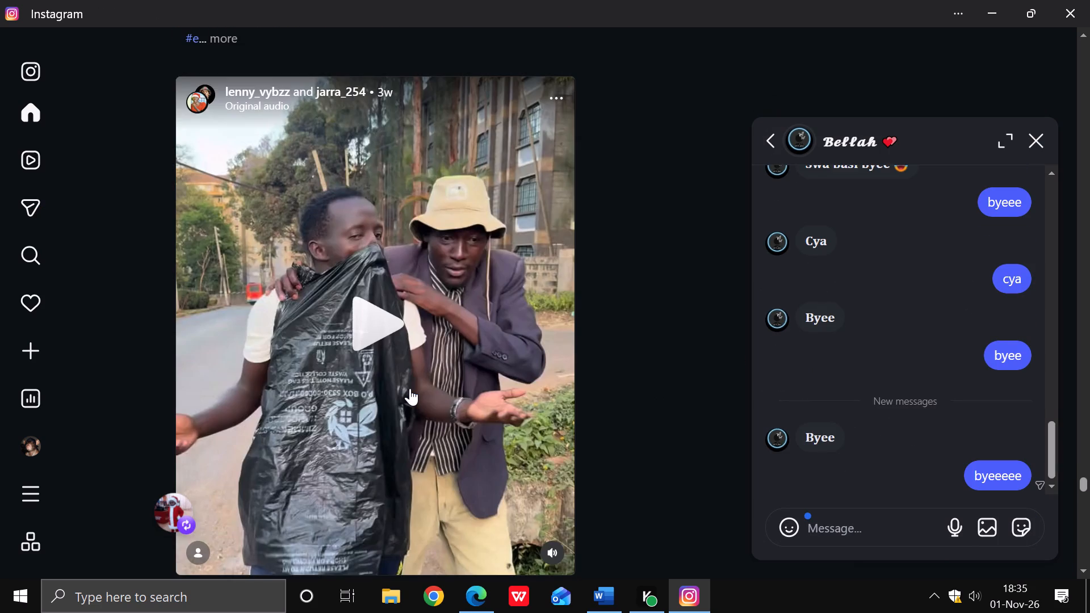
left_click(769, 137)
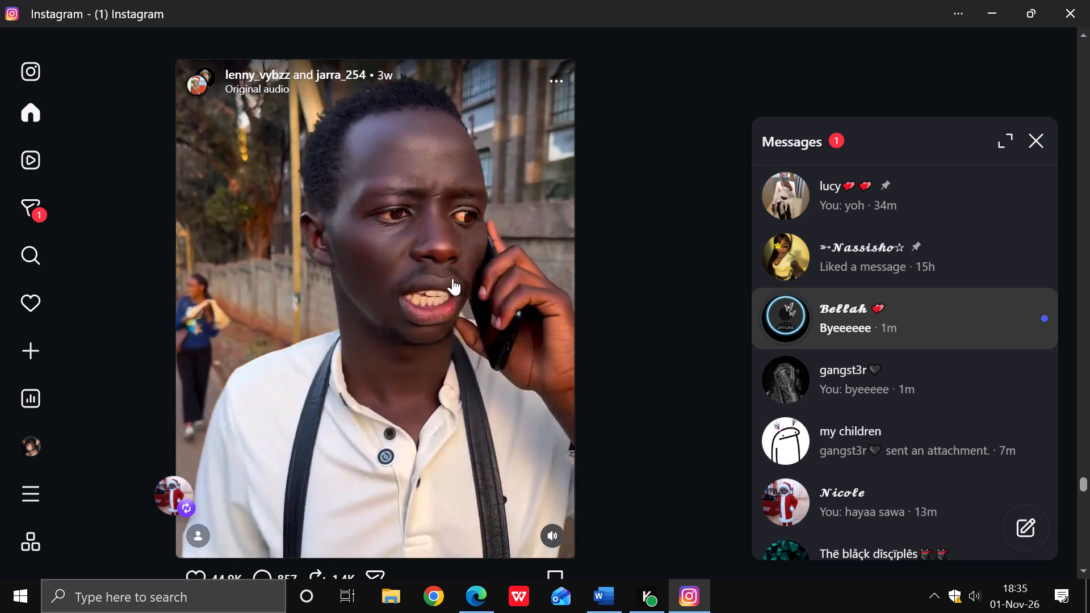
Reply "byeeeeee" to Bellah's unread message and go back to the conversation list.
left_click(874, 343)
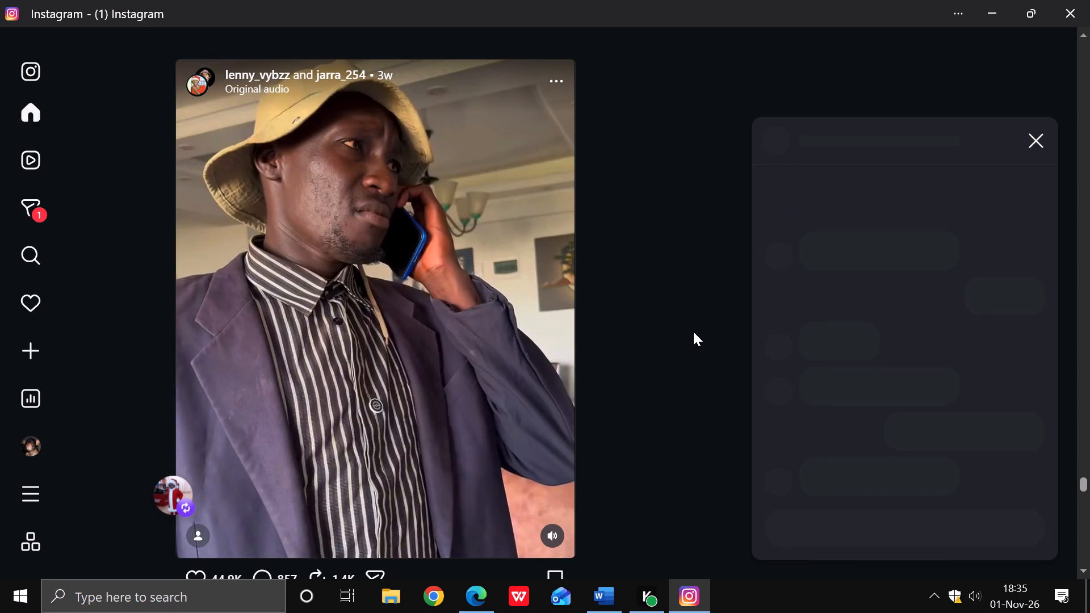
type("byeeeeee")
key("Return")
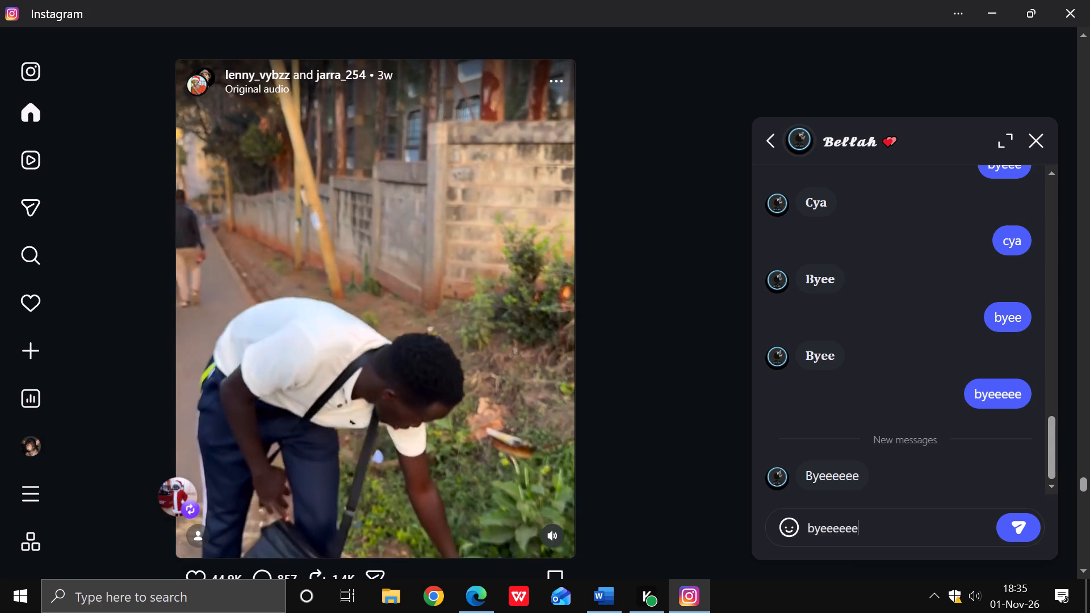
left_click(762, 141)
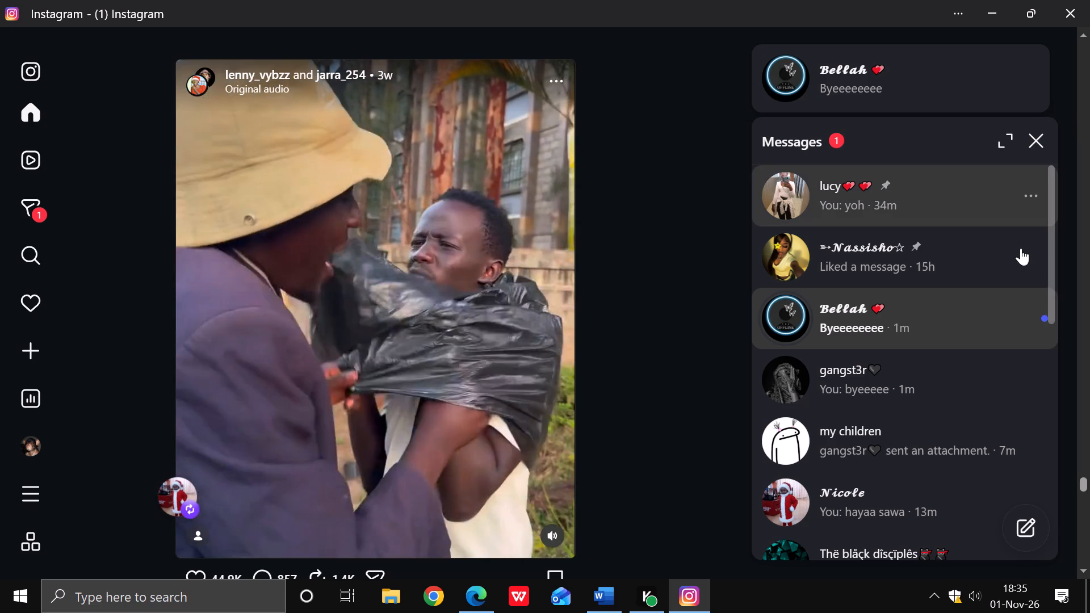
Answer Bellah's newest message with a long drawn-out "bye" ending in many extra e's, and return to the conversation list.
left_click(940, 310)
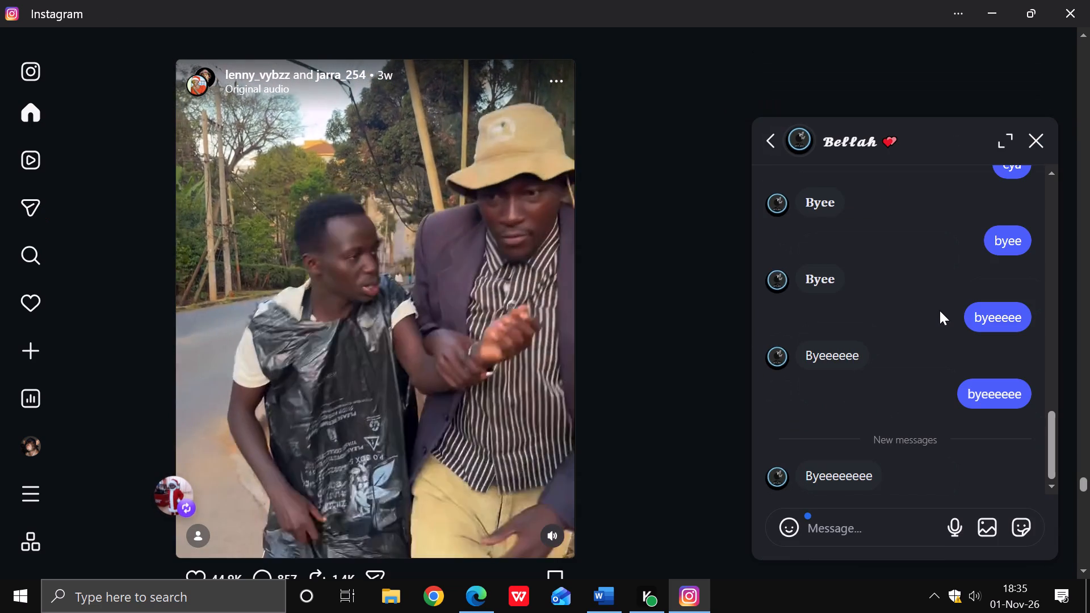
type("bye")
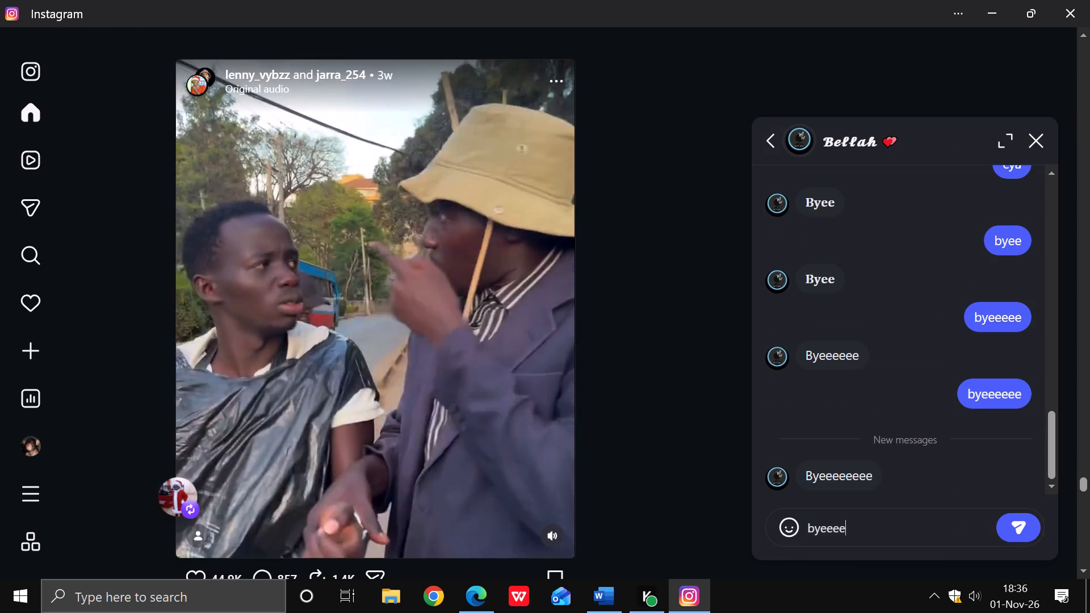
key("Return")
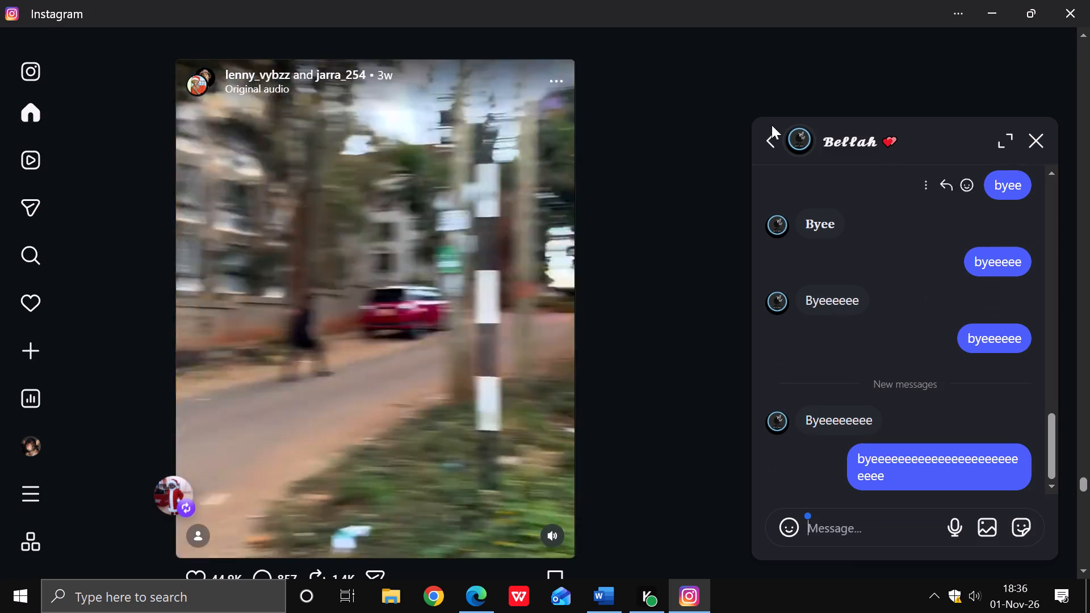
left_click(766, 144)
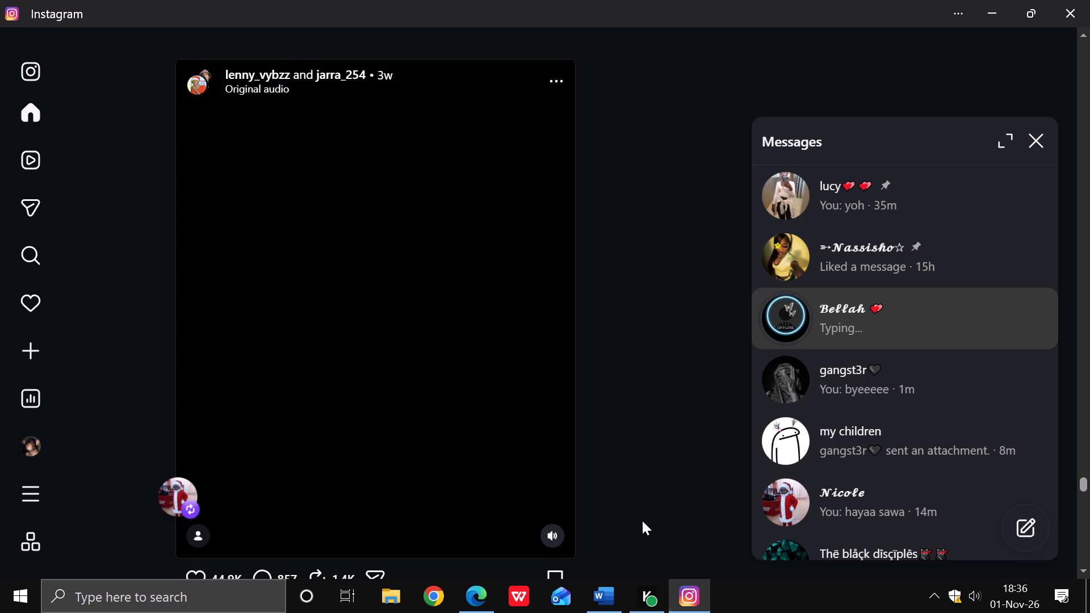
Switch to Word and create a new blank document.
left_click(603, 591)
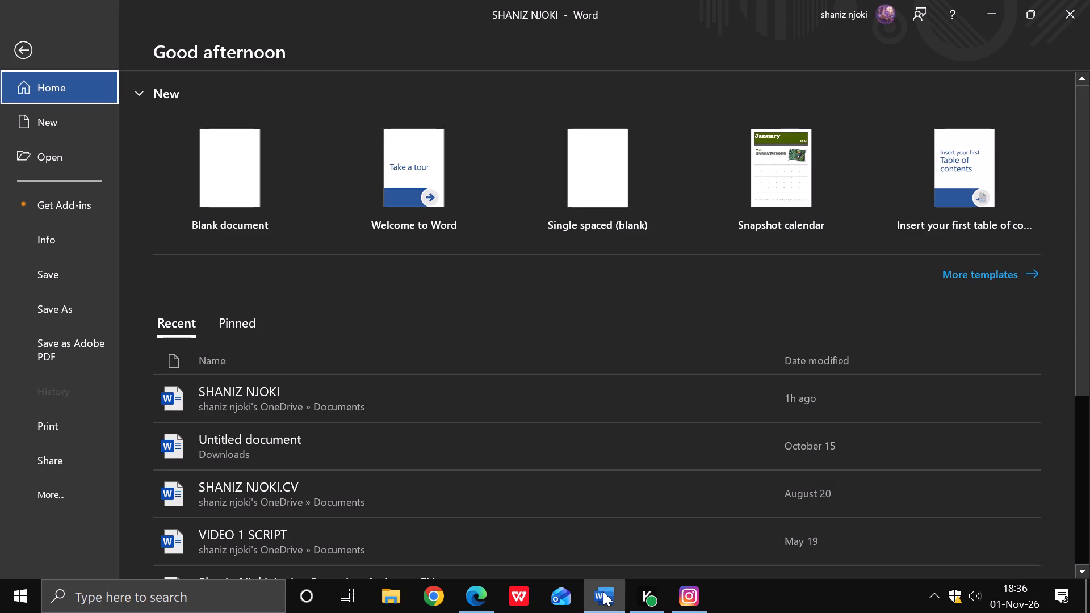
left_click(221, 232)
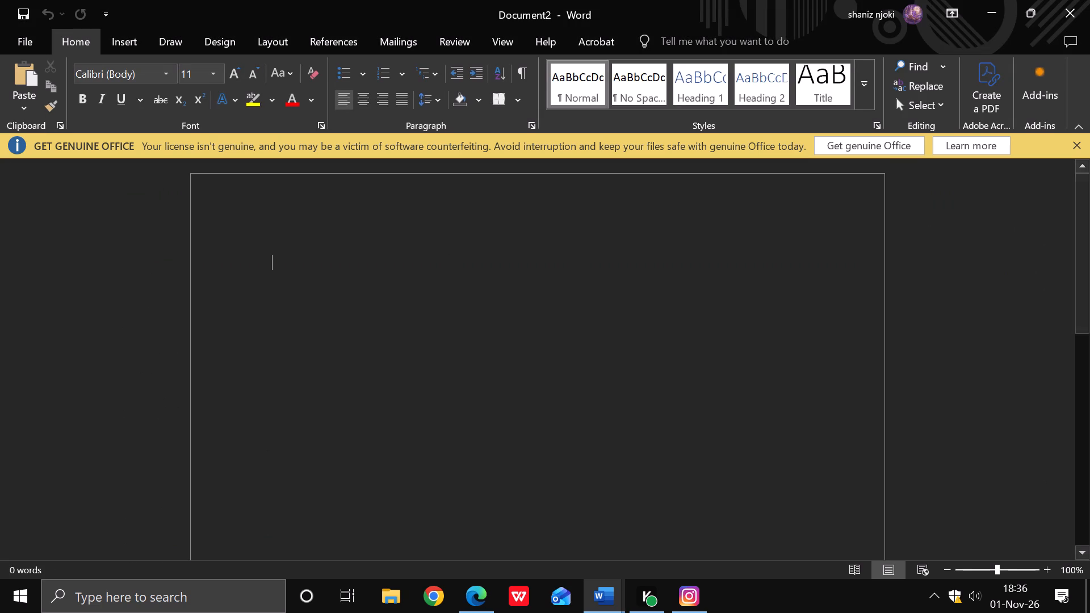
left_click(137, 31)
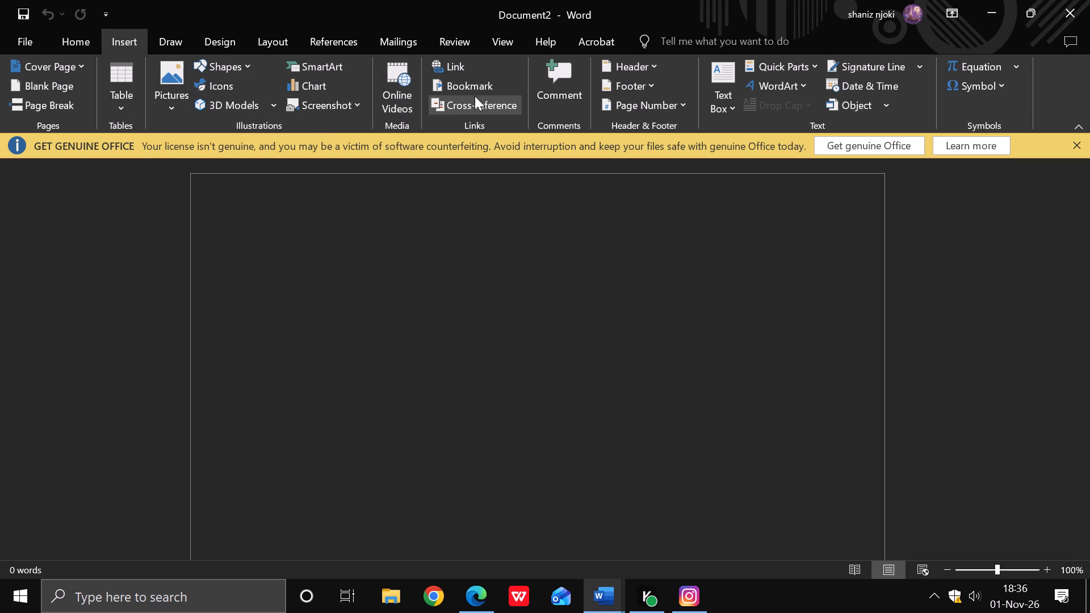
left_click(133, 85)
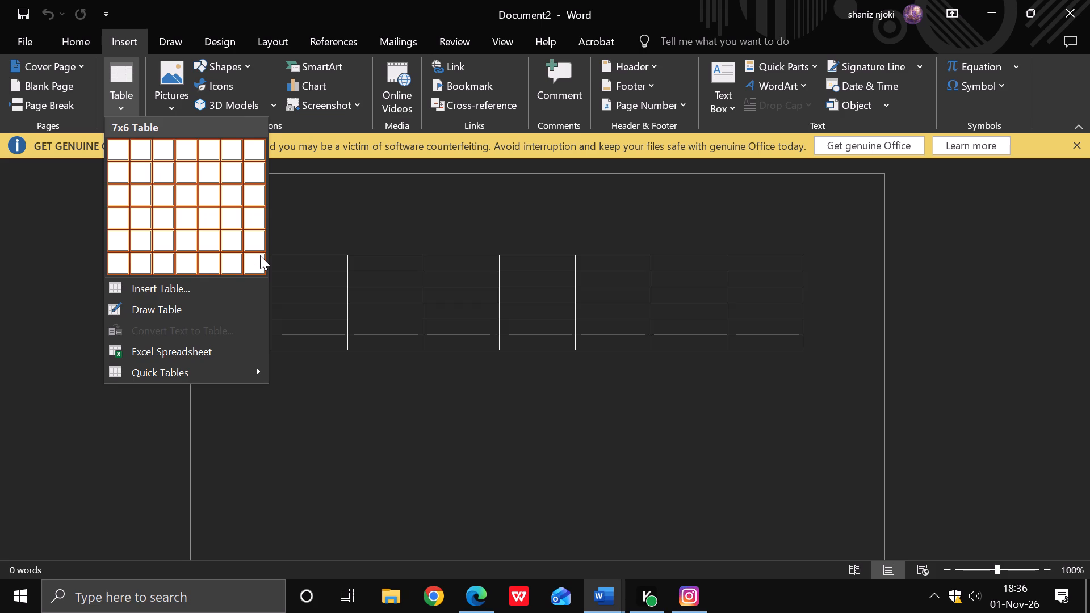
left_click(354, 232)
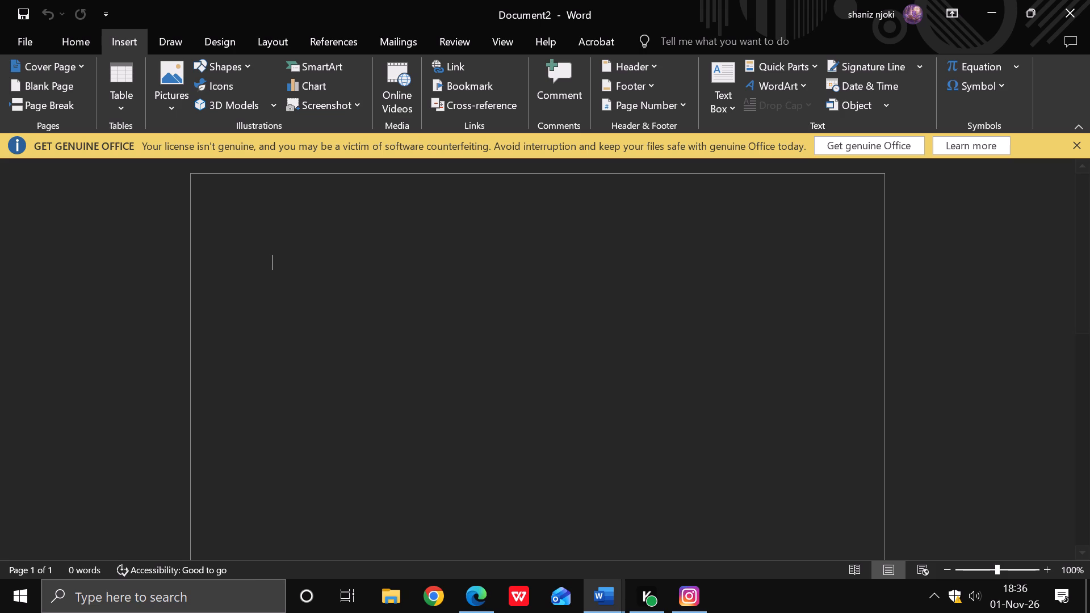
Enter the title TYPES OF COMPUTER TOPOLOGIES at the start of the document, correcting the doubled O in the last word.
type("TYPE")
type("S OF")
key("space")
type("COMPUTER TOPOOLOGIES")
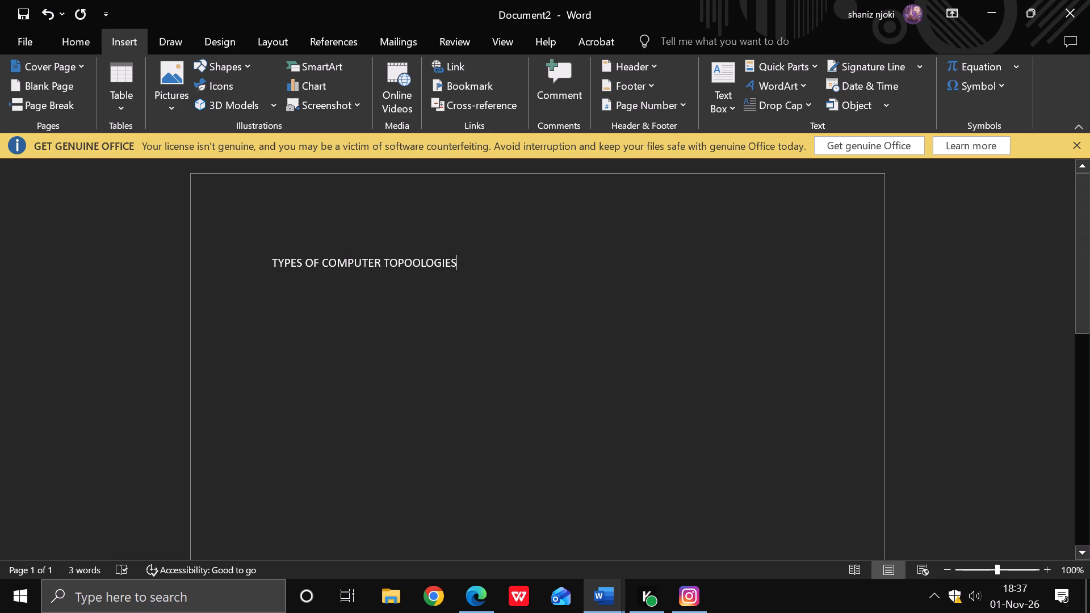
left_click(410, 260)
key("BackSpace")
Format the title as bold, italic and underlined at font size 36, and start a new line below it.
left_click_drag(269, 264, 475, 255)
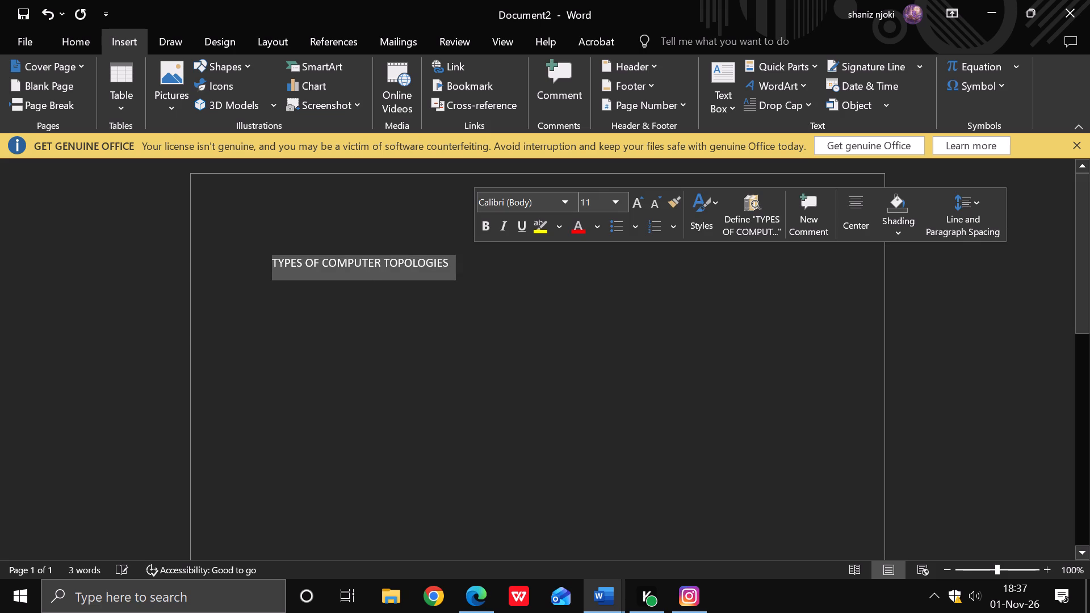
left_click(488, 223)
left_click(524, 223)
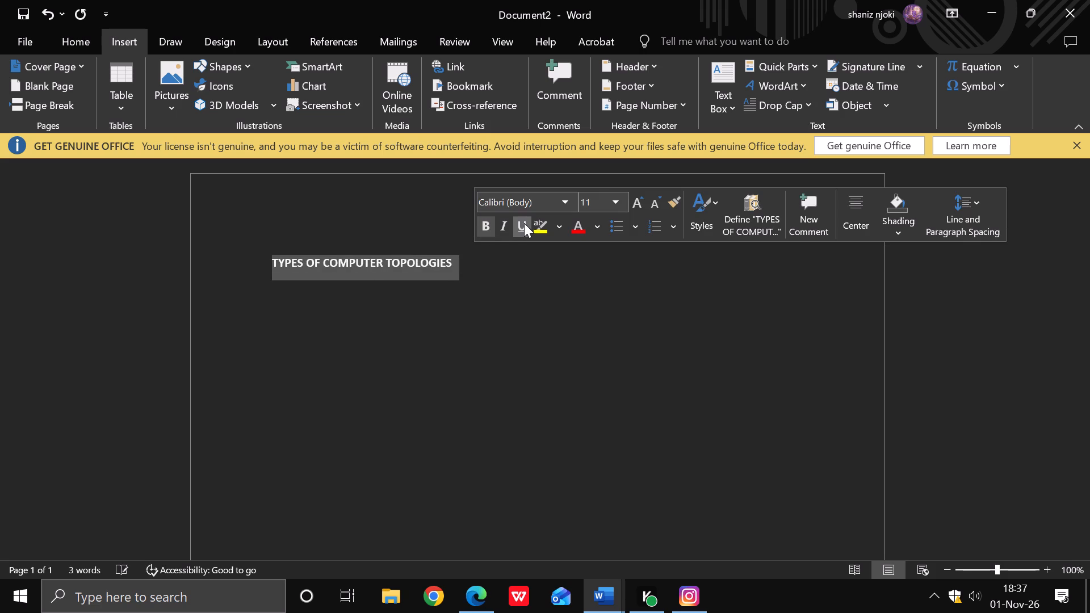
left_click(507, 222)
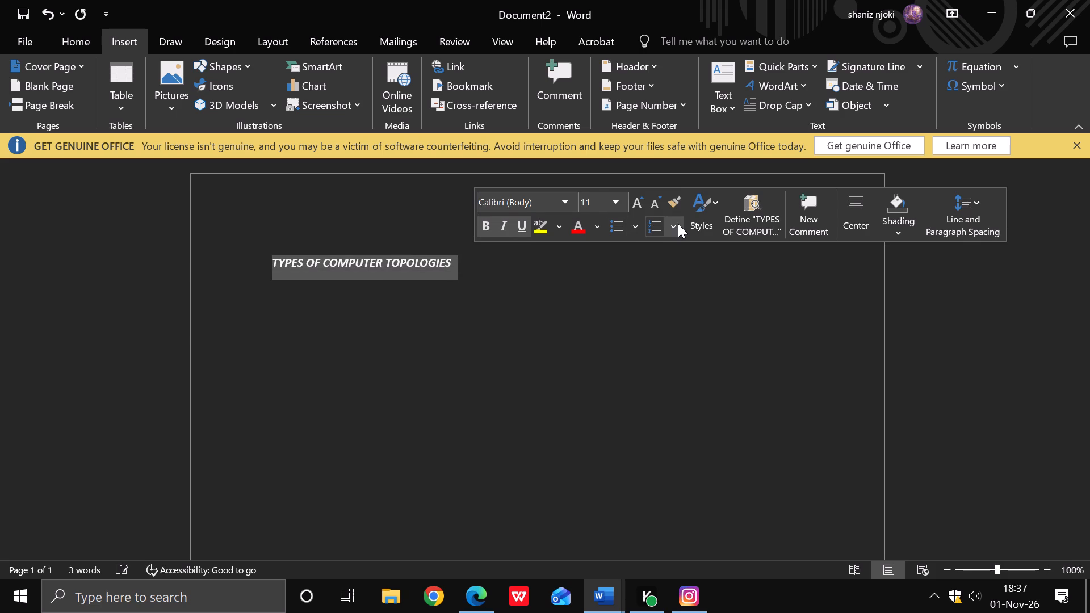
left_click(617, 200)
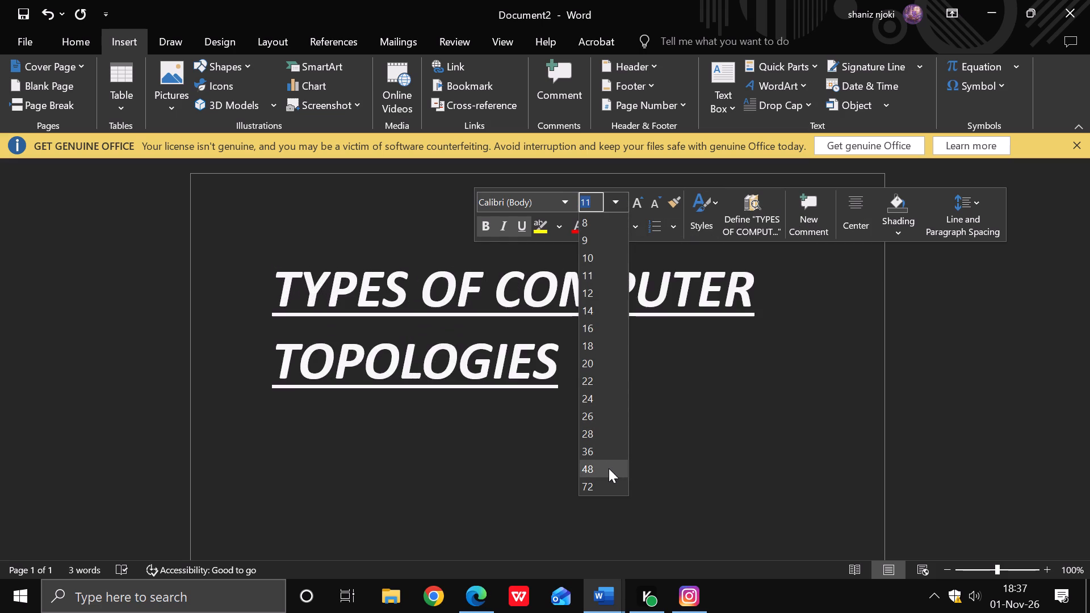
left_click(609, 444)
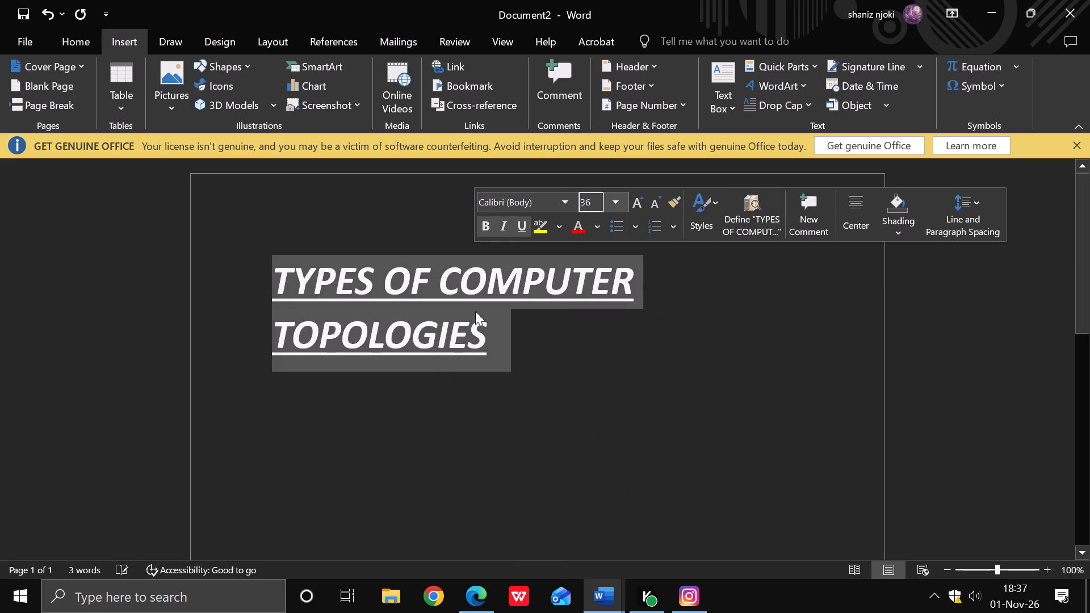
left_click(616, 391)
scroll(543, 405, "down", 1)
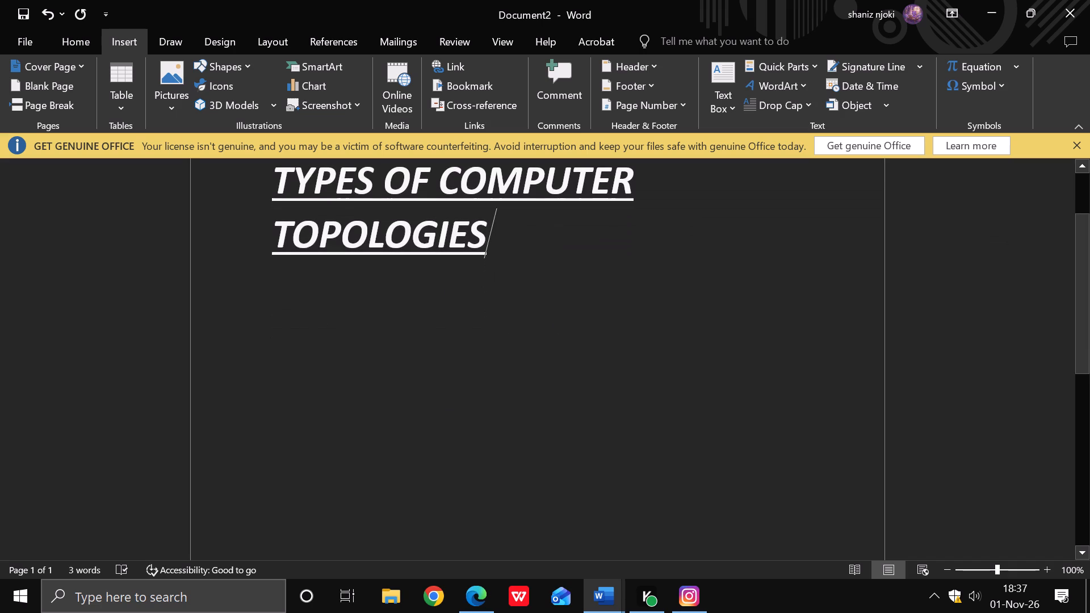
key("Return")
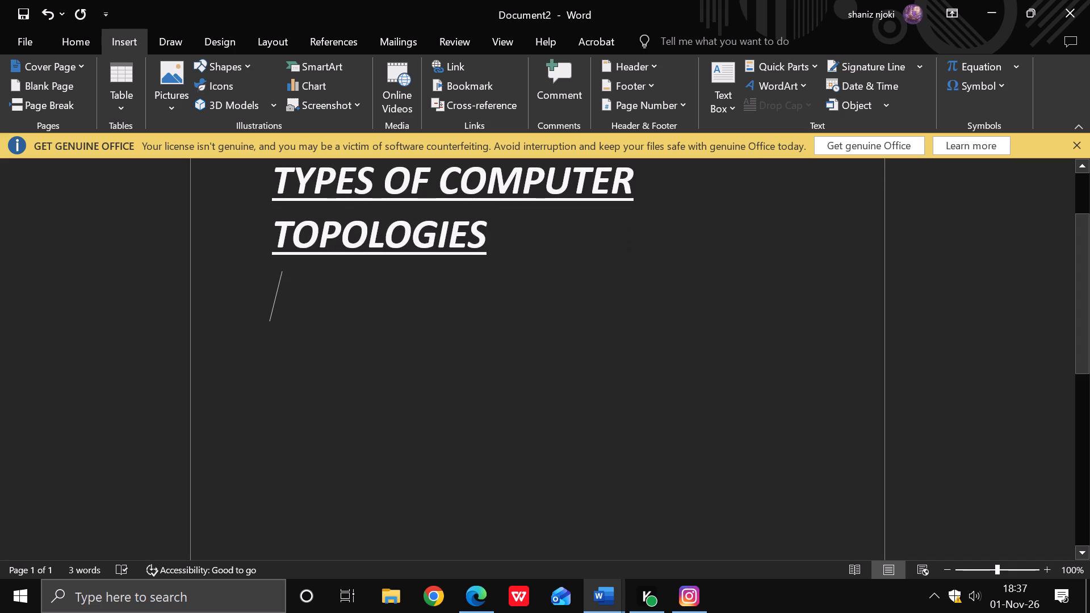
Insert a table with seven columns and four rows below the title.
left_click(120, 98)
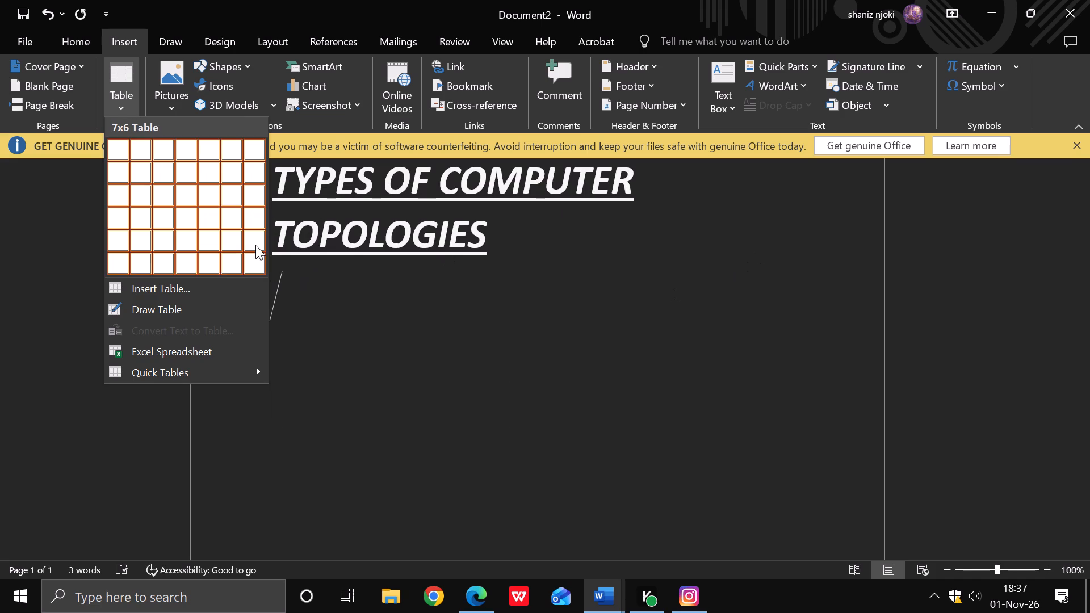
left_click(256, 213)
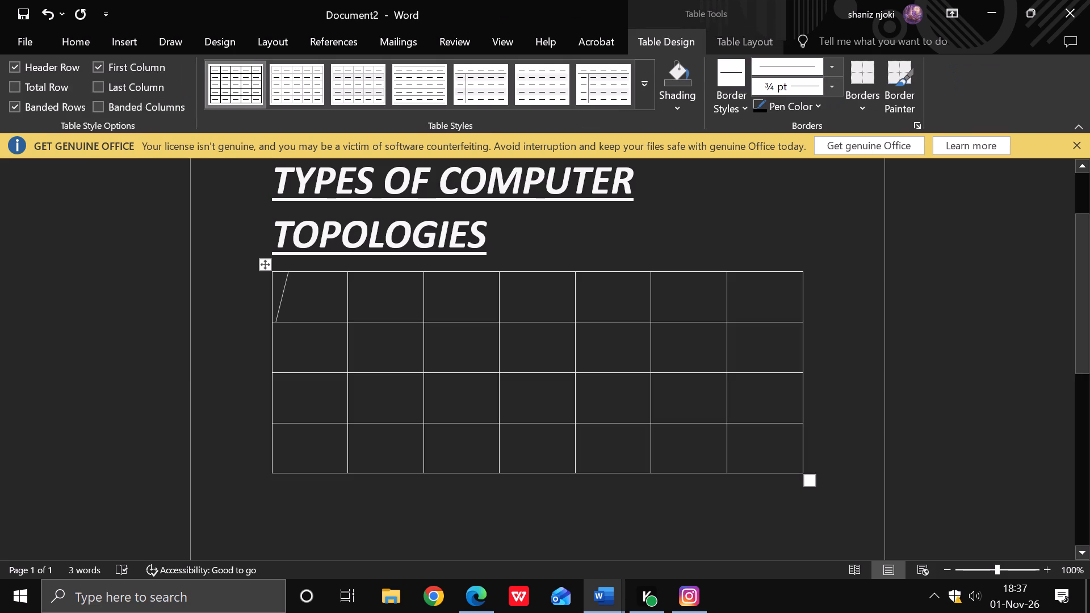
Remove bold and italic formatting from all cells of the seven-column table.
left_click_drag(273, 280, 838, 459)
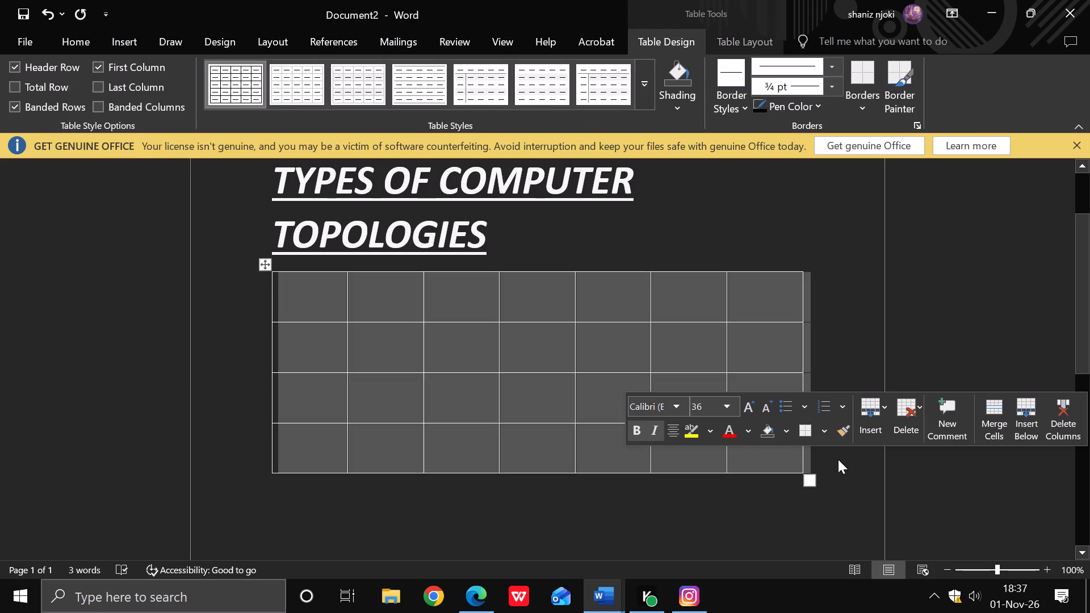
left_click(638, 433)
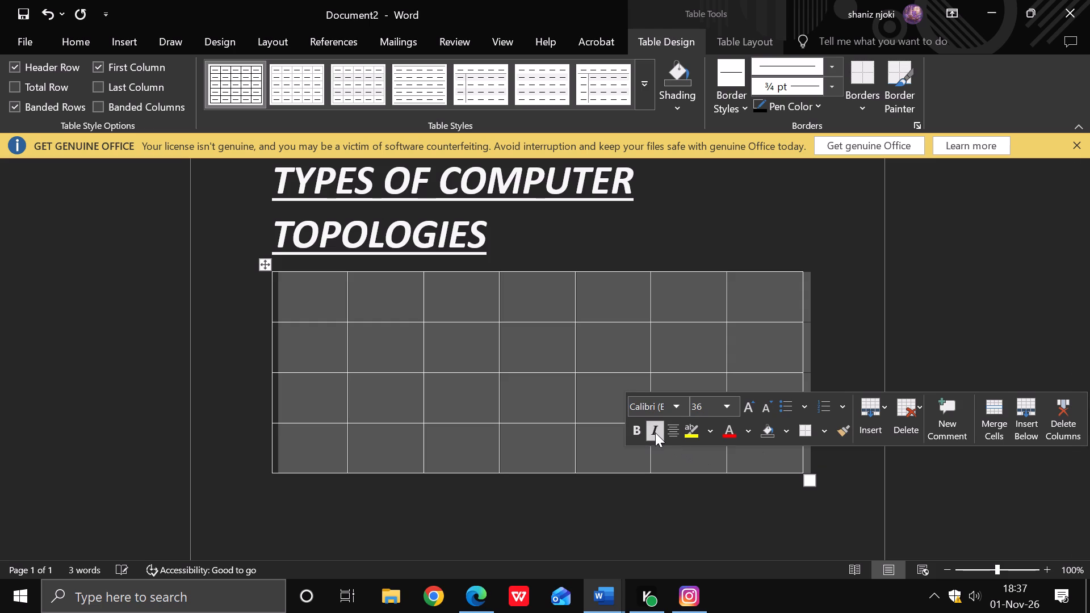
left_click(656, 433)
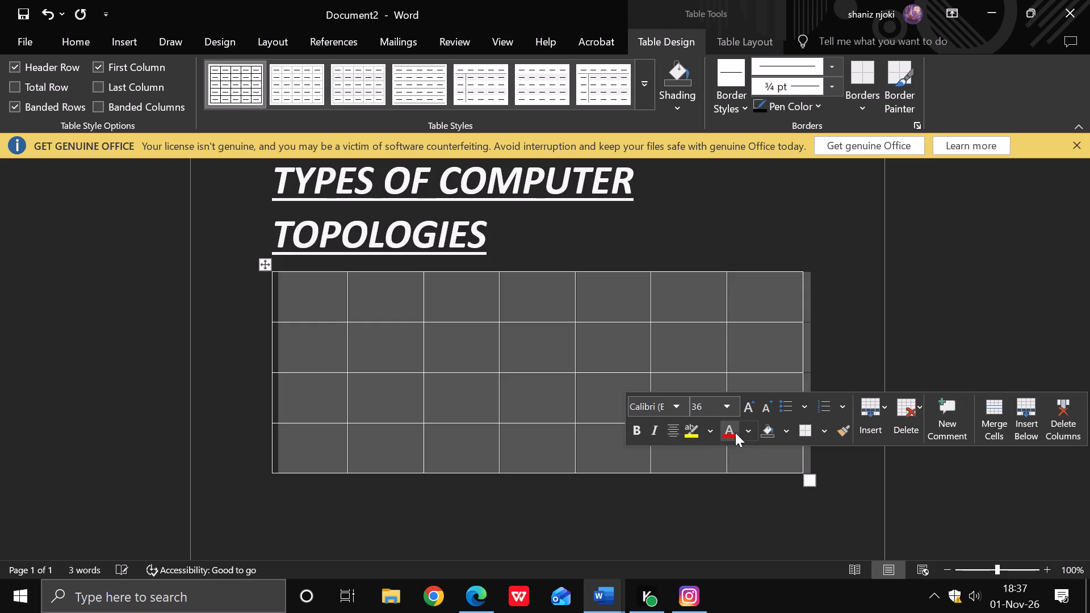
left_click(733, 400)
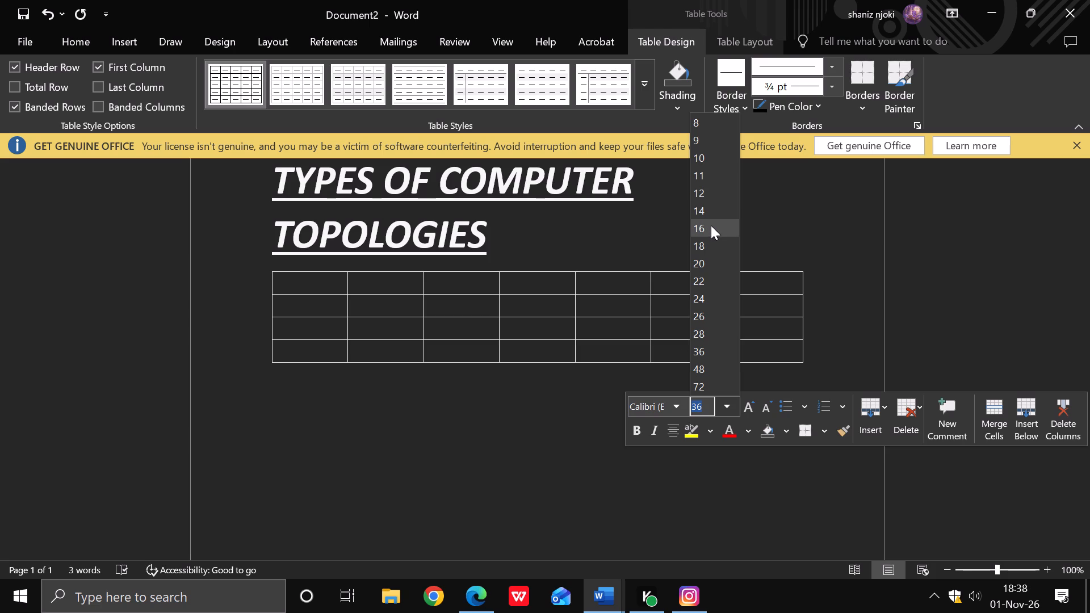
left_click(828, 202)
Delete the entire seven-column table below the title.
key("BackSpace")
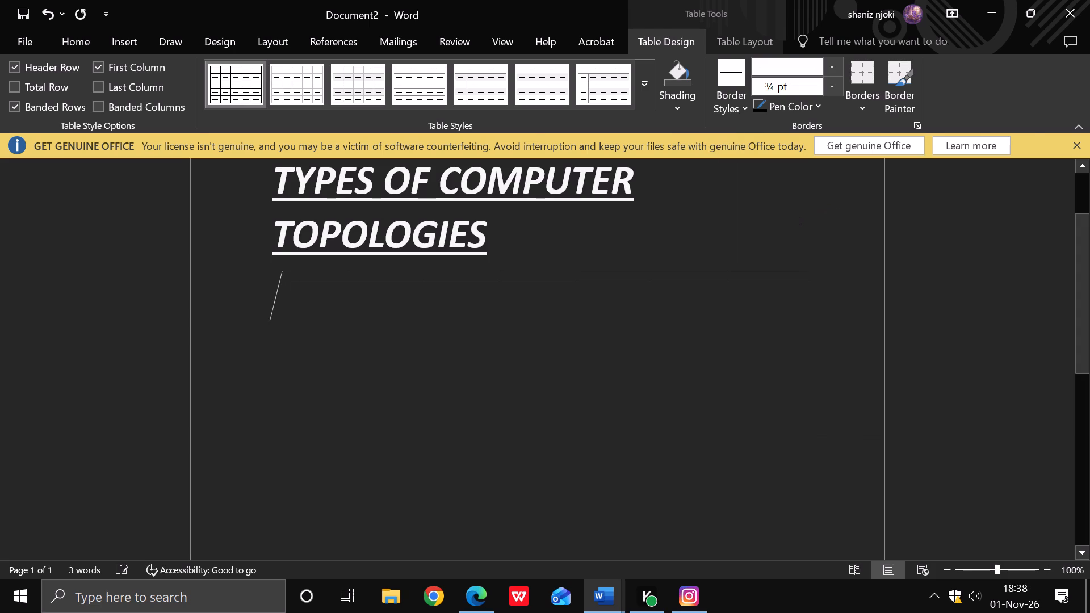
Insert a table with one column and four rows below the title.
left_click(135, 48)
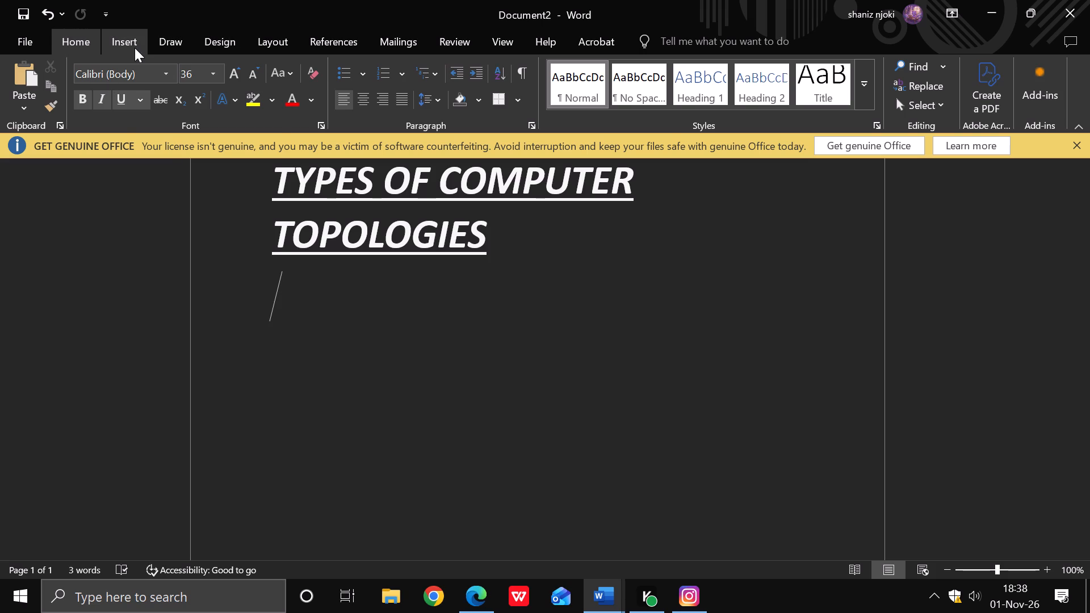
left_click(120, 99)
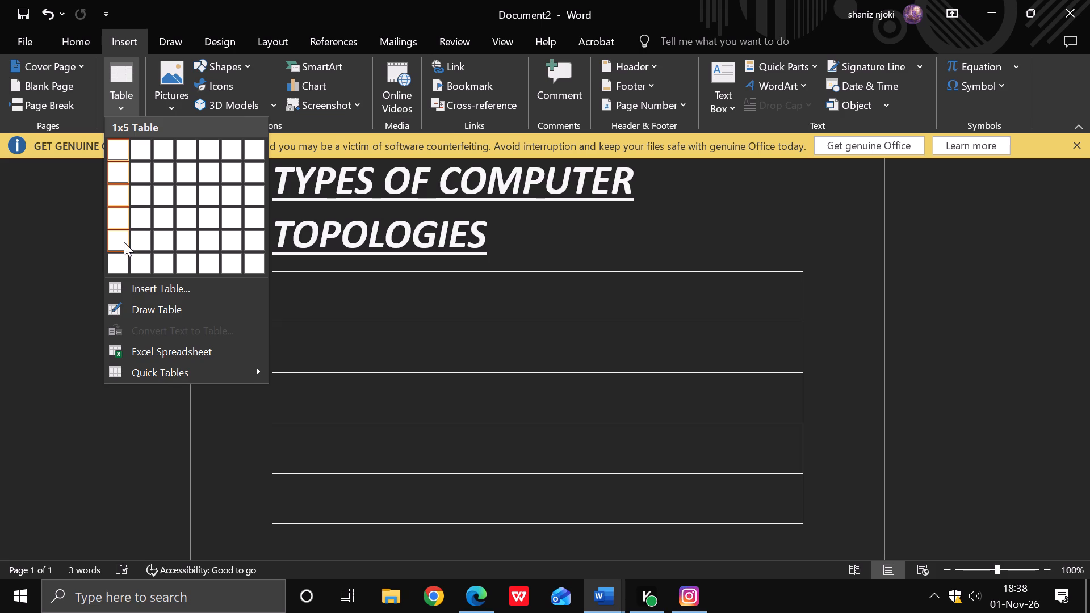
left_click(123, 223)
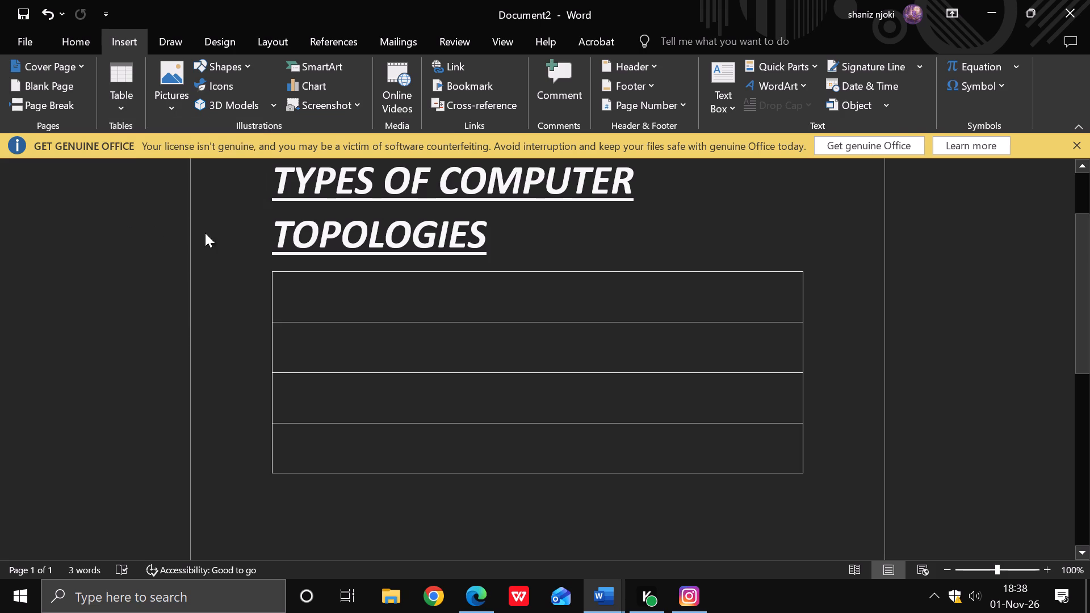
Select all four rows of the one-column table.
left_click_drag(276, 278, 710, 472)
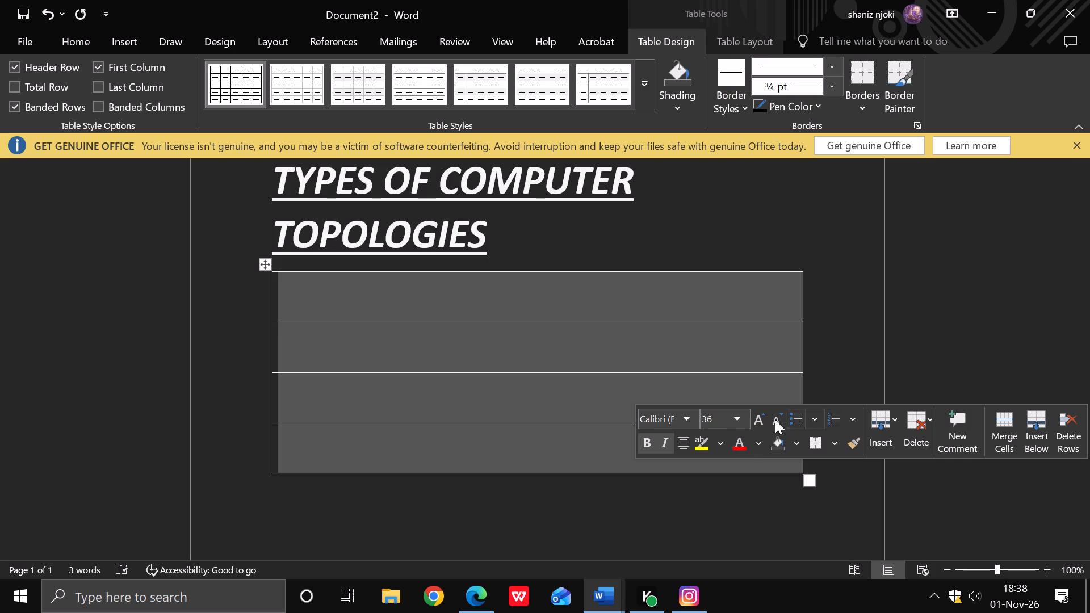
Set the font size of all four rows of the one-column table to 20.
left_click(741, 419)
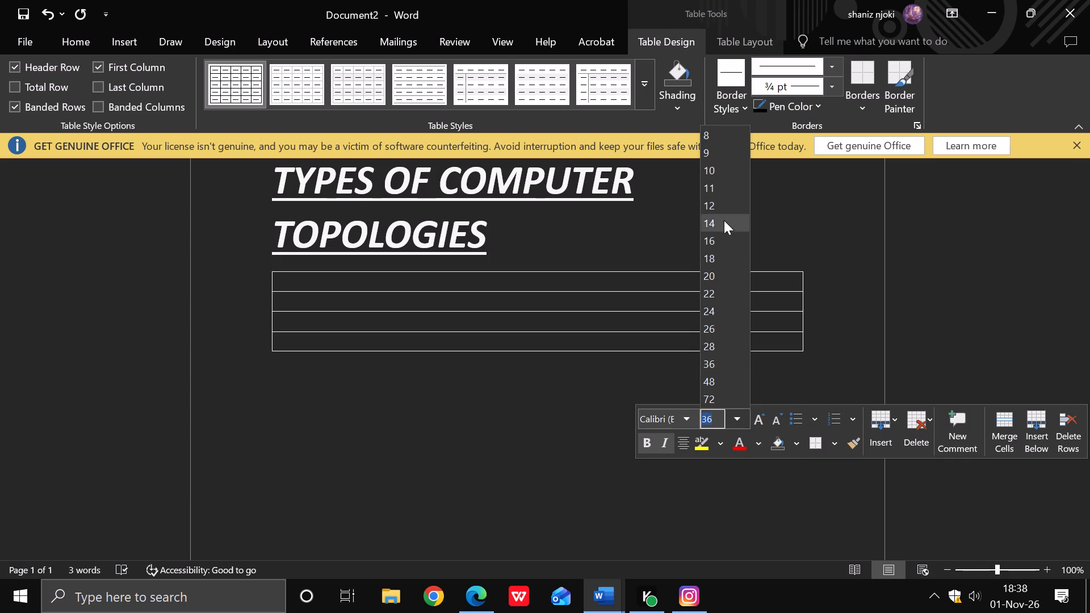
left_click(727, 271)
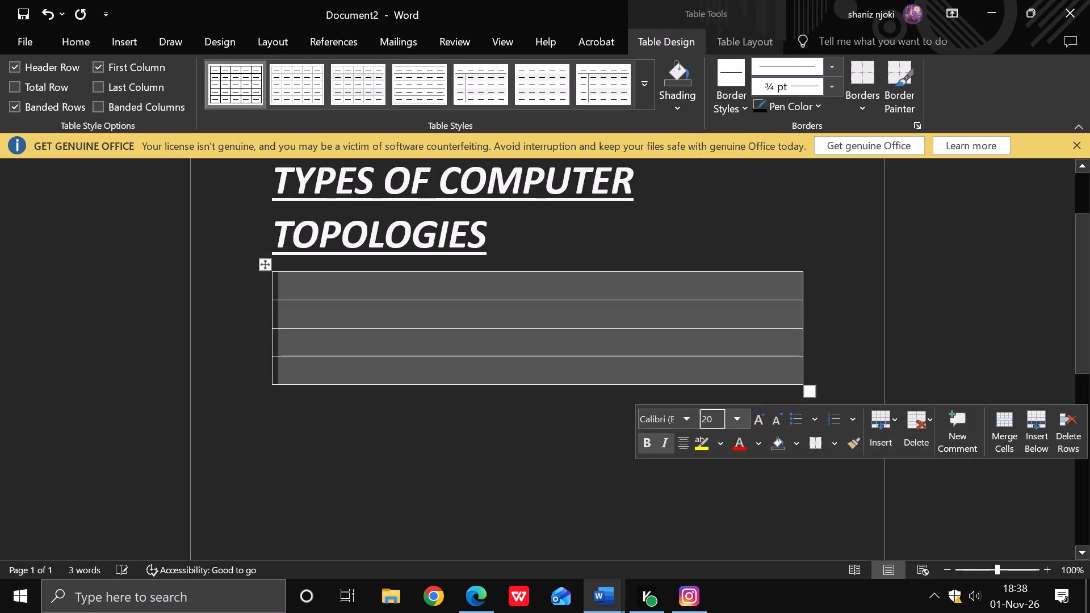
left_click(777, 246)
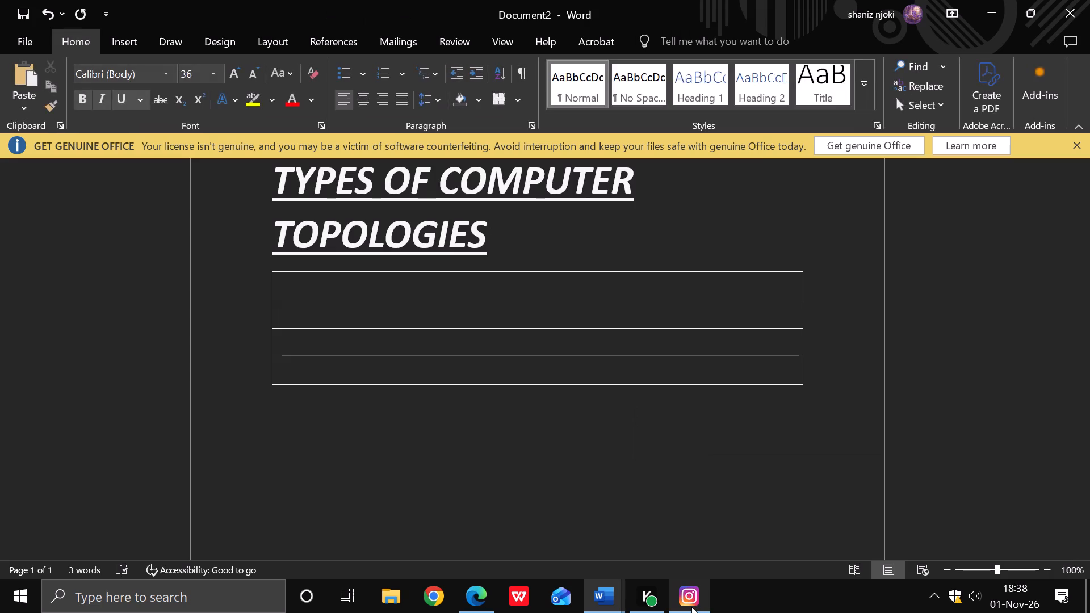
Switch to Instagram and reply to Bellah's unread message with a long drawn-out "Byeeeee".
left_click(691, 607)
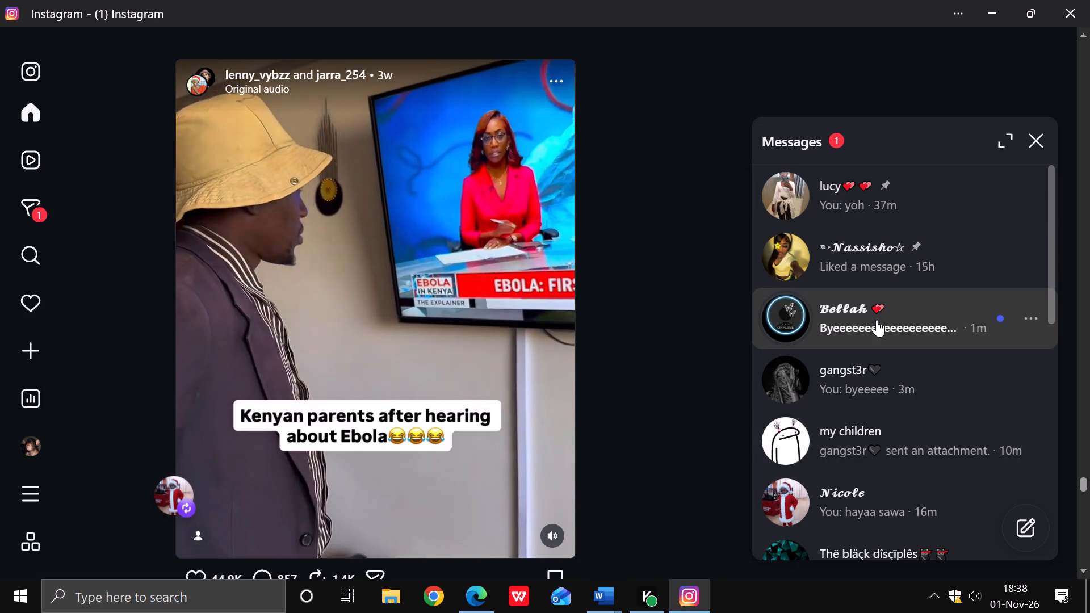
left_click(886, 321)
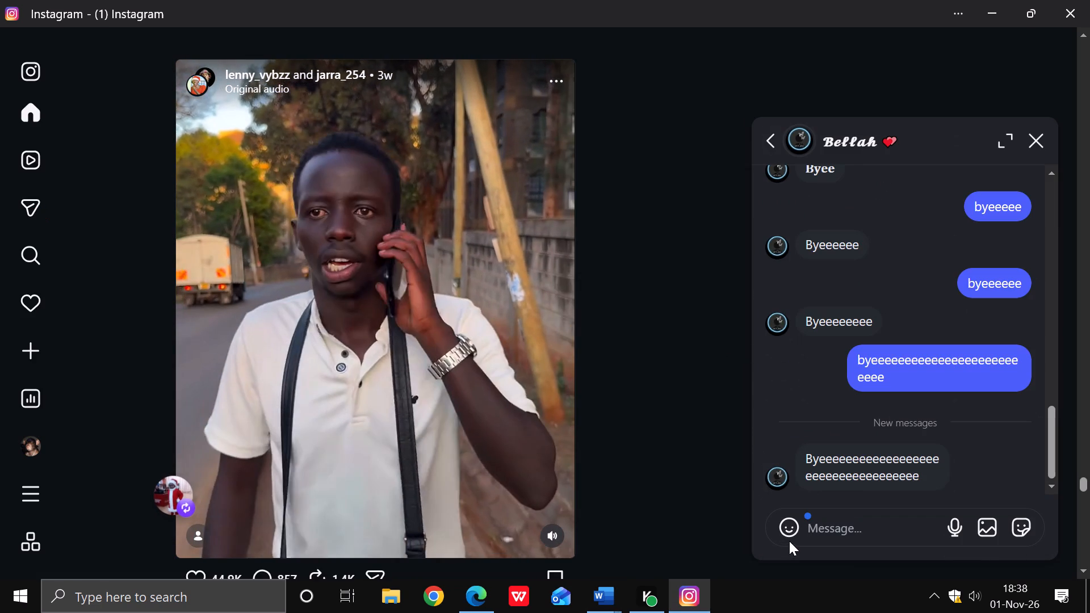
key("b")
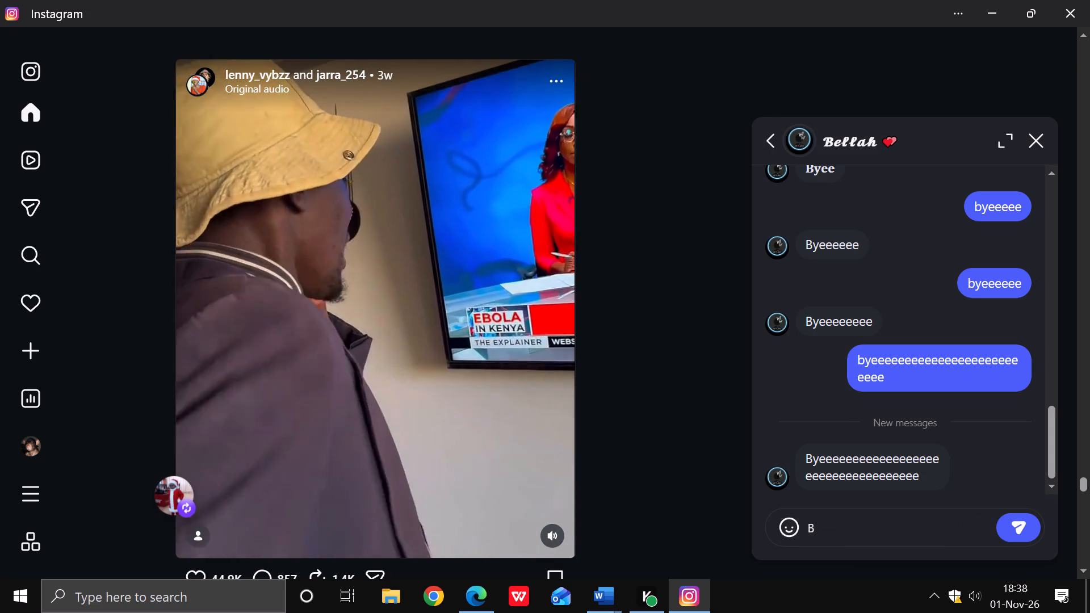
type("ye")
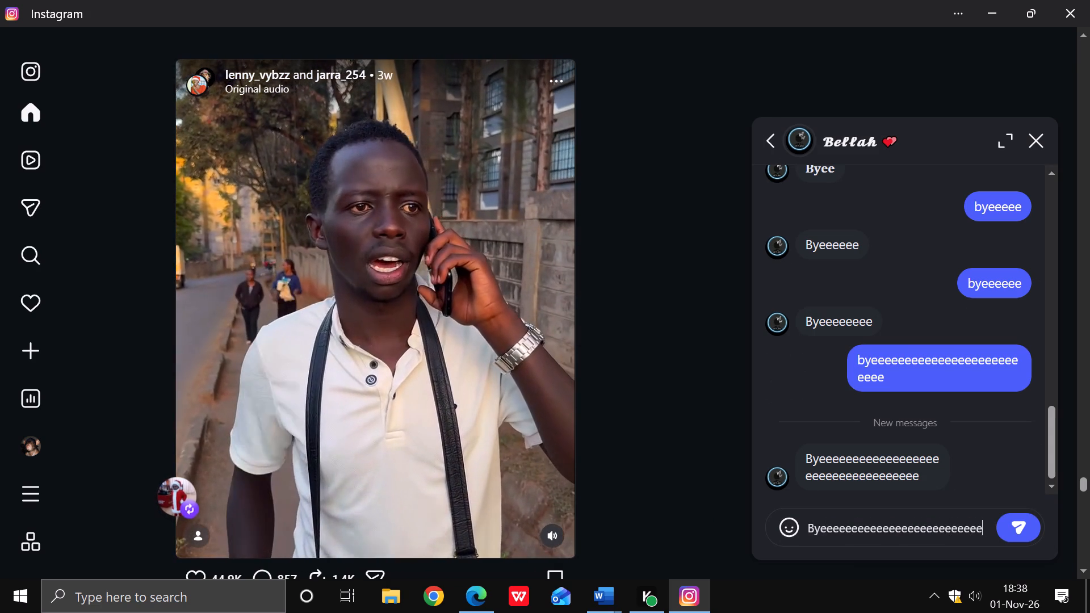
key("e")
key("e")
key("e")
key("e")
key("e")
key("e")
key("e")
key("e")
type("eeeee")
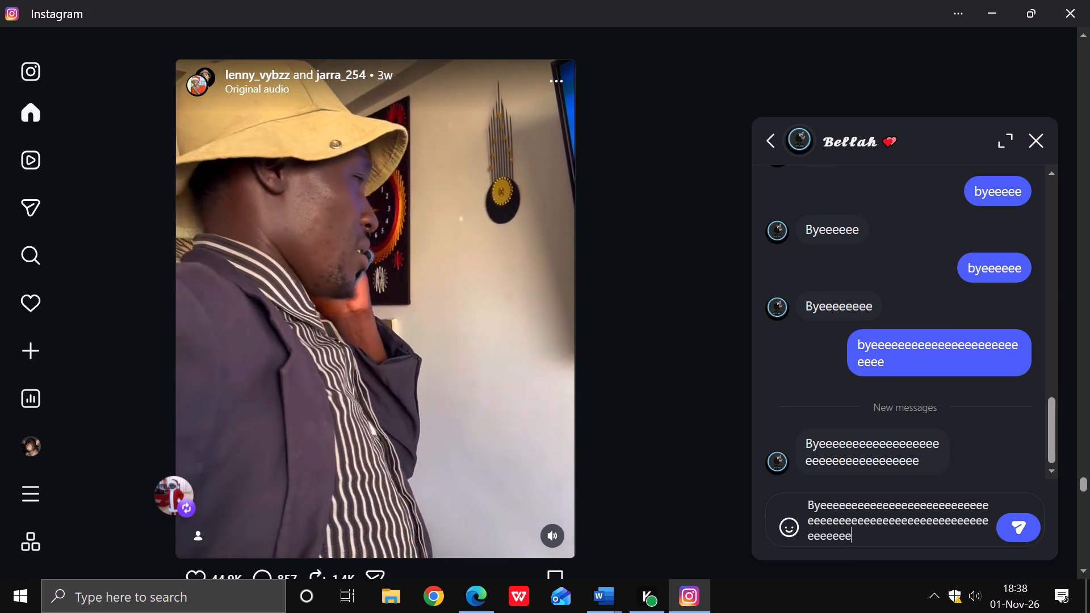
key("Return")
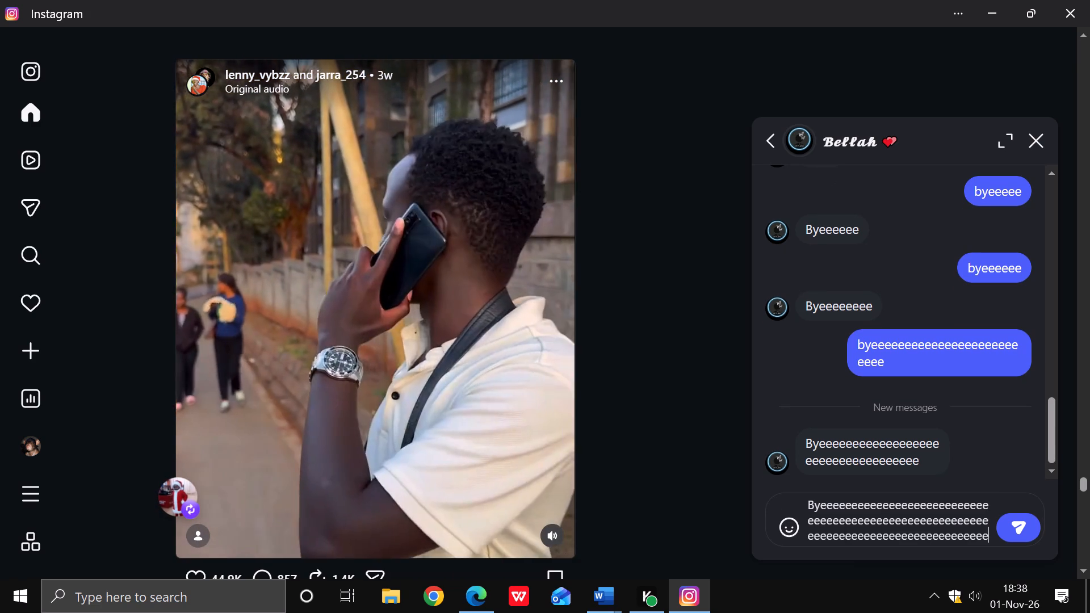
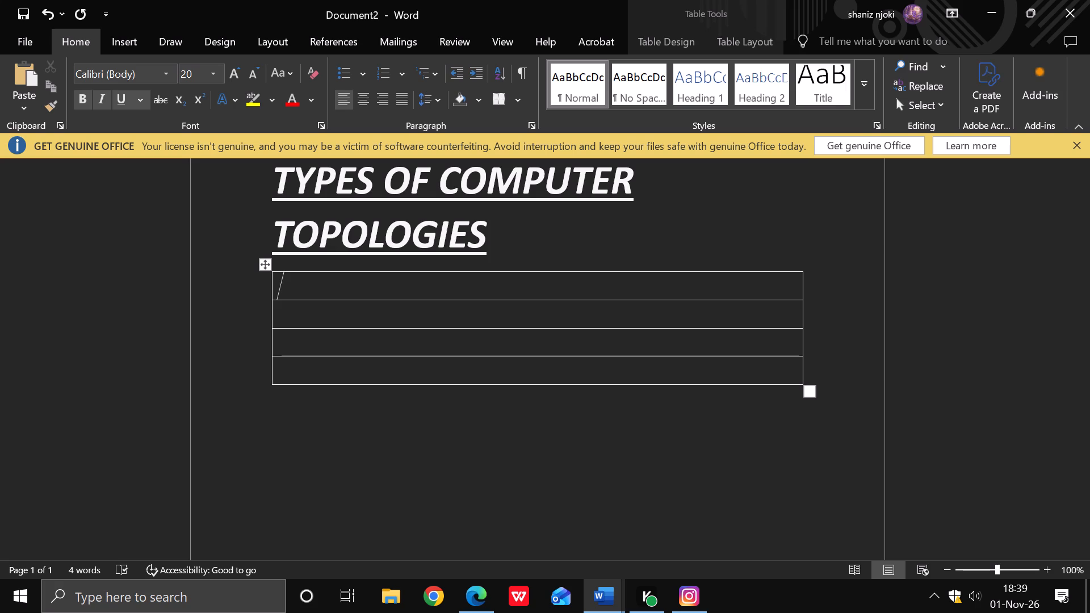
Enter "STAR TOPOLOGY." in the first row of the one-column table.
key("s")
type("TAR TOPOLOGY")
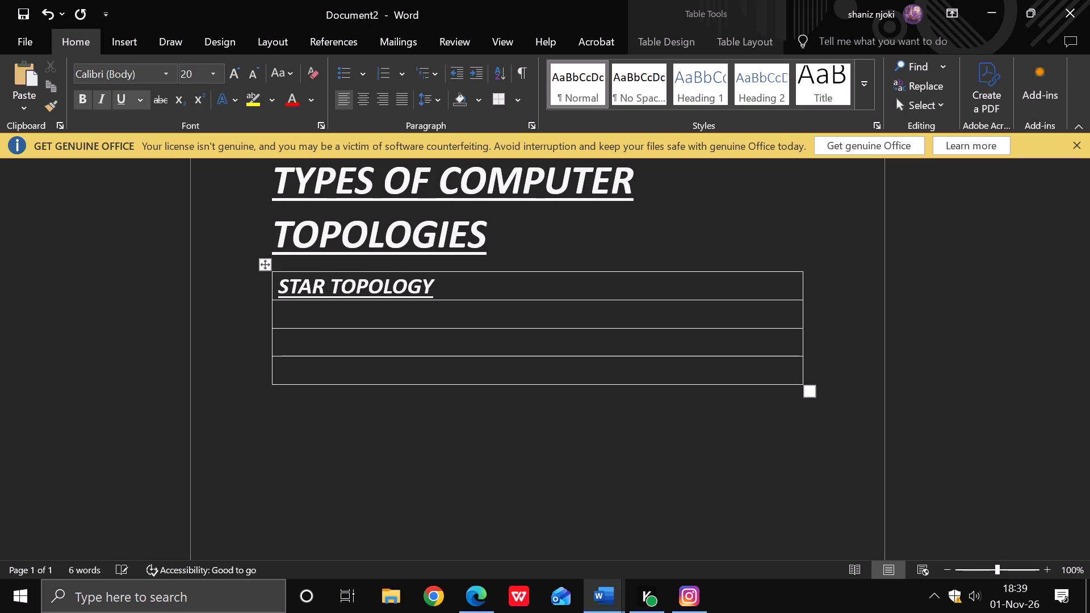
key("period")
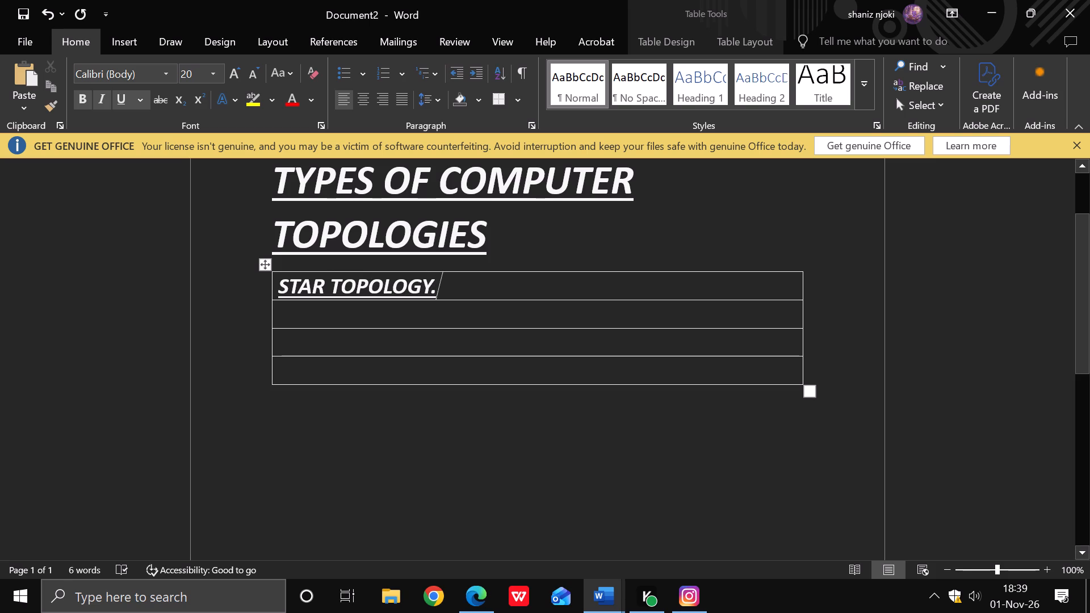
Remove italic, bold and underline formatting from "STAR TOPOLOGY." in the first table row.
left_click_drag(283, 282, 447, 295)
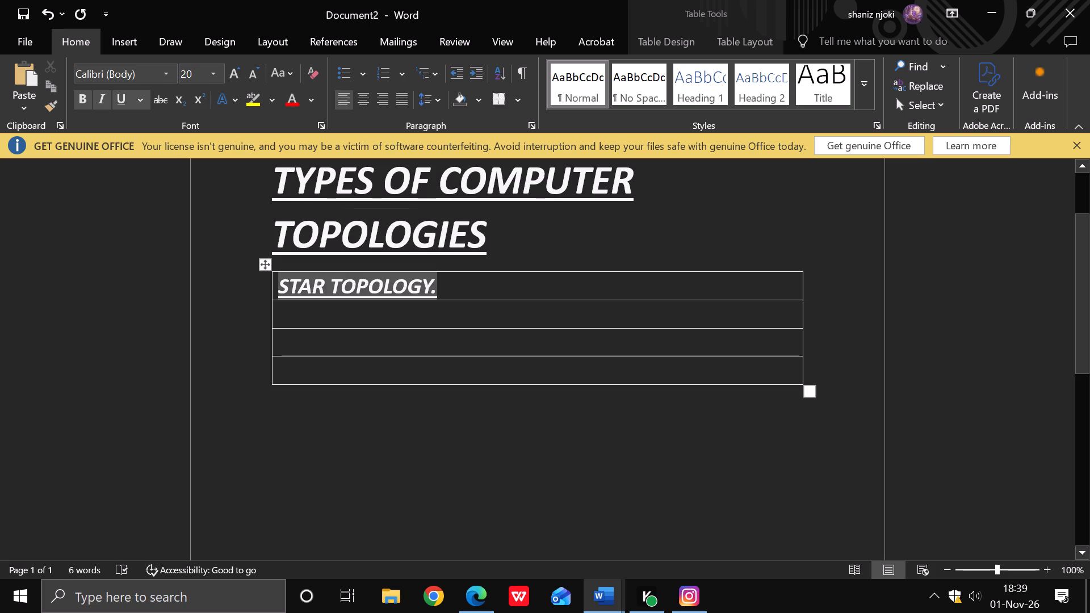
left_click(472, 349)
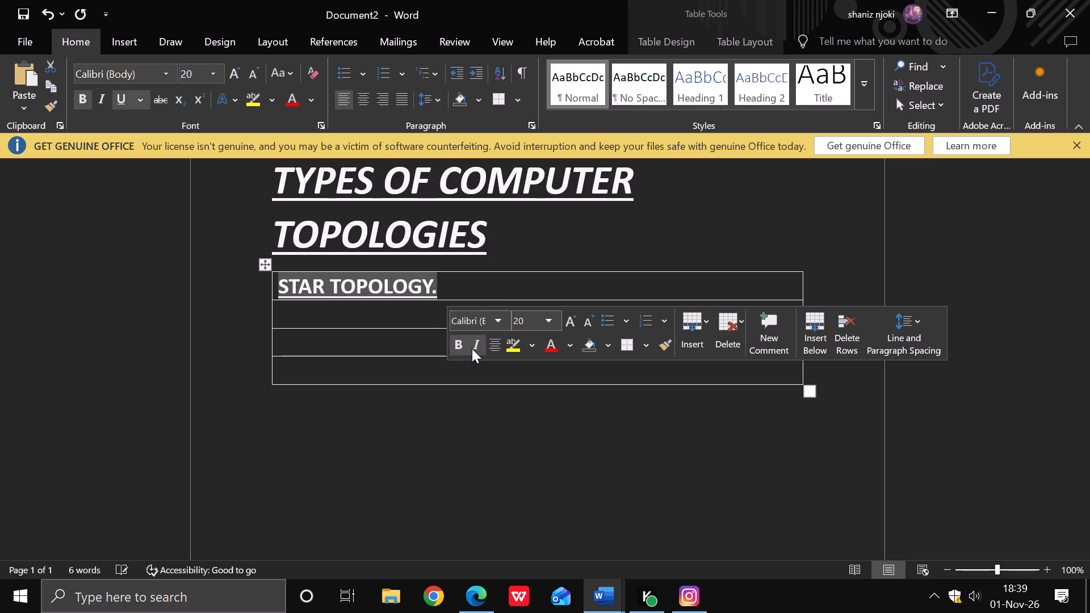
left_click(458, 349)
left_click(458, 349)
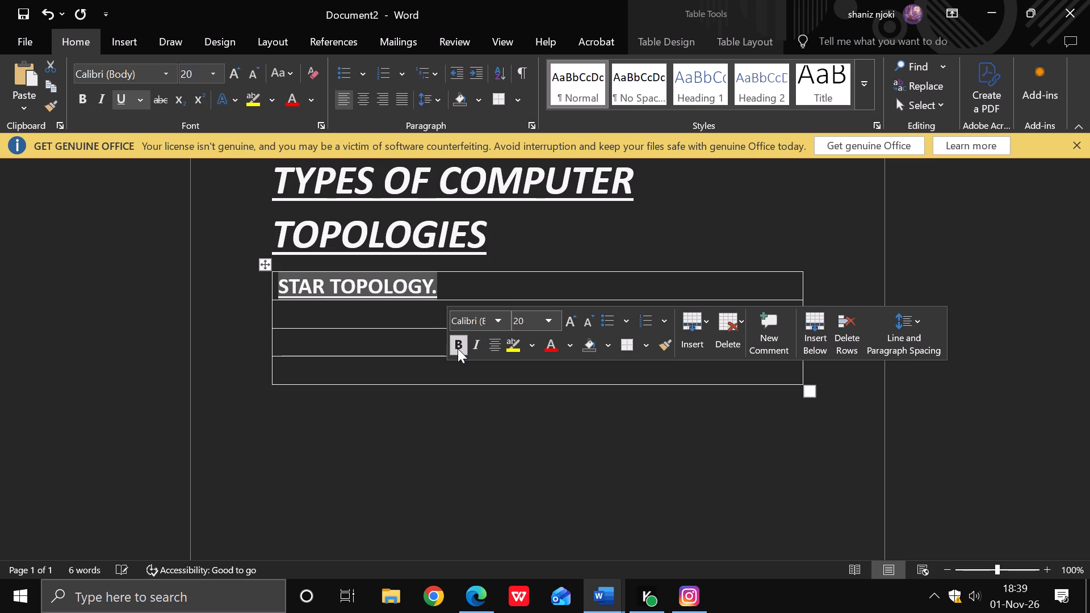
left_click(458, 349)
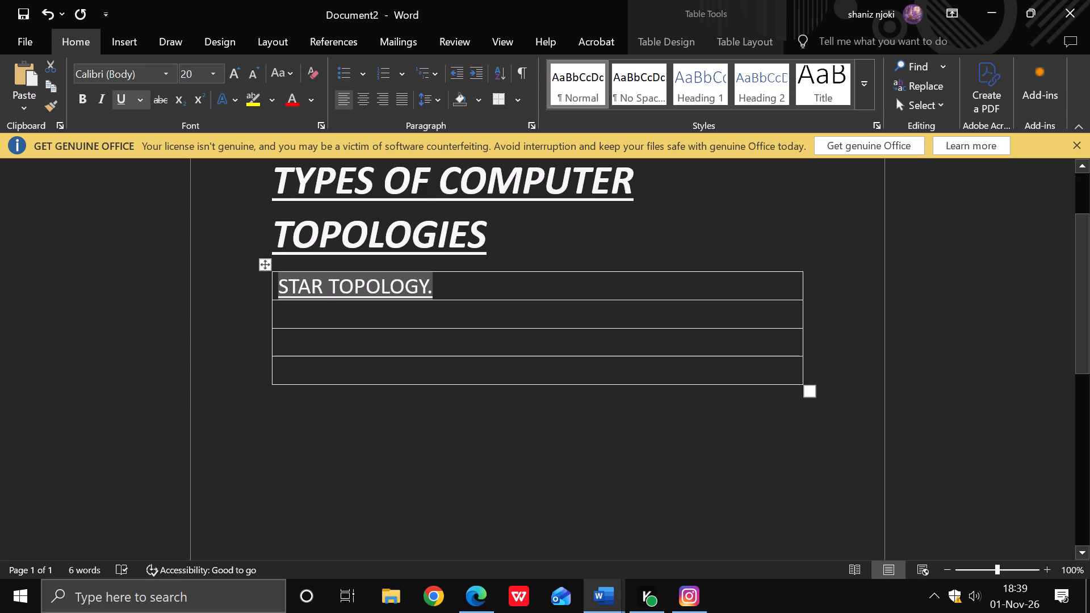
key("ctrl+u")
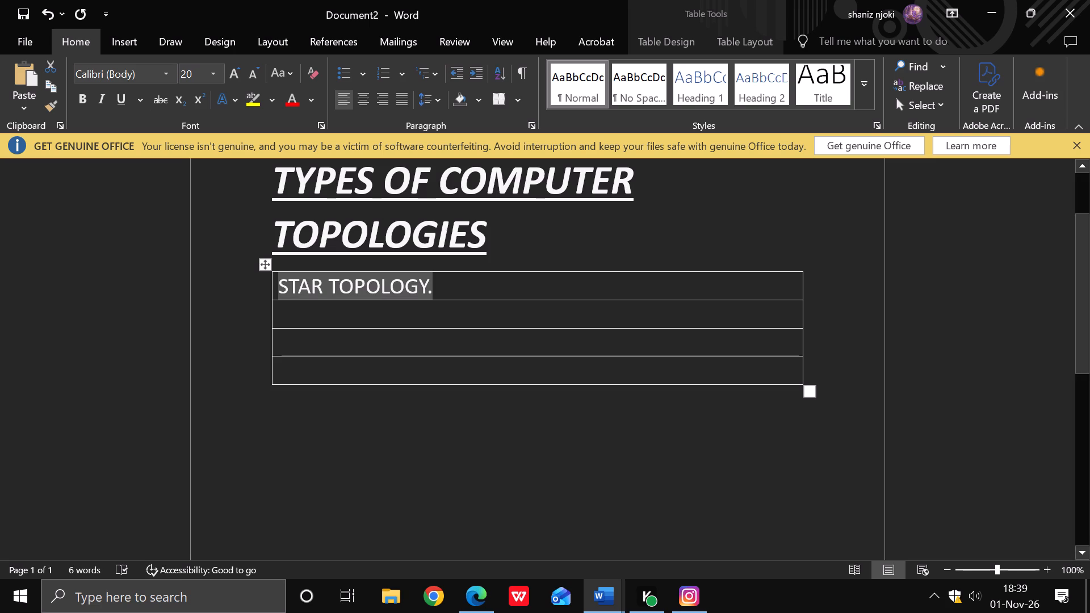
left_click(564, 394)
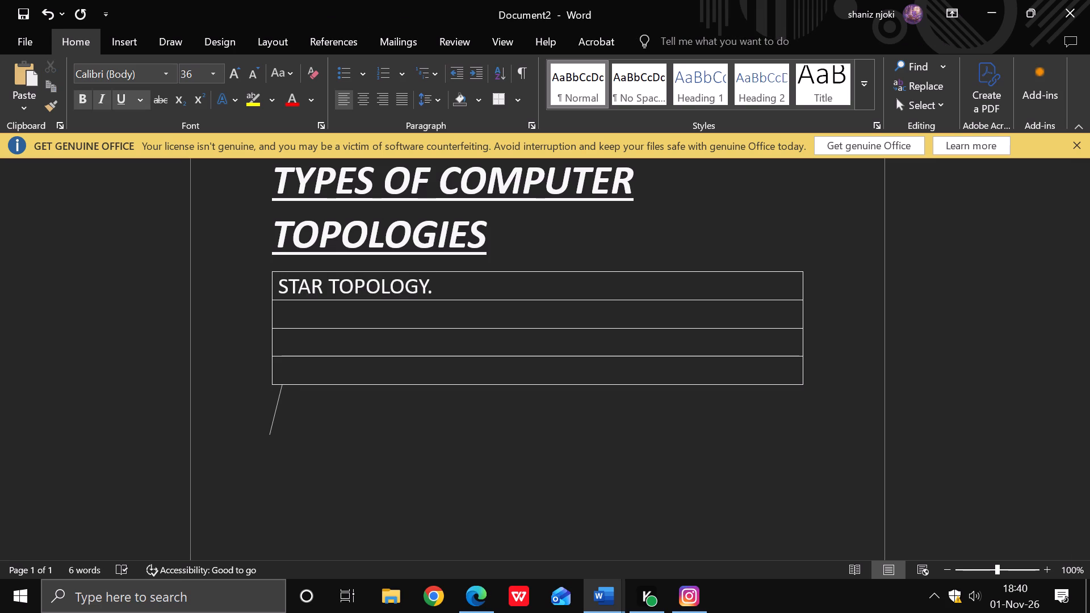
Enter "BUS TOPOLOGY." in the second row of the table.
left_click(426, 315)
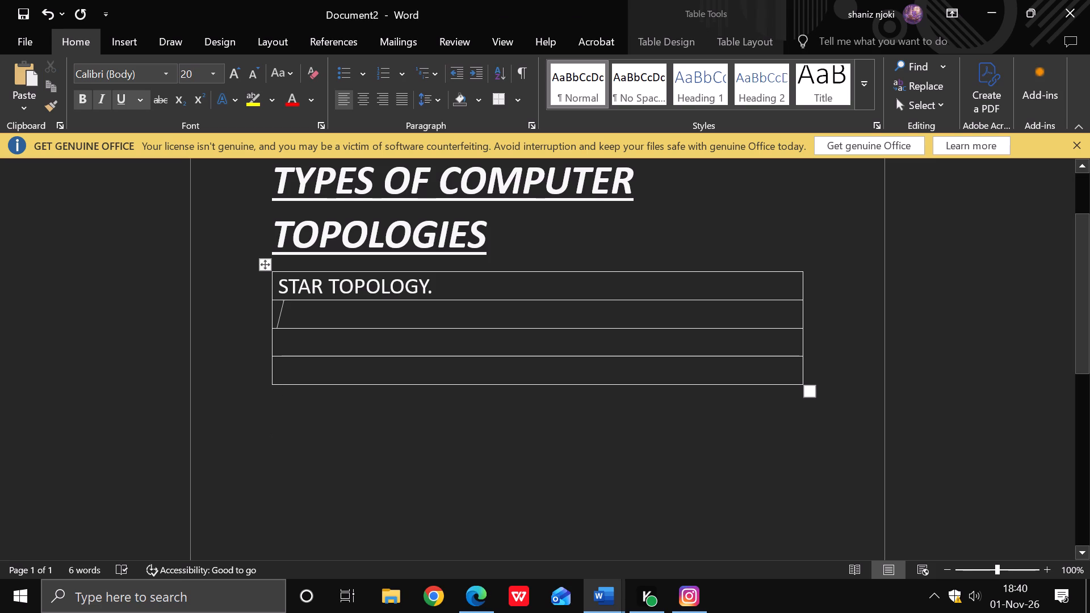
type("BUS")
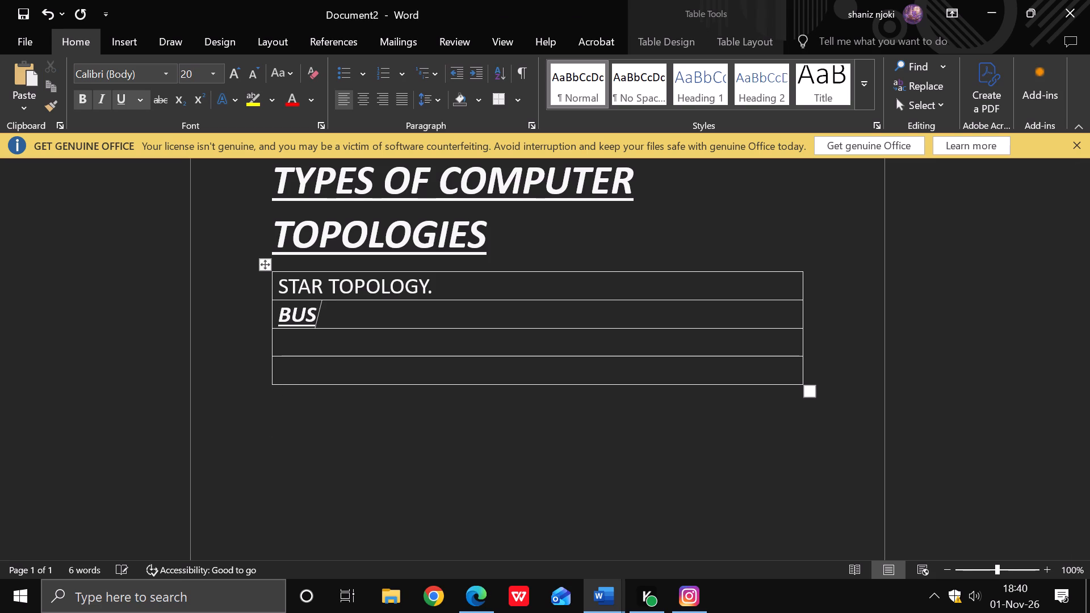
key("space")
type("TOPOLO")
type("GY")
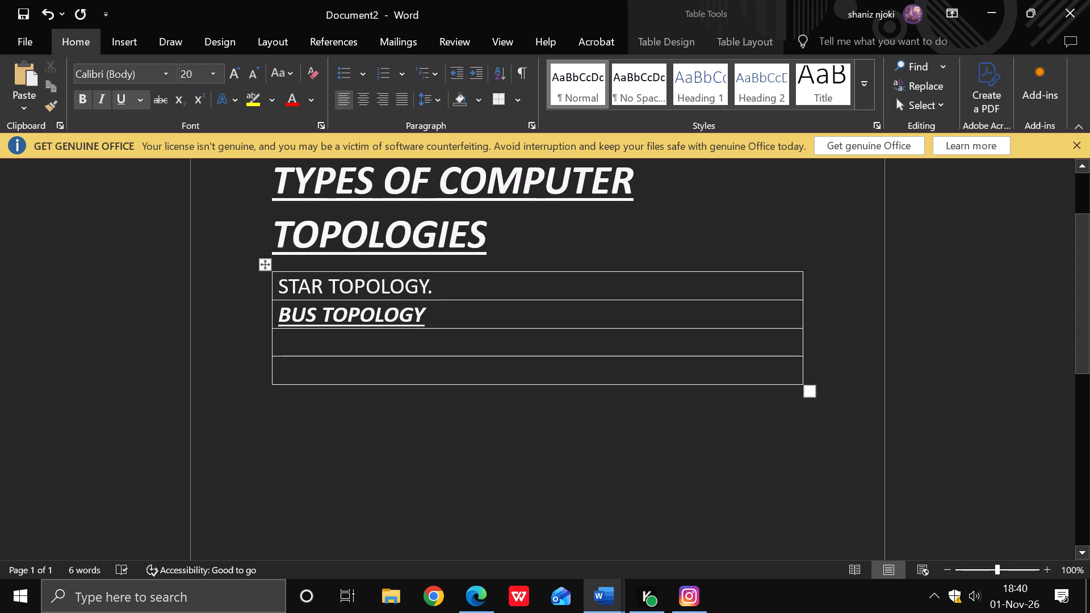
key("period")
Remove underline, italic and bold formatting from "BUS TOPOLOGY." in the second table row.
left_click_drag(277, 318, 395, 326)
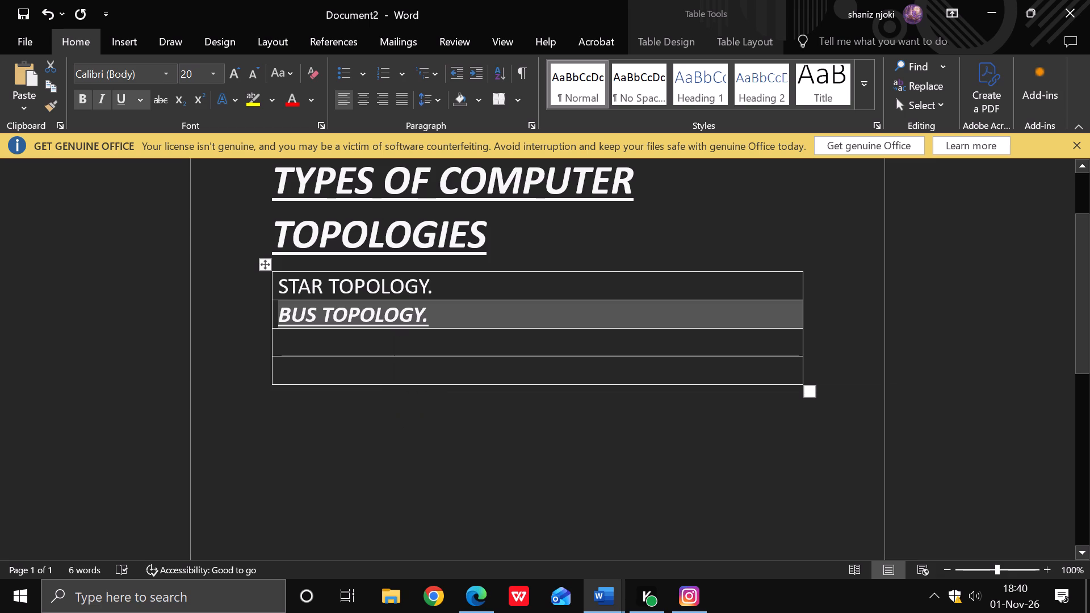
key("ctrl+u")
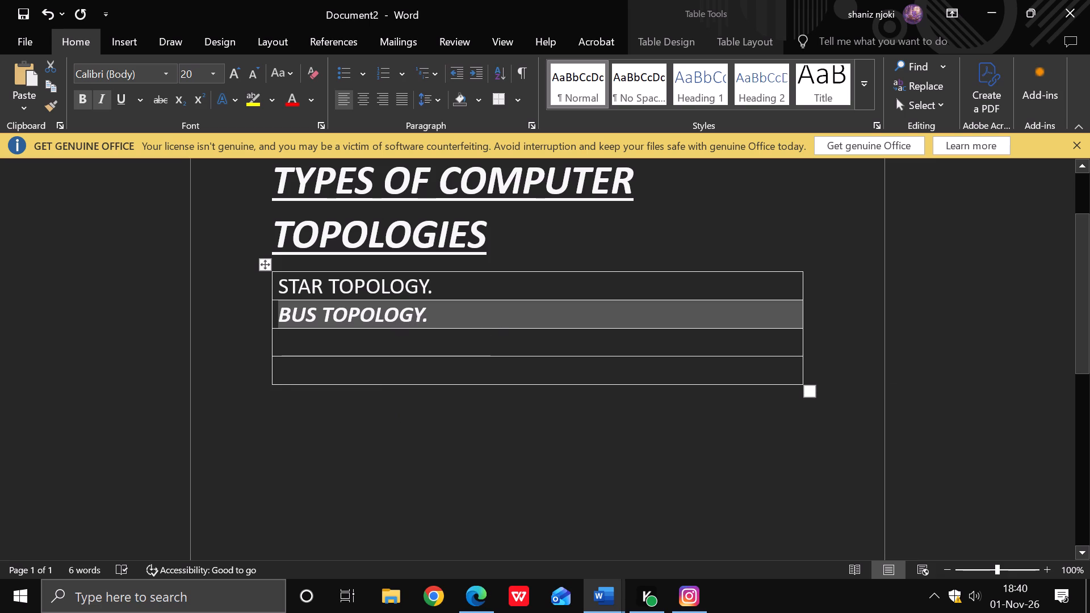
left_click(451, 448)
left_click_drag(280, 317, 430, 316)
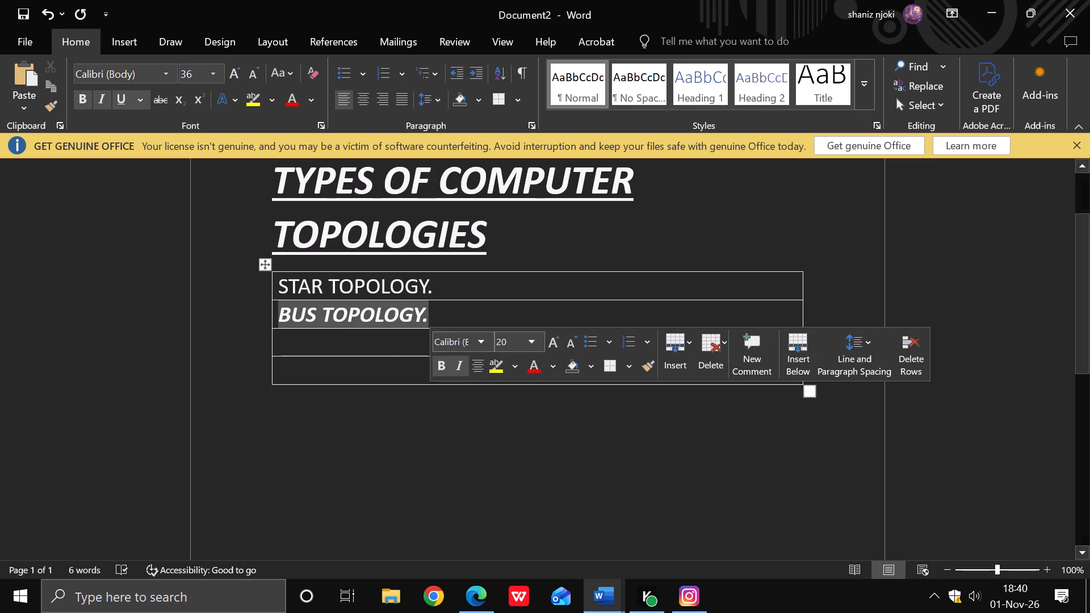
left_click(451, 367)
left_click(445, 366)
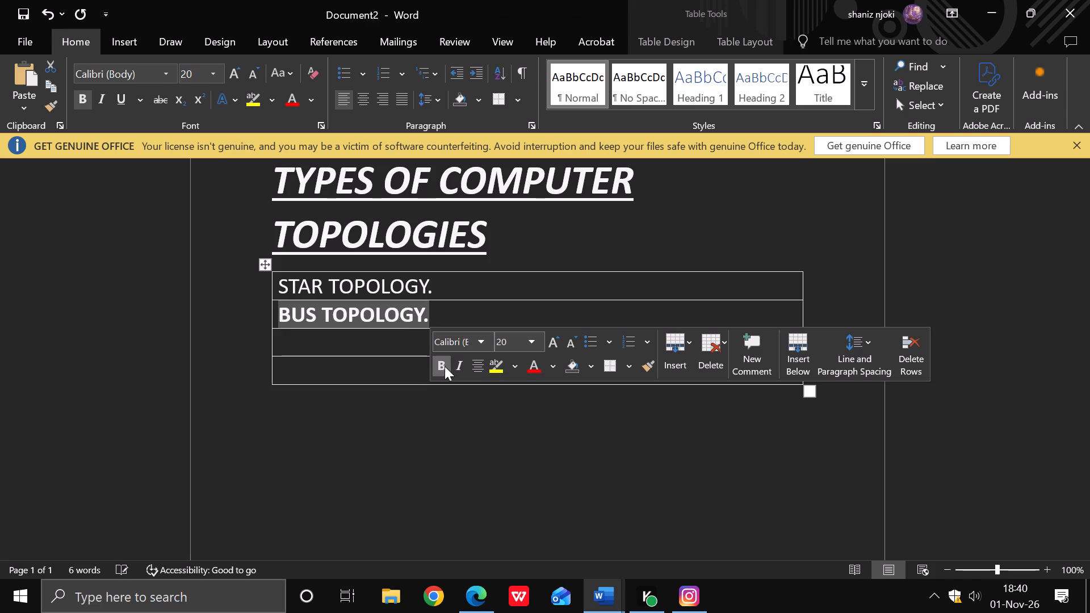
left_click(438, 435)
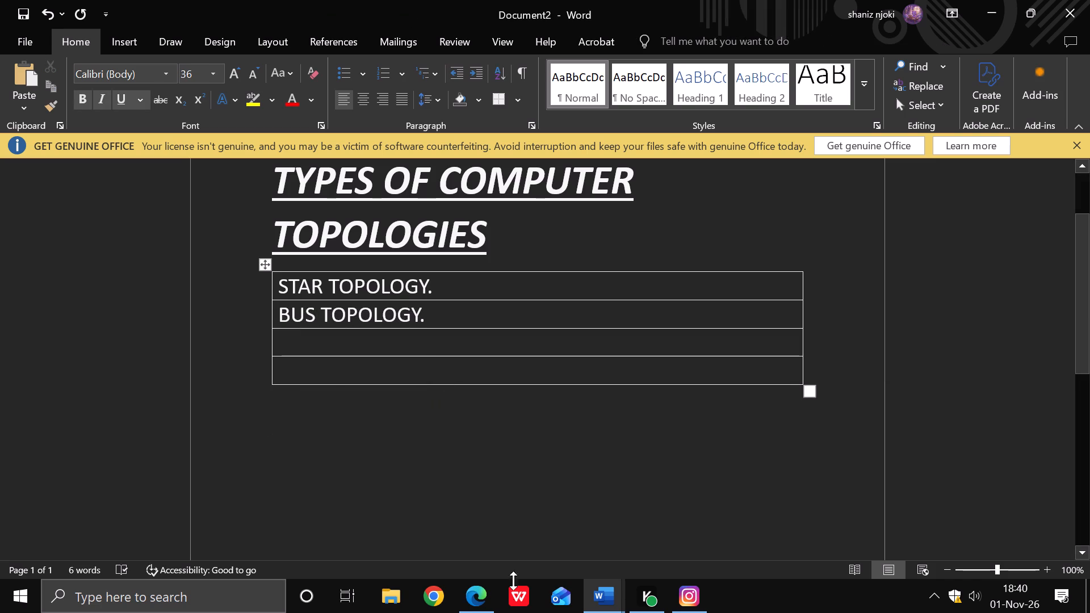
Switch to Microsoft Edge and search the web in a new tab for "TYPES OF COMPUTER TOPOLUGIES".
left_click(474, 593)
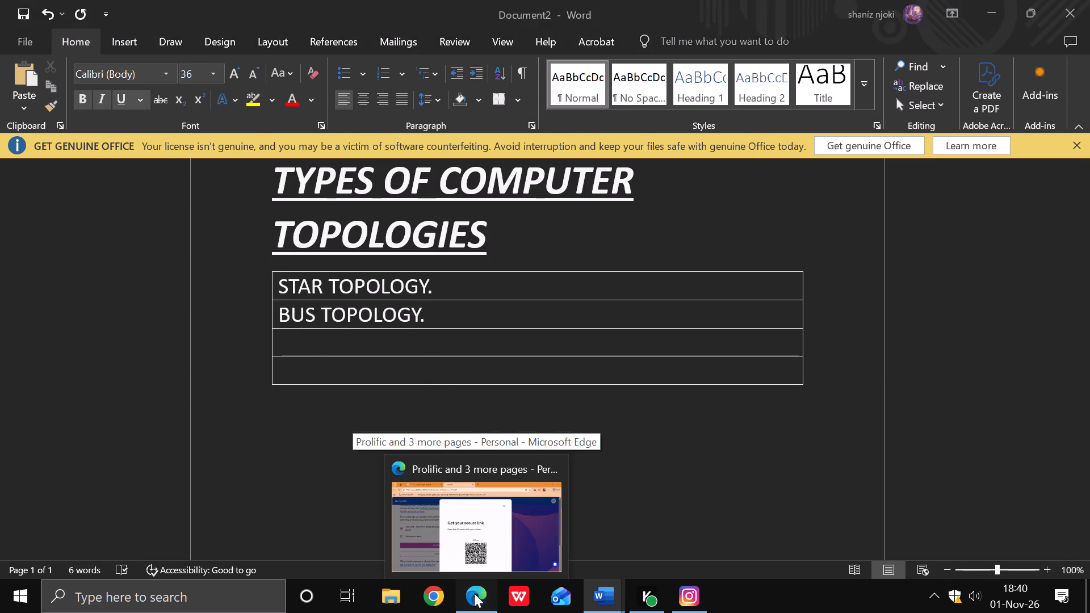
left_click(554, 13)
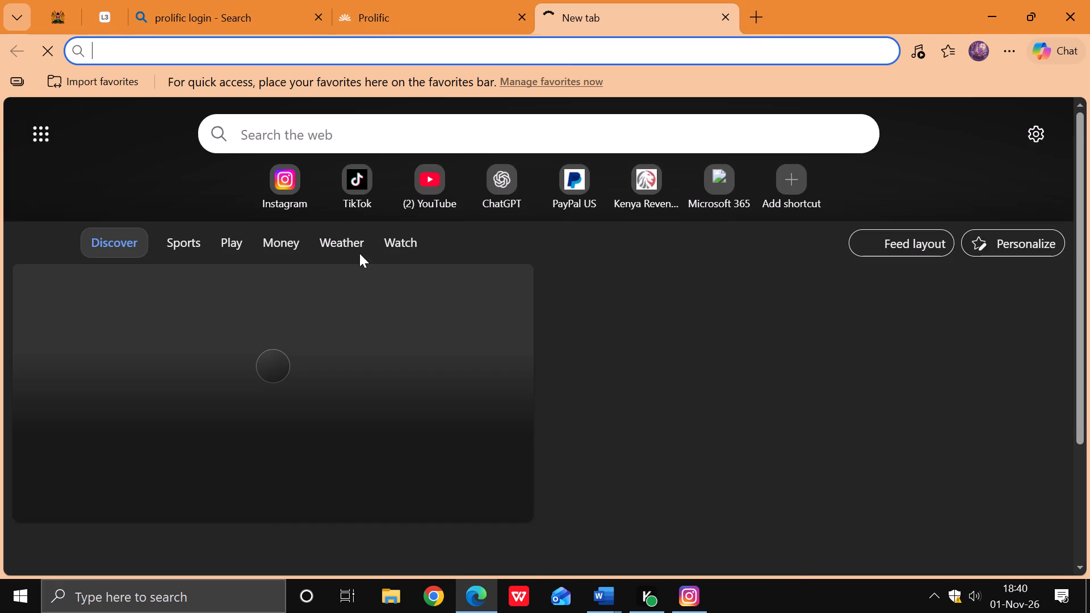
left_click(351, 130)
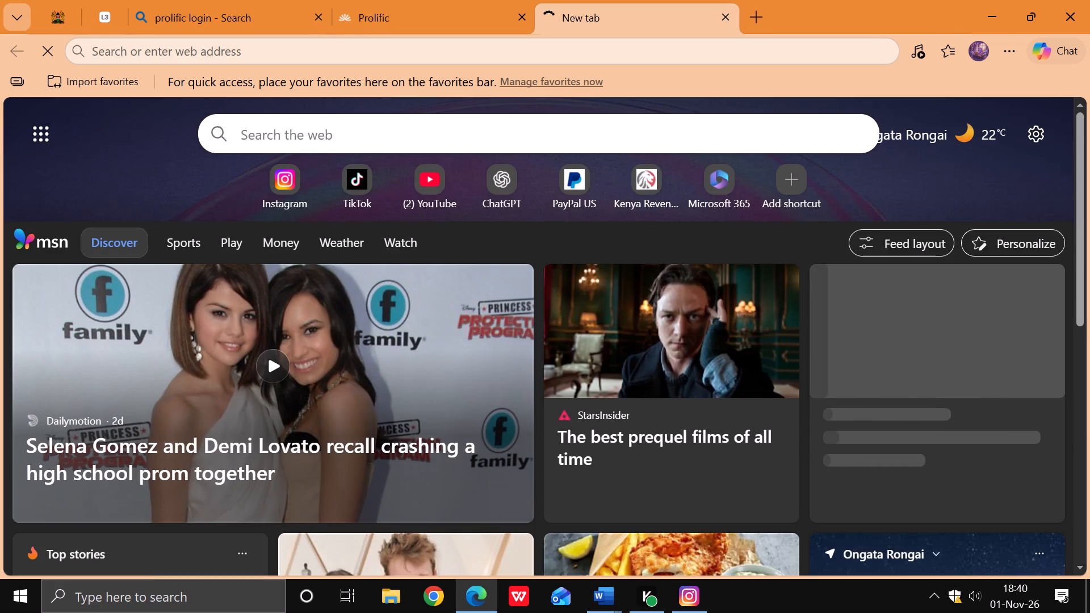
type("TYPES")
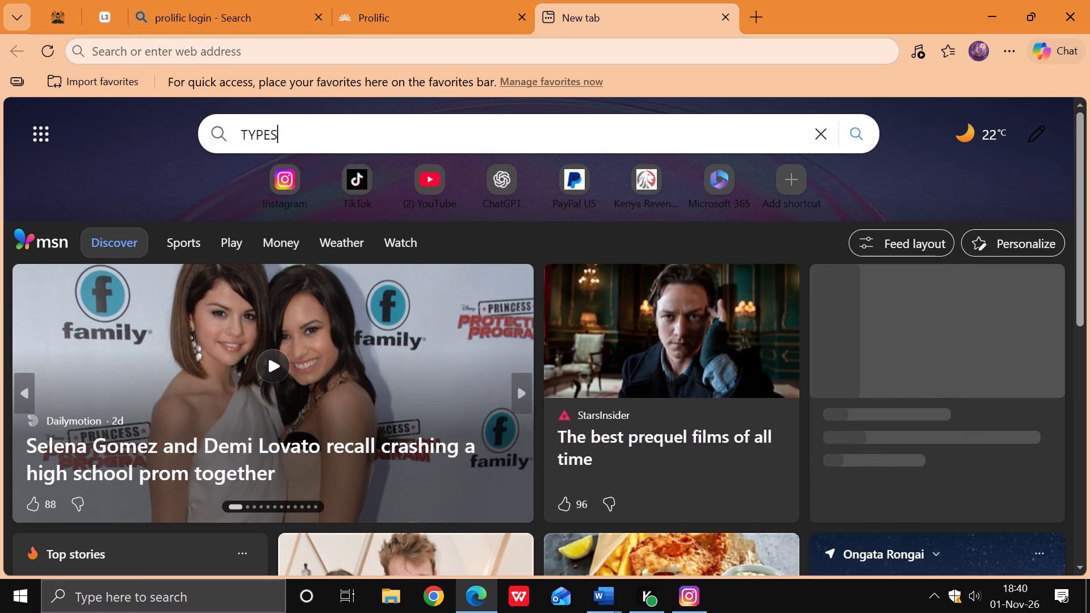
key("space")
type("OF COMPUTER")
key("space")
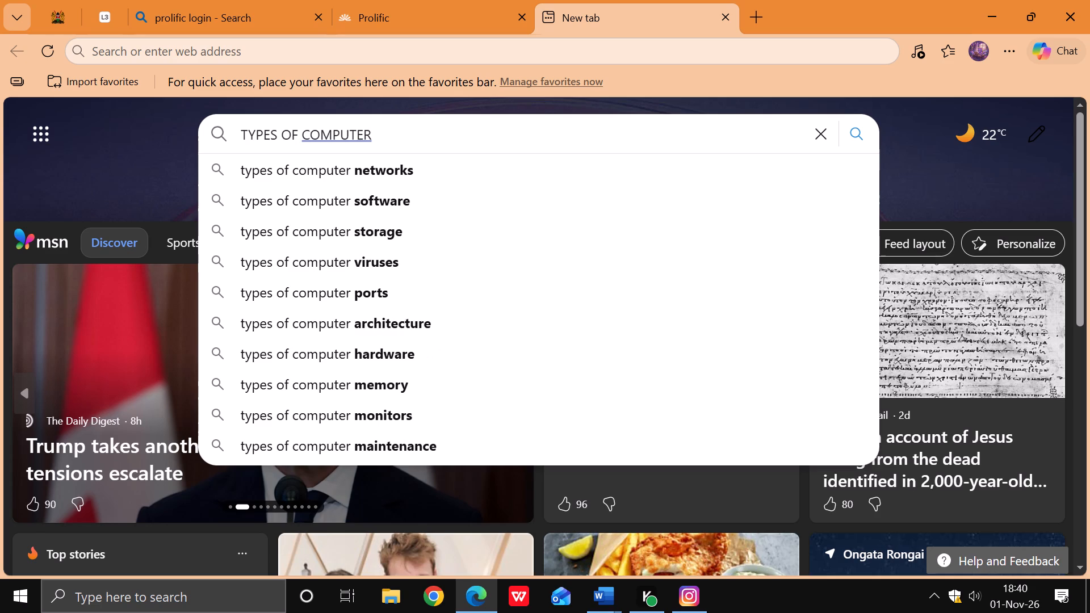
key("t")
type("OPOLUGIES")
key("Return")
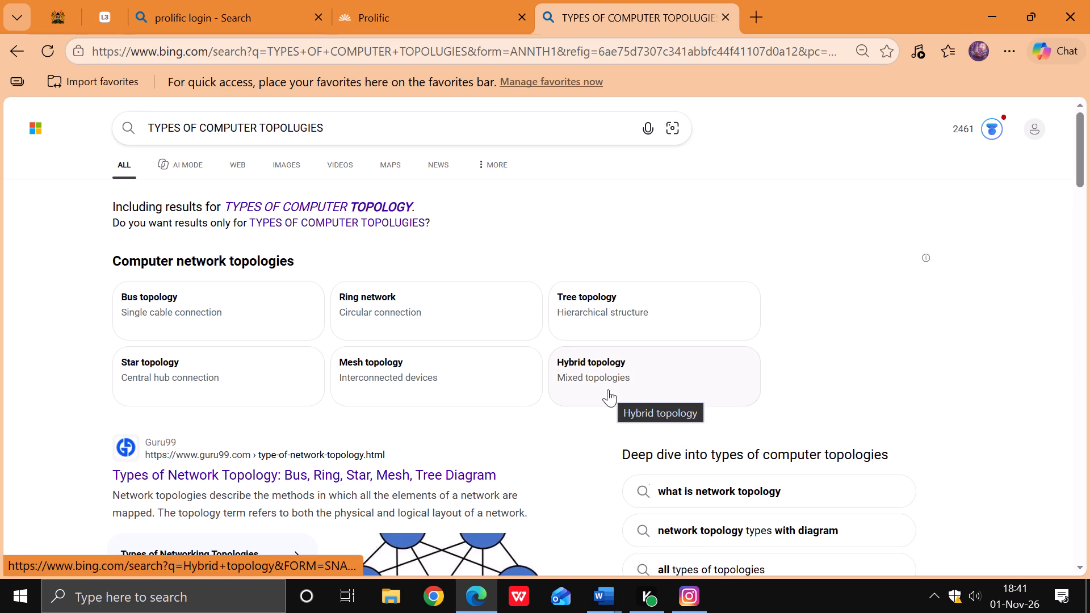
Switch back to the Word document and enter "TREE TOPOLOGY." in the third row of the table.
left_click(607, 597)
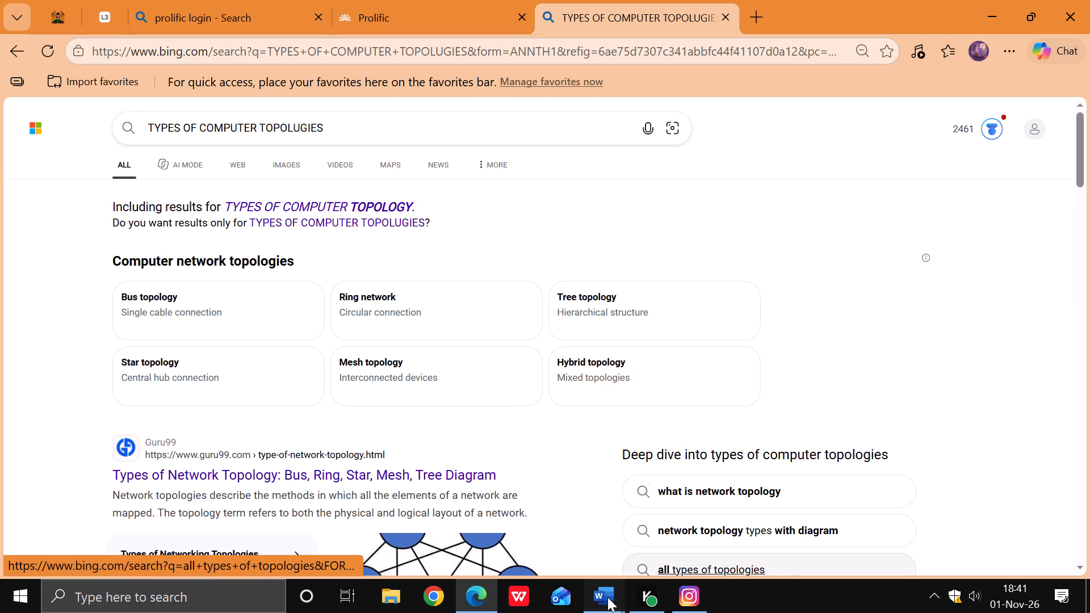
left_click(644, 545)
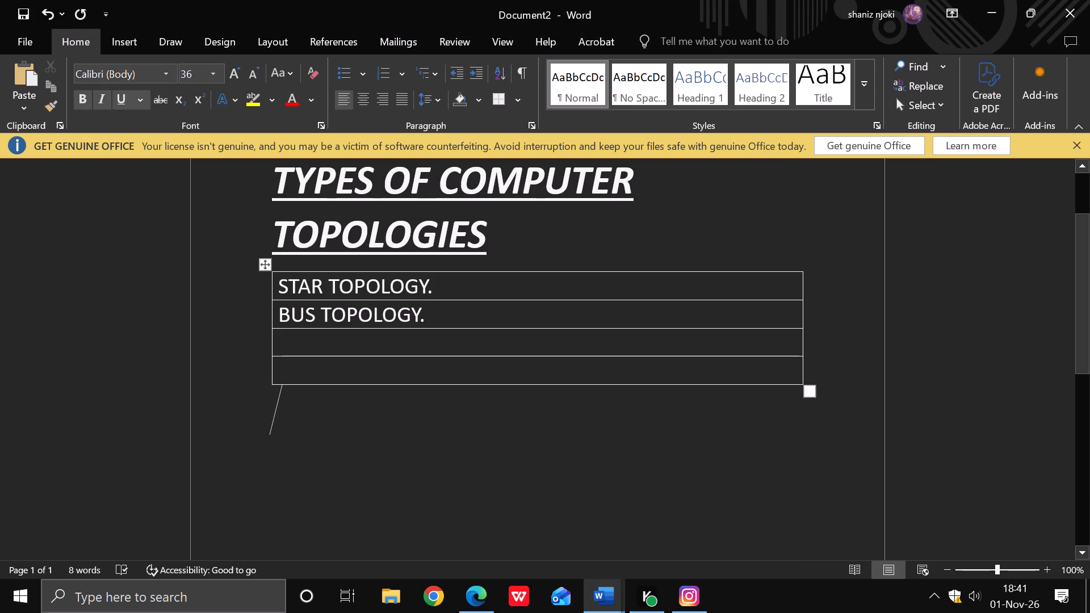
left_click(299, 348)
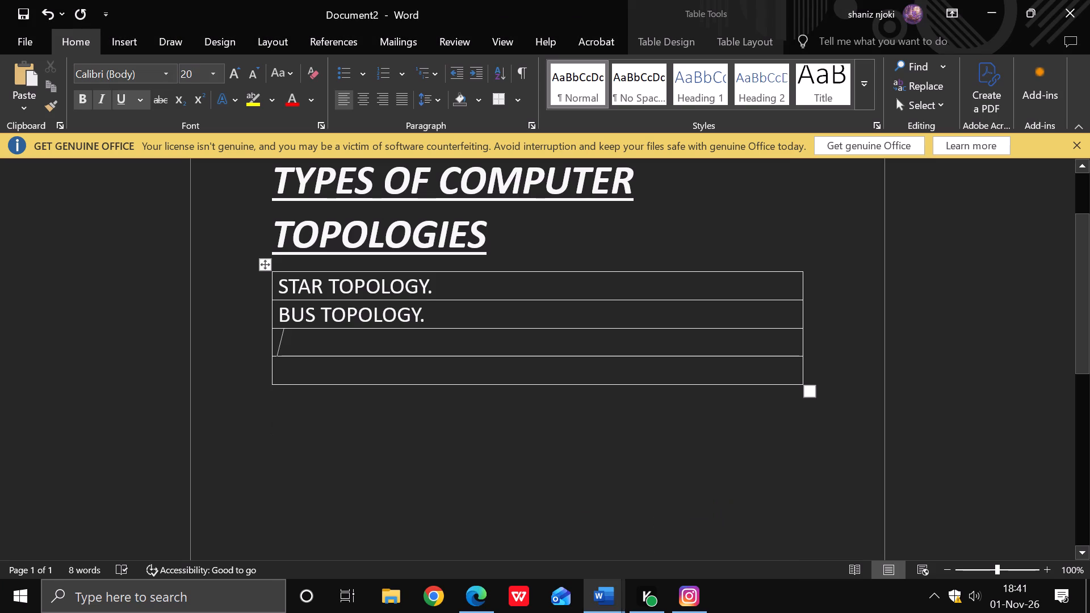
type("ST")
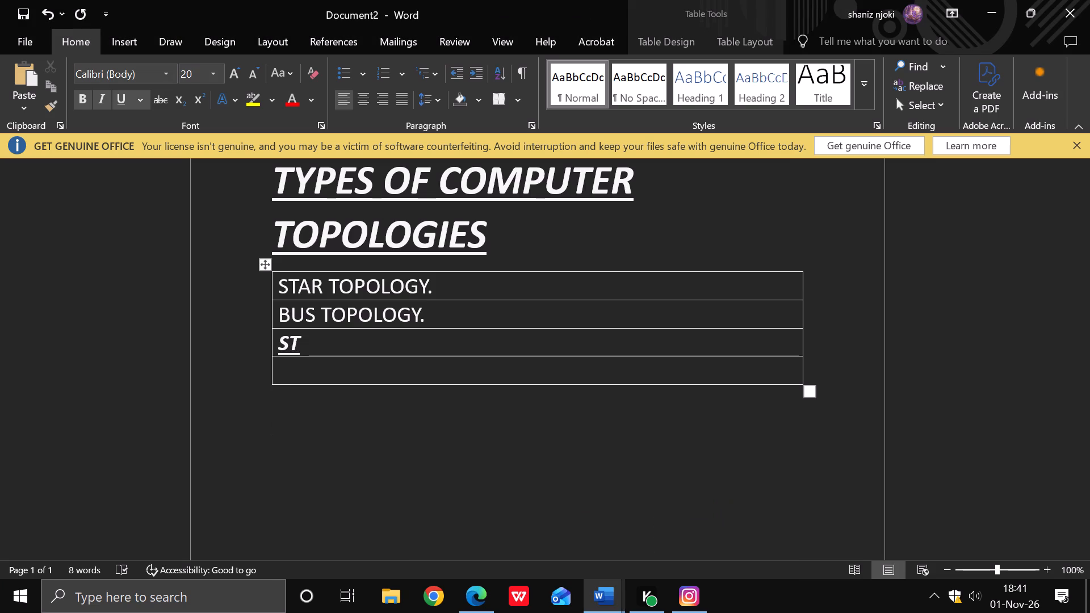
key("BackSpace")
key("BackSpace")
type("TREE TOPOLOGY")
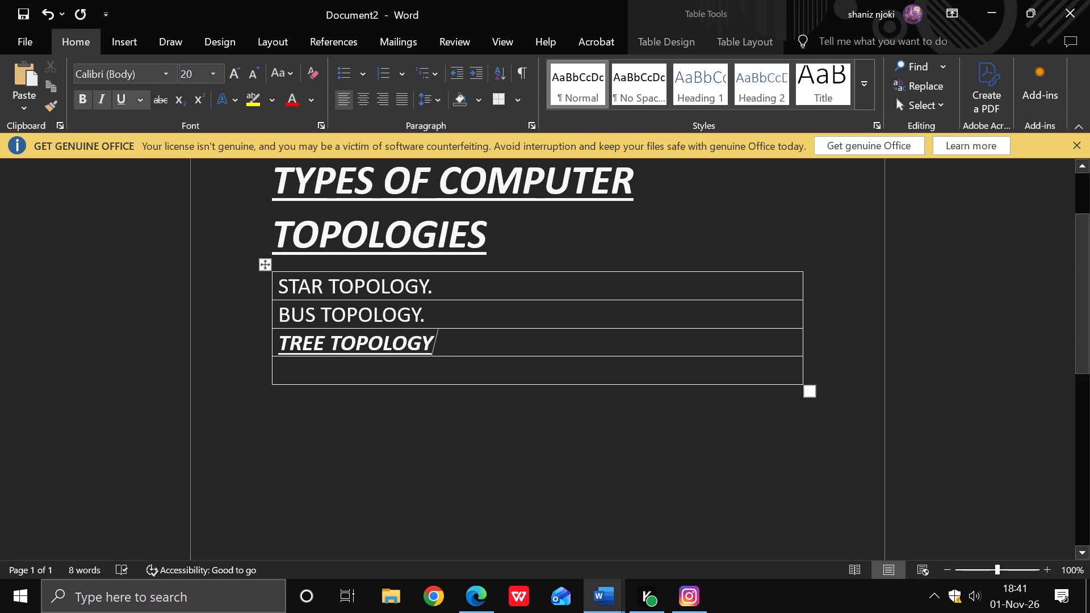
key("period")
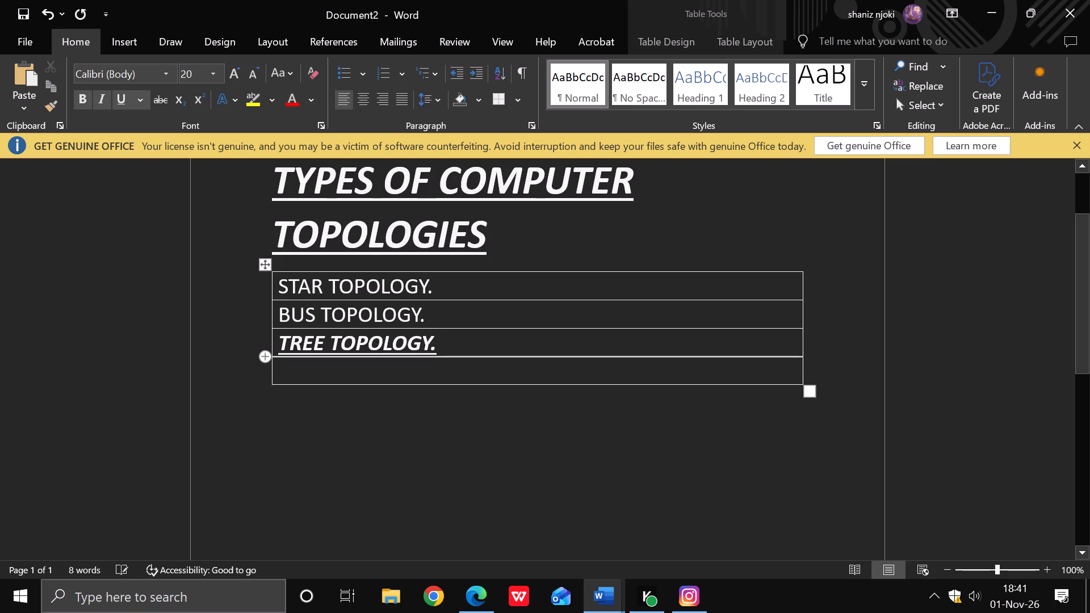
Remove bold, italic and underline formatting from "TREE TOPOLOGY." in the third table row.
left_click_drag(282, 335, 456, 338)
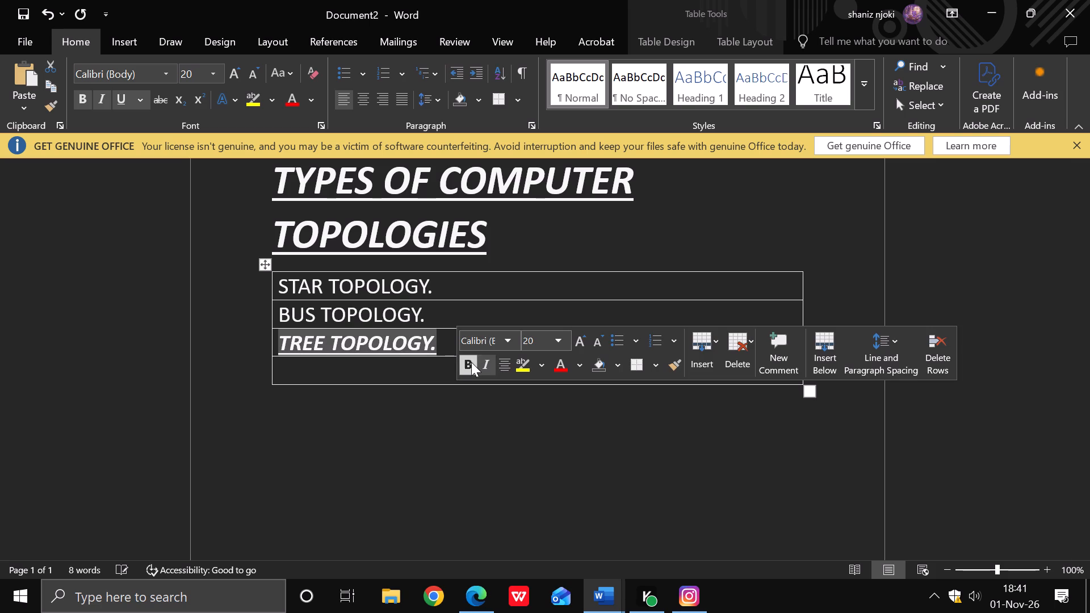
left_click(471, 362)
left_click(496, 362)
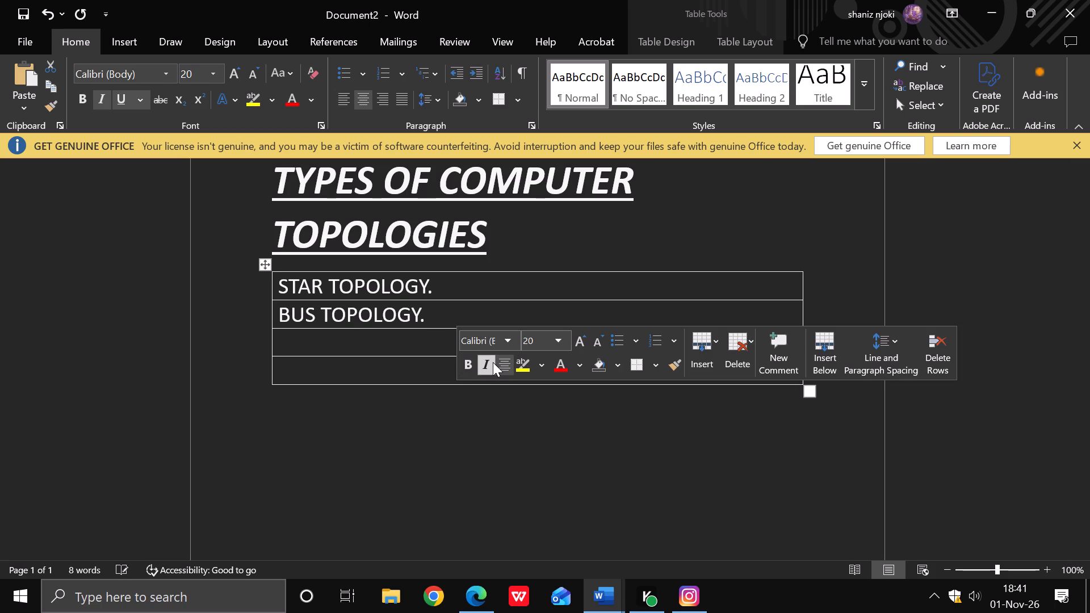
left_click(497, 362)
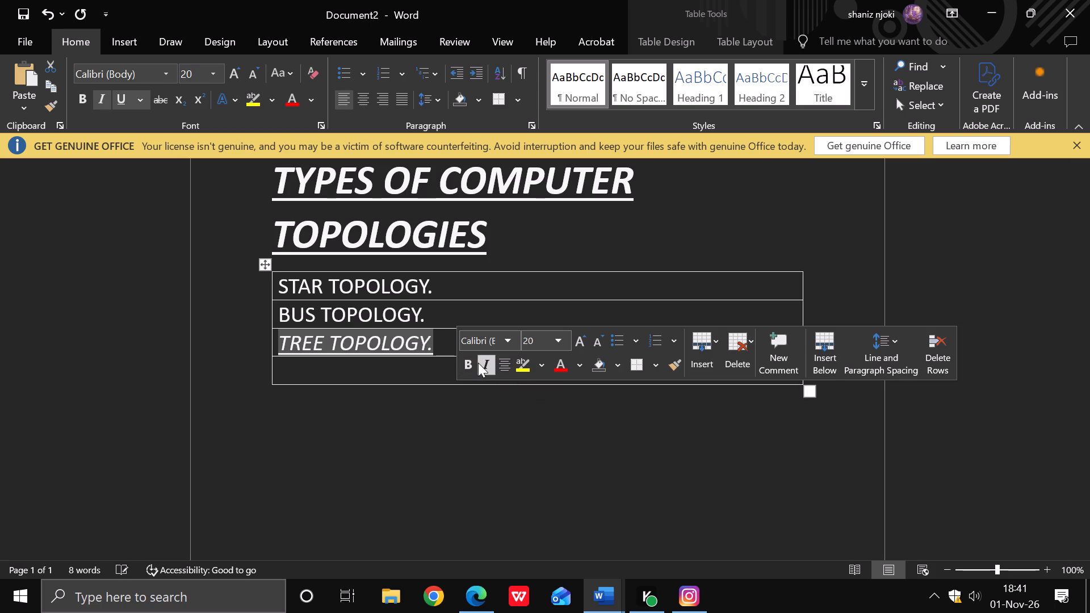
left_click(478, 363)
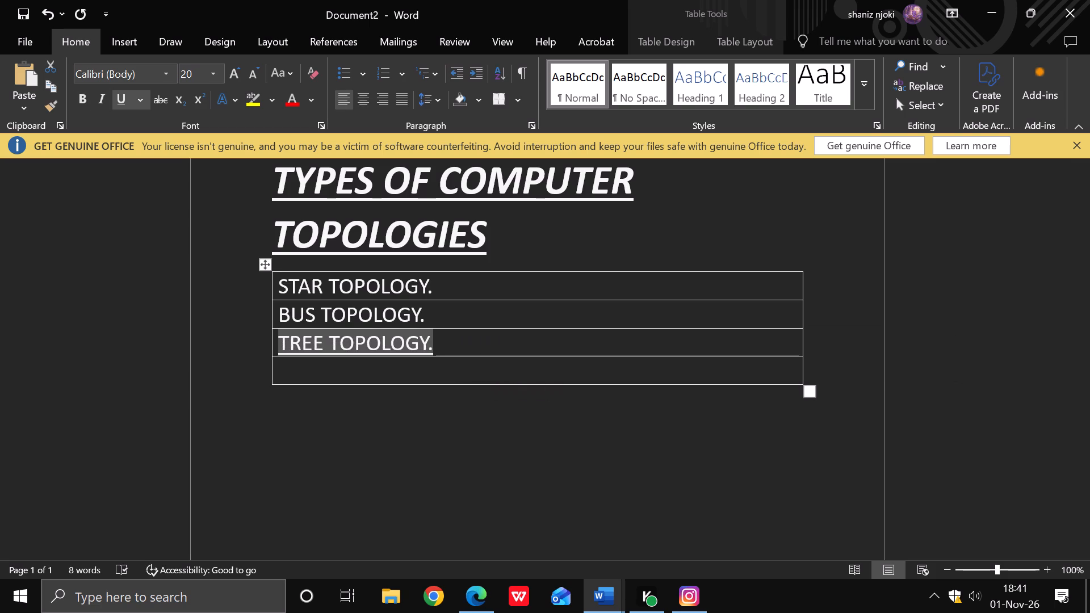
key("ctrl+u")
Enter "HYBRID TOPOLOGY." in the fourth row of the table.
left_click(417, 376)
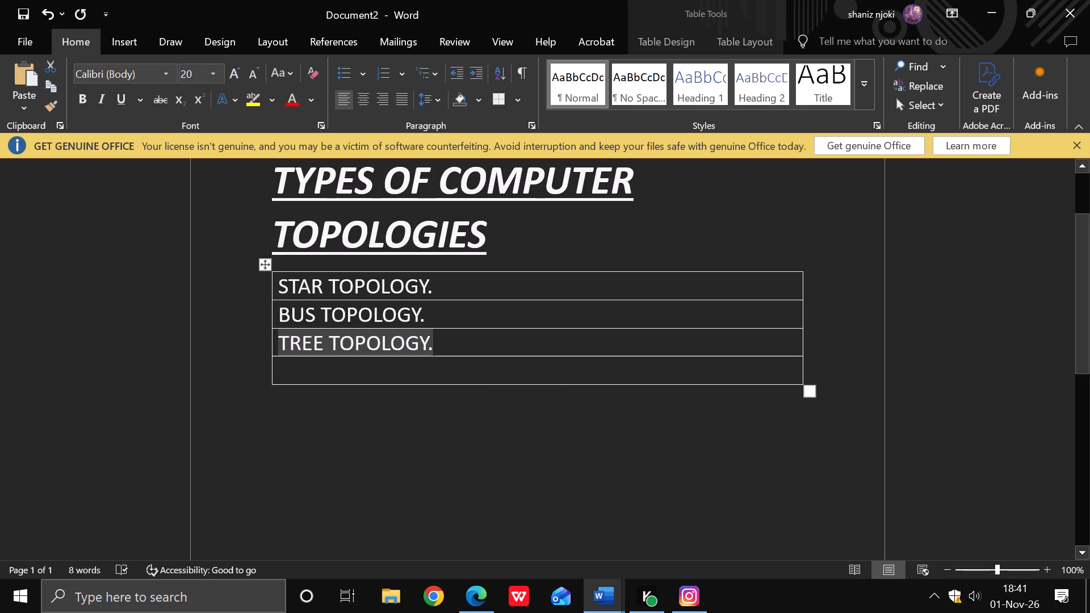
type("HYBRID TOPOLOGY")
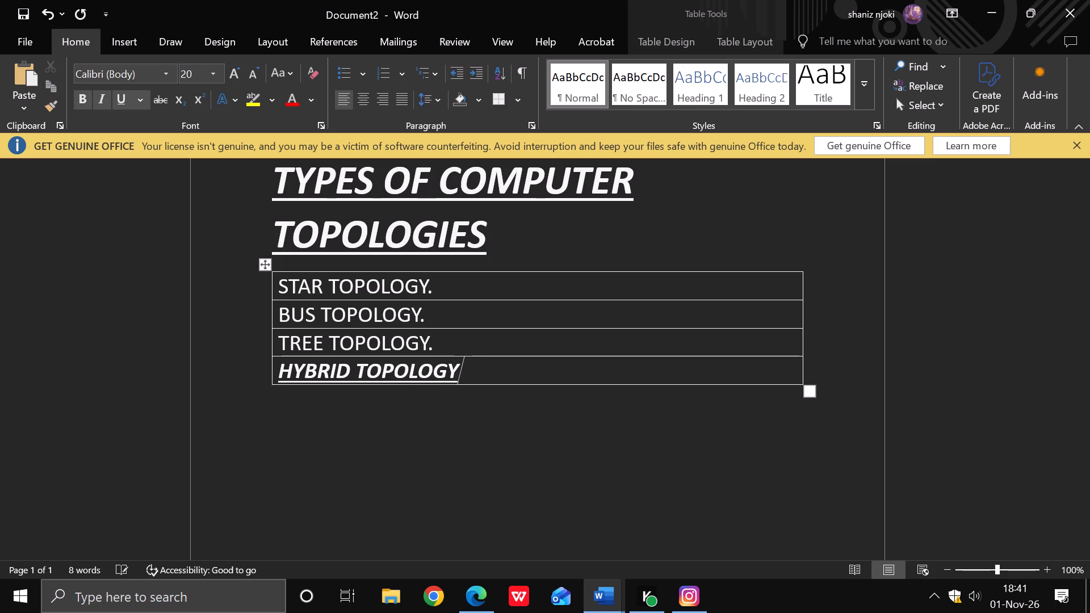
key("period")
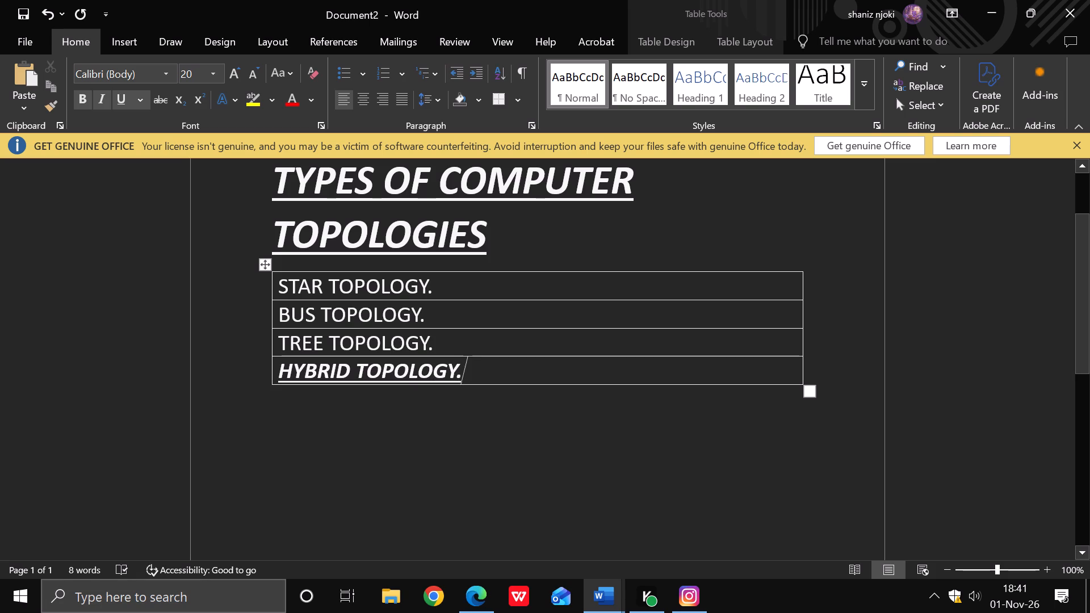
Remove bold, italic and underline formatting from "HYBRID TOPOLOGY." in the fourth table row.
left_click_drag(279, 373, 466, 375)
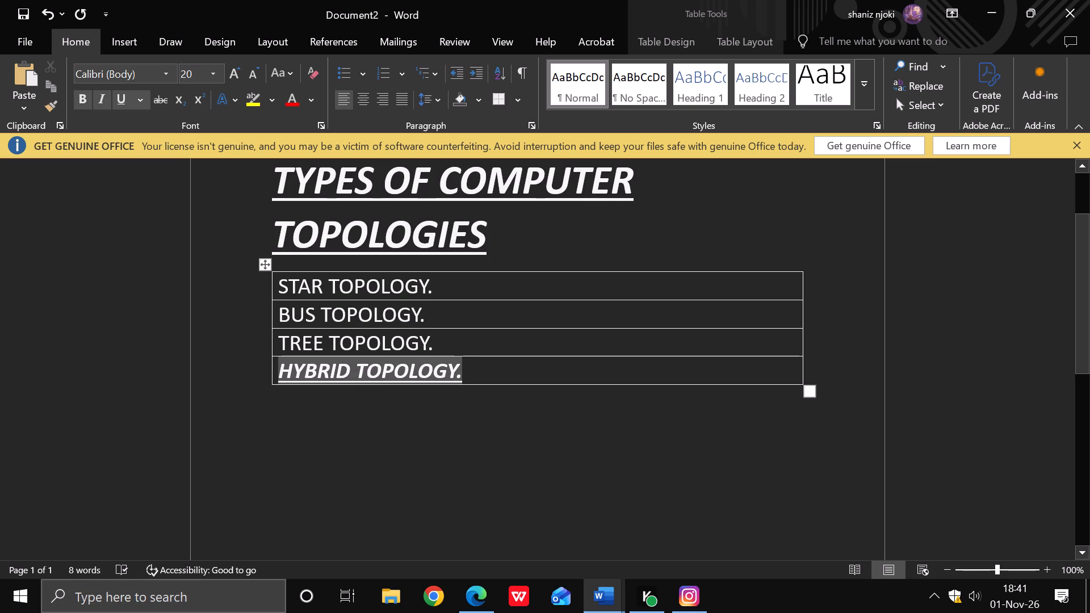
left_click(478, 353)
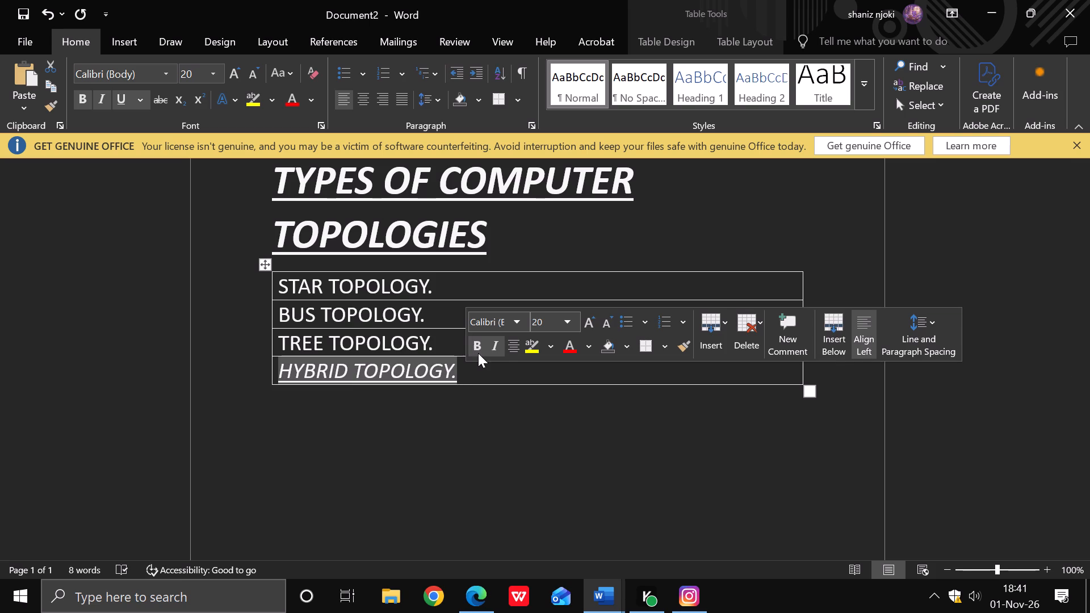
left_click(499, 353)
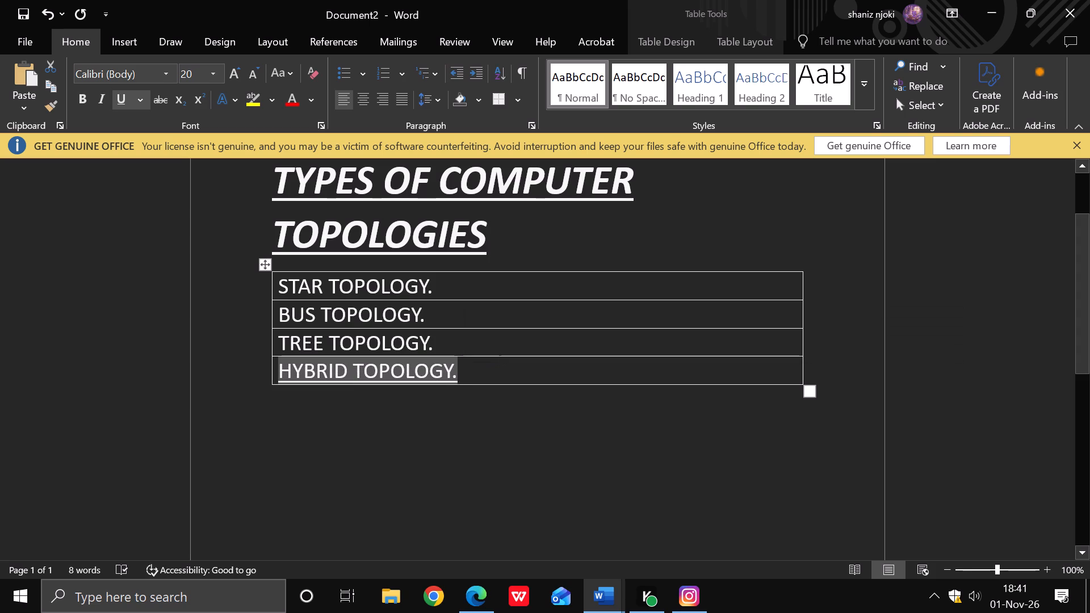
key("ctrl+u")
left_click(497, 430)
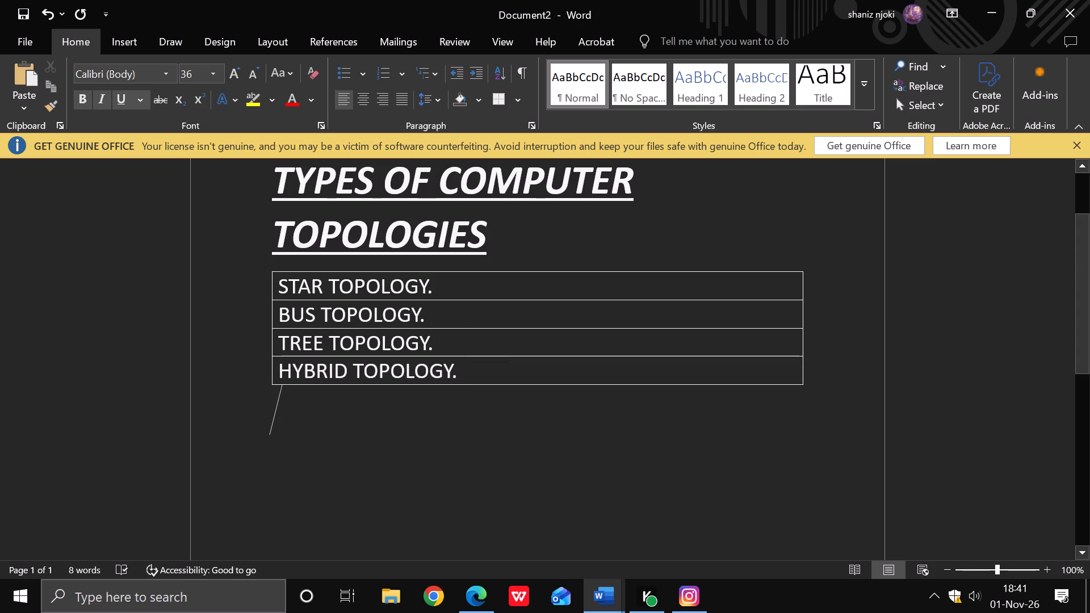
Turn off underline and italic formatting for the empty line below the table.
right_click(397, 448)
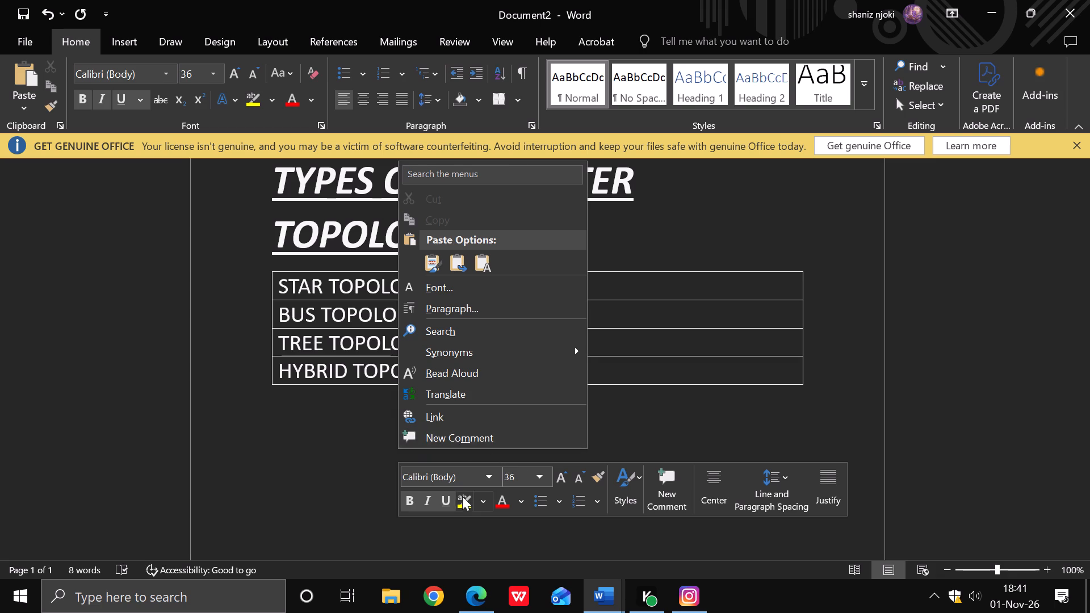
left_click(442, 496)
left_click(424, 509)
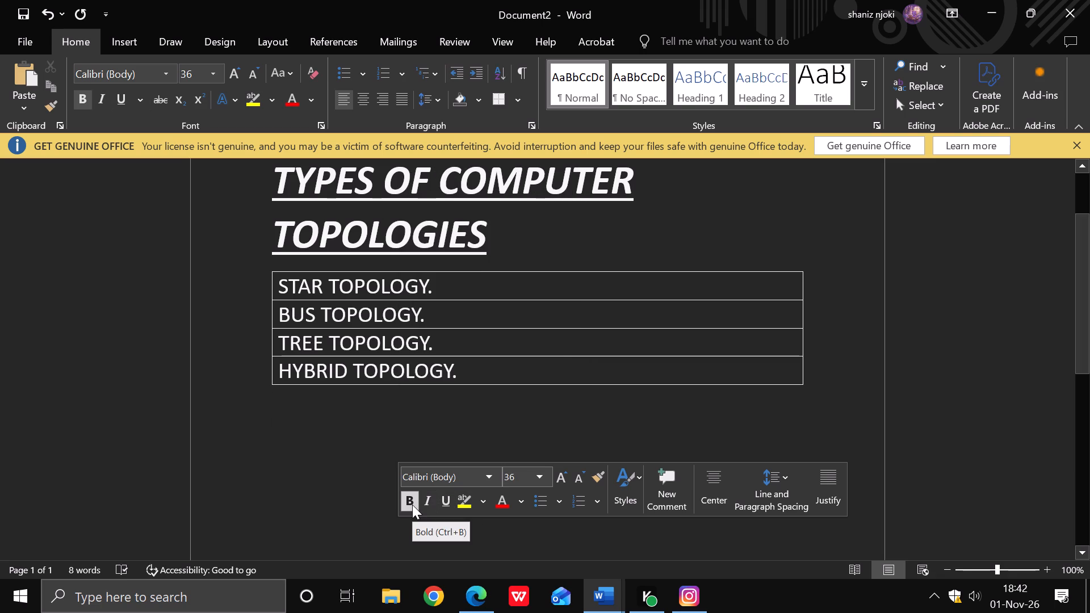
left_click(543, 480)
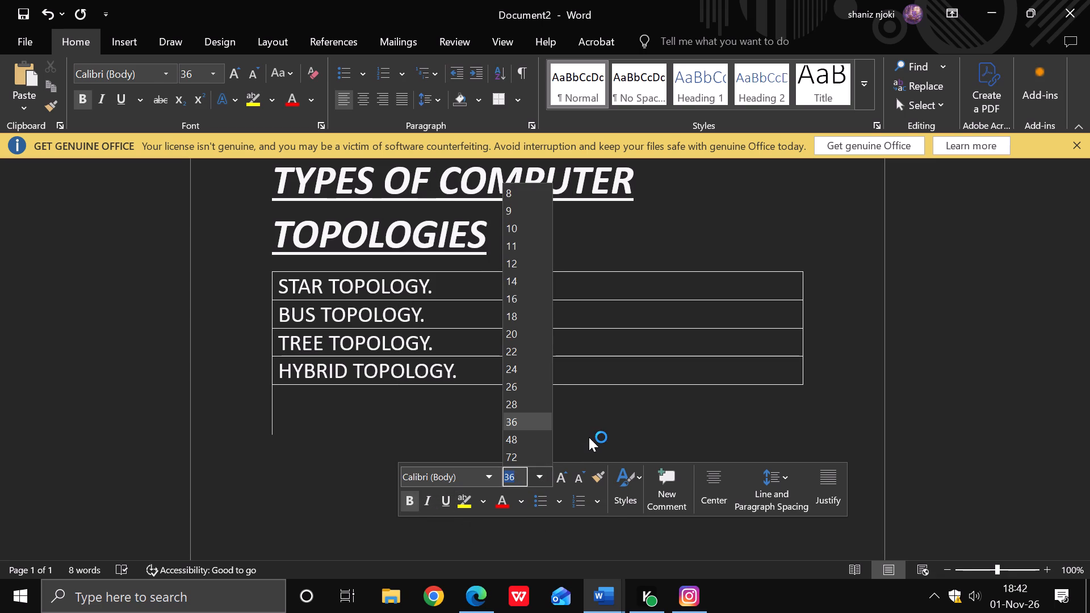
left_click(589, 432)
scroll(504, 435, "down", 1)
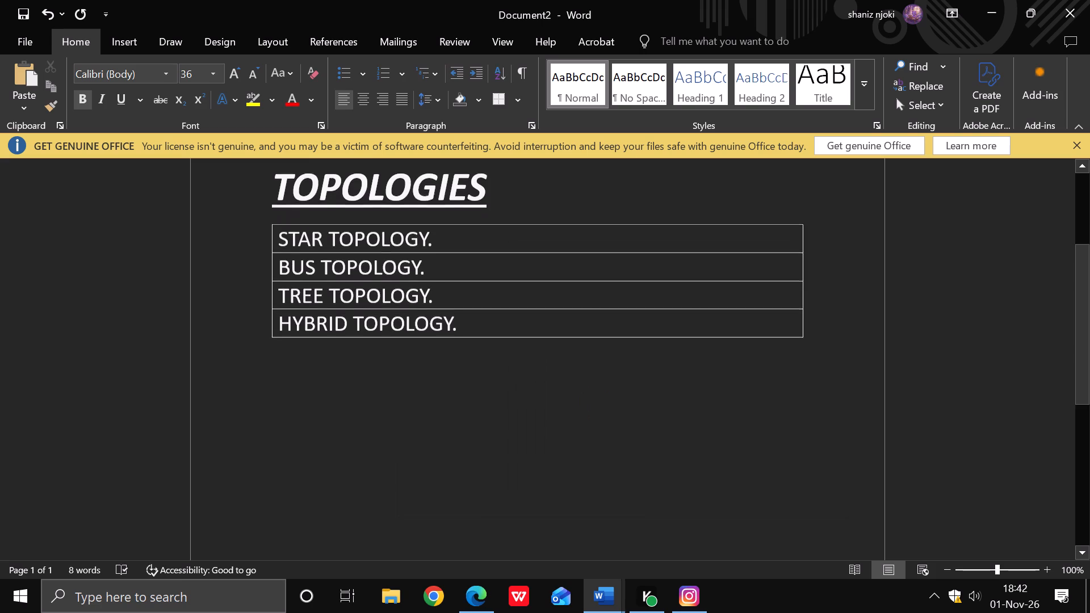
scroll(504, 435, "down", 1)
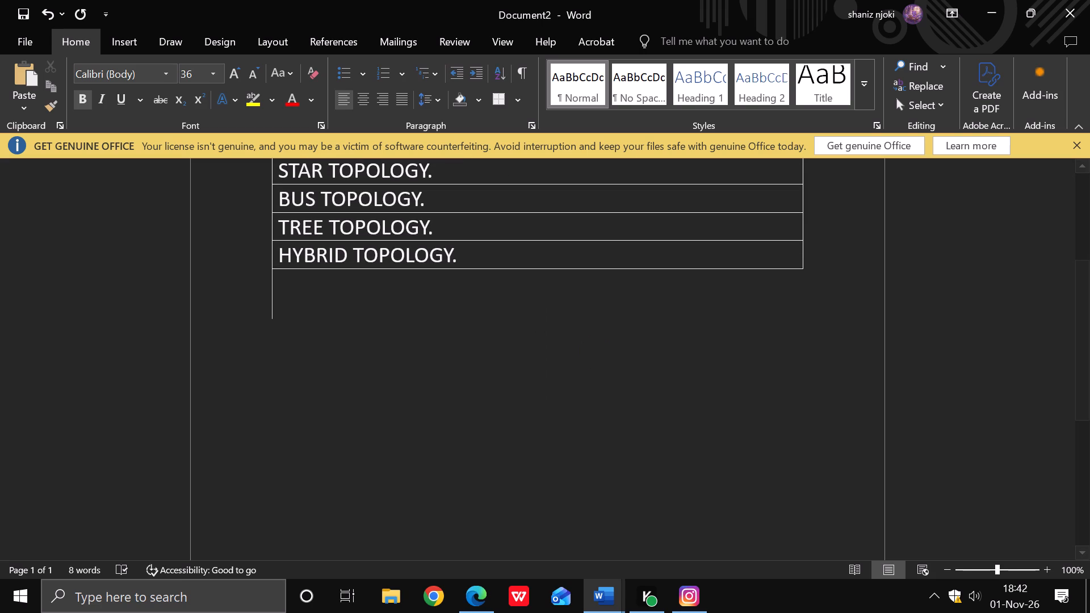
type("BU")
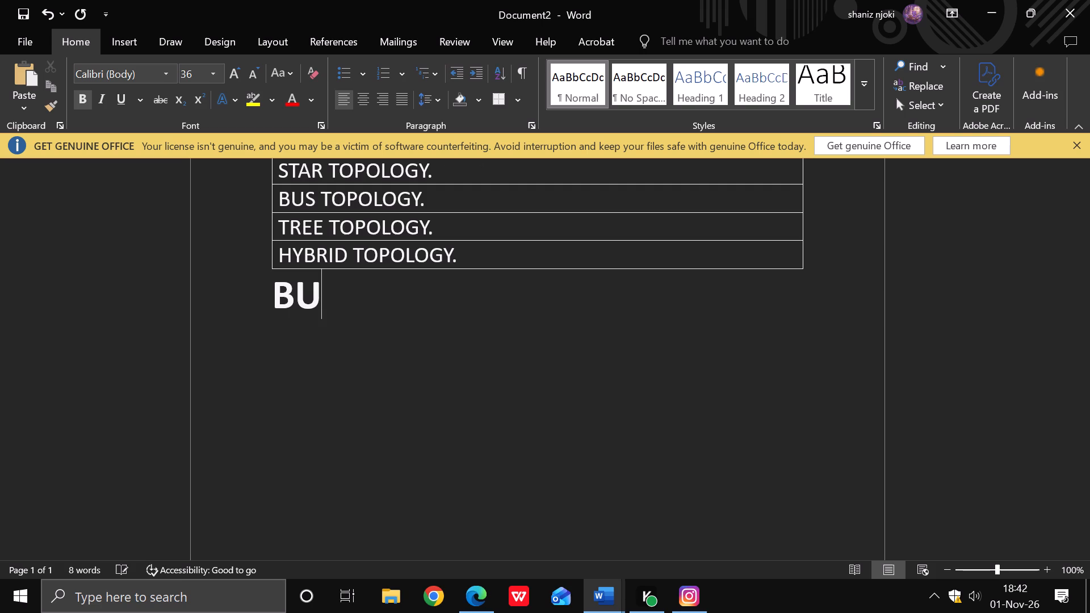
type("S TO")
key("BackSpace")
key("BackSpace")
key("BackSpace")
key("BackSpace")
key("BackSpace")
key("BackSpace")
Add the heading "STAR TOPOLOGY" directly below the table and make it underlined and italic.
type("STAR TOPOLOGY")
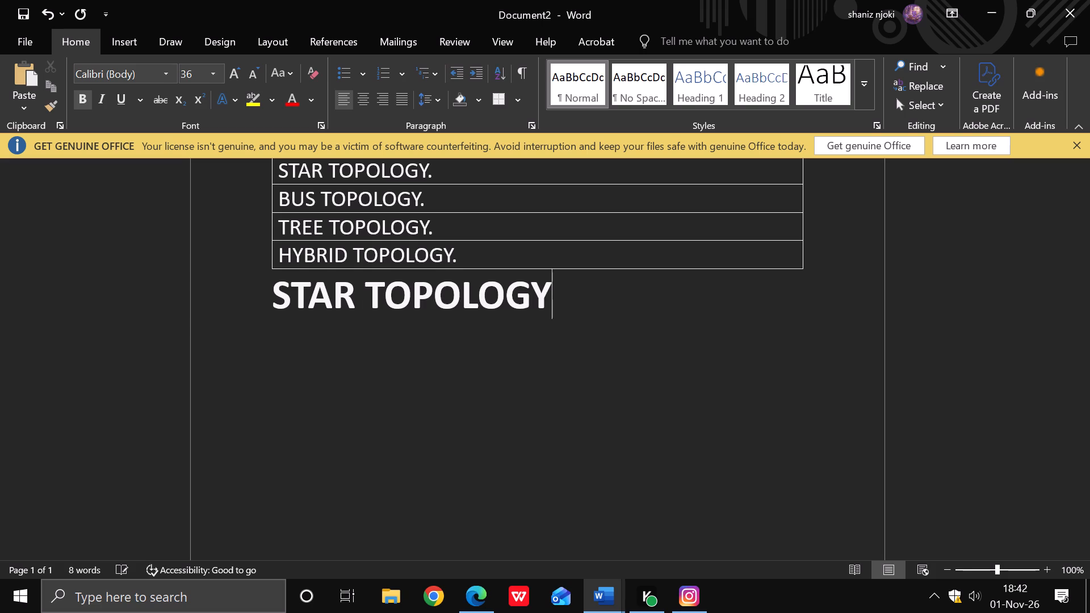
left_click_drag(271, 298, 400, 292)
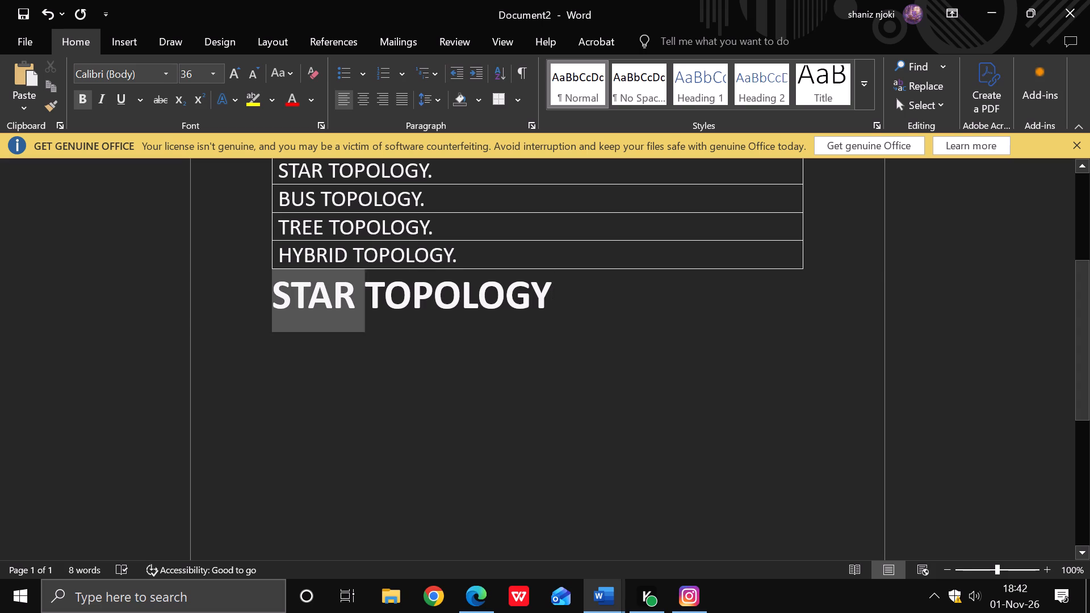
left_click_drag(400, 292, 523, 285)
left_click(570, 262)
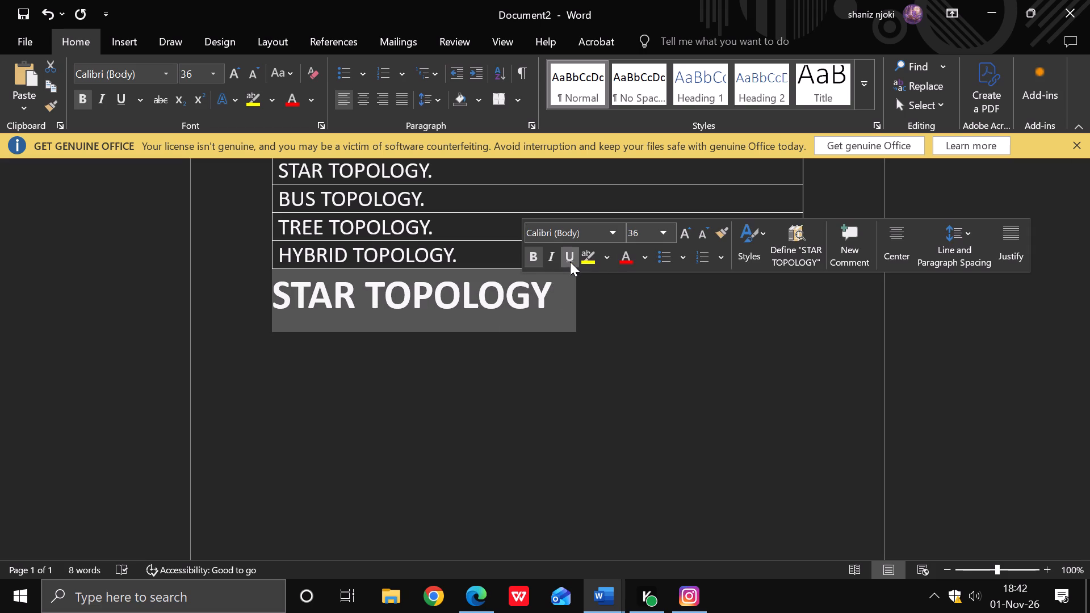
left_click(544, 262)
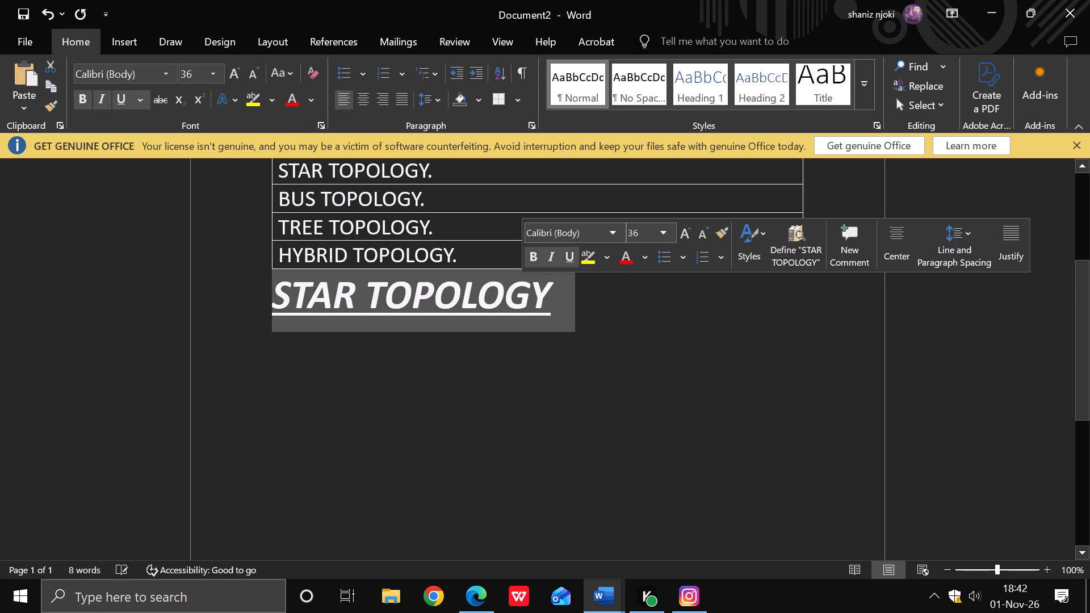
On a new line below the heading, insert the Node and Terminator diagram from an online picture search for "BUS TOPOLOGY".
left_click(583, 321)
key("Return")
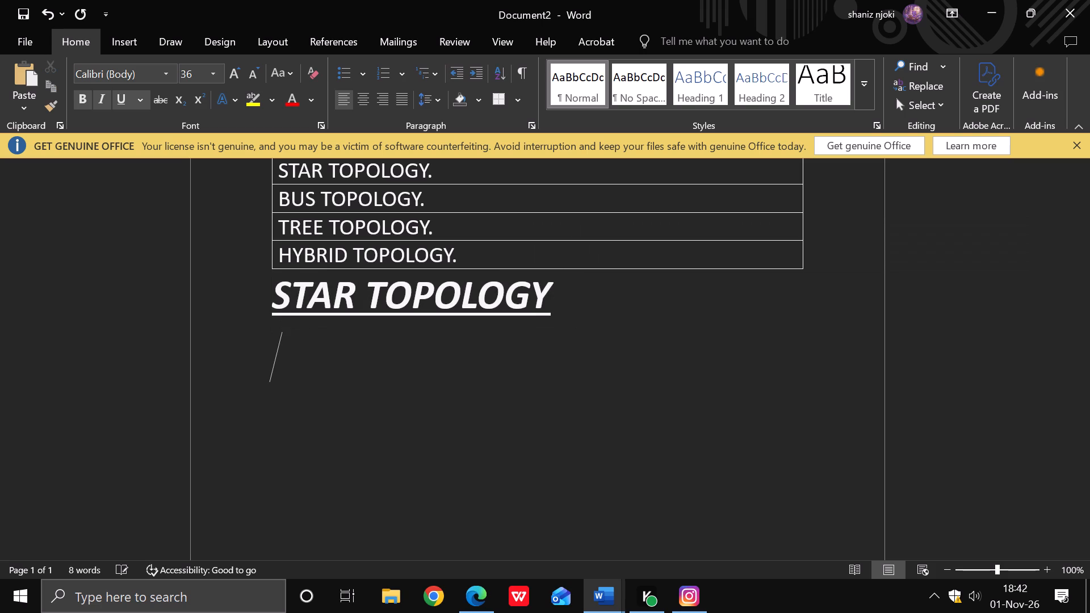
left_click(137, 41)
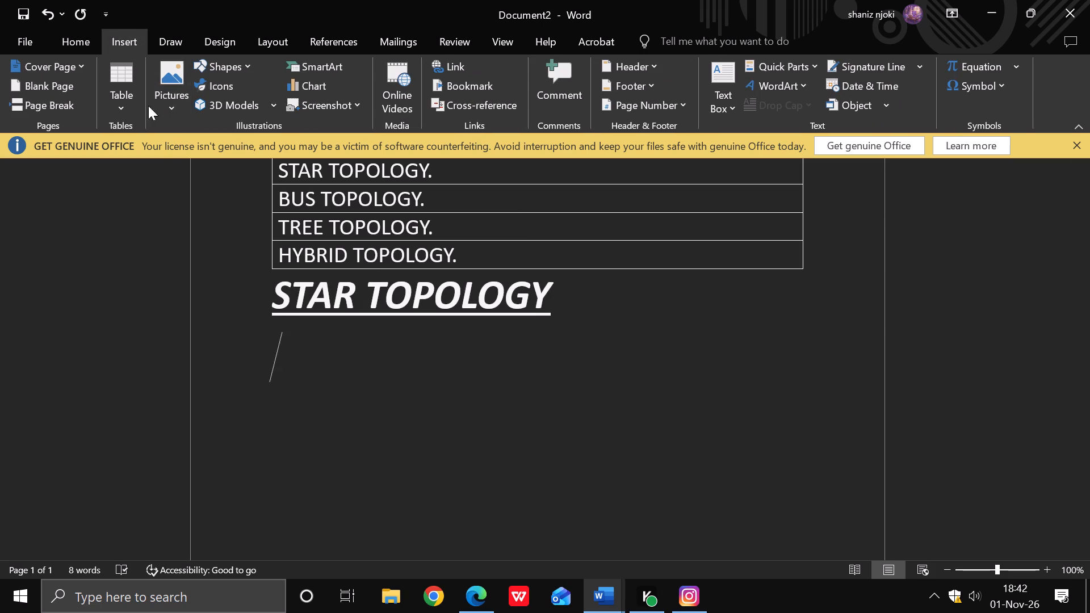
left_click(175, 107)
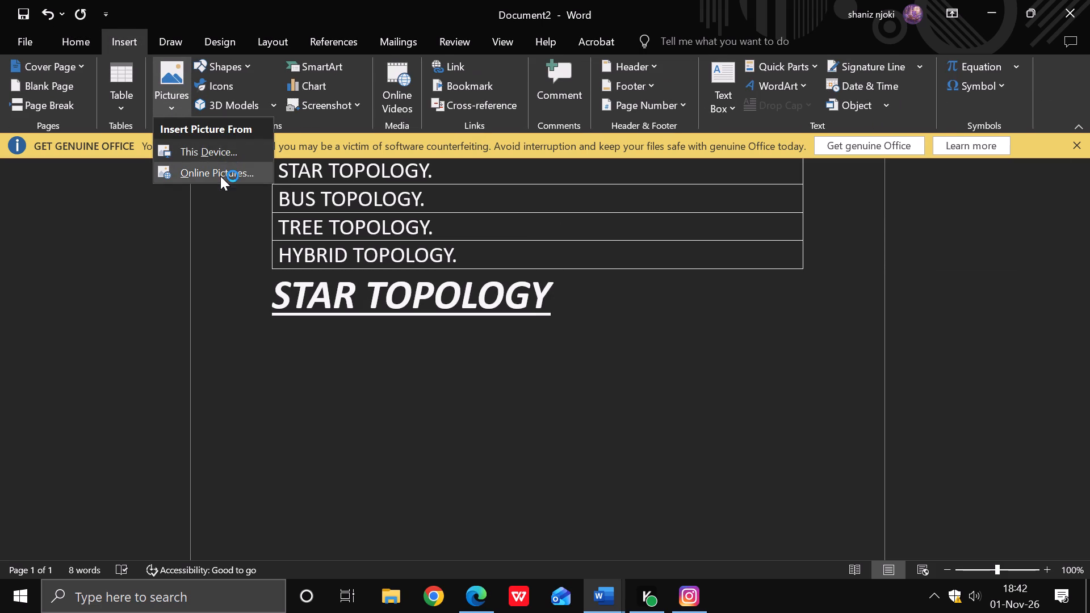
left_click(220, 177)
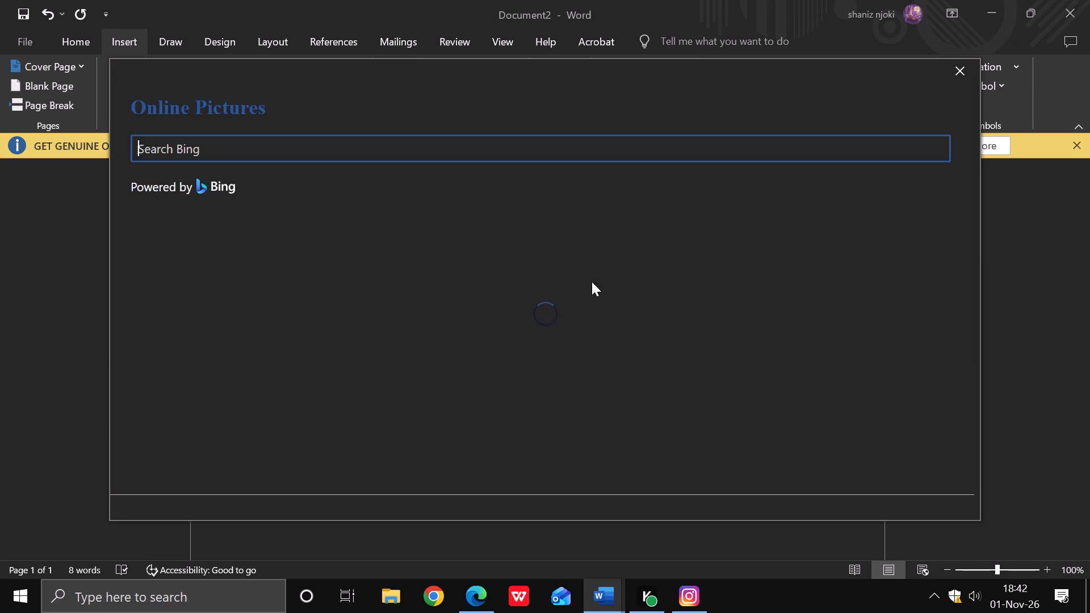
type("BUS TOPOLOGY")
key("Return")
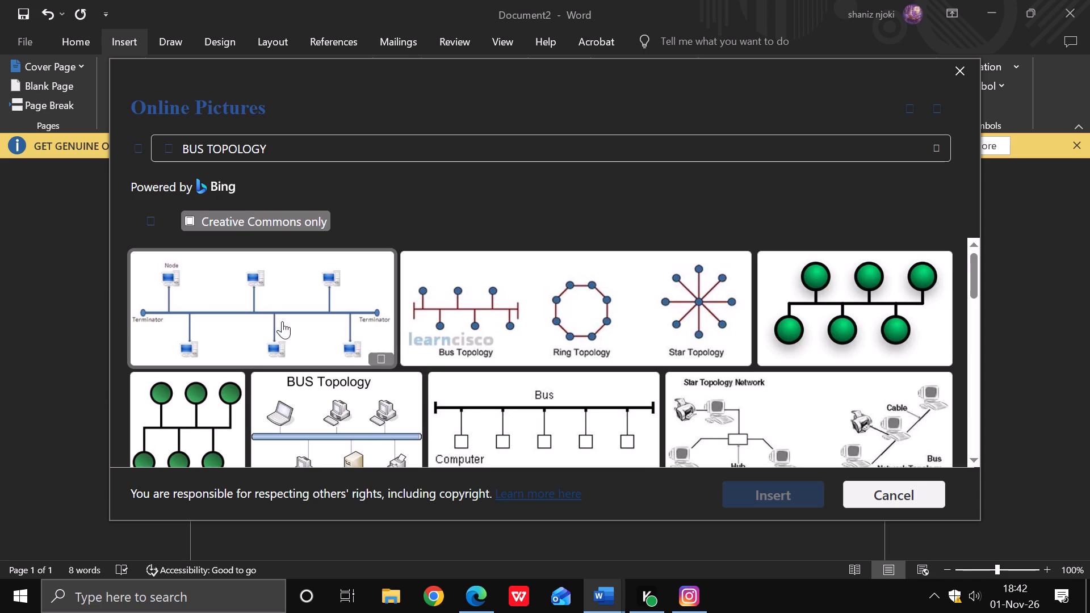
left_click(252, 316)
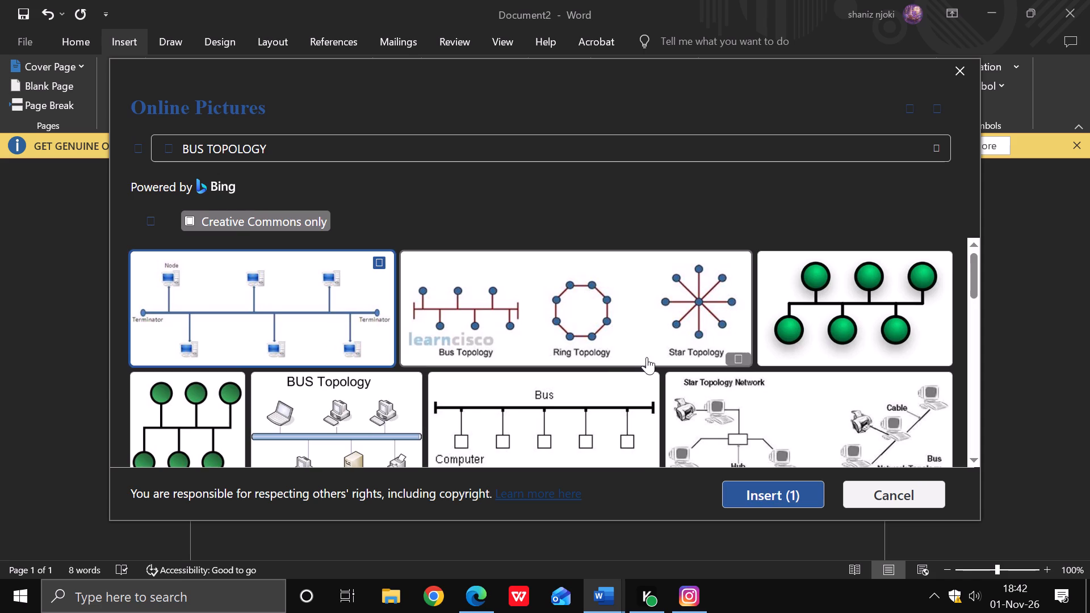
left_click(773, 503)
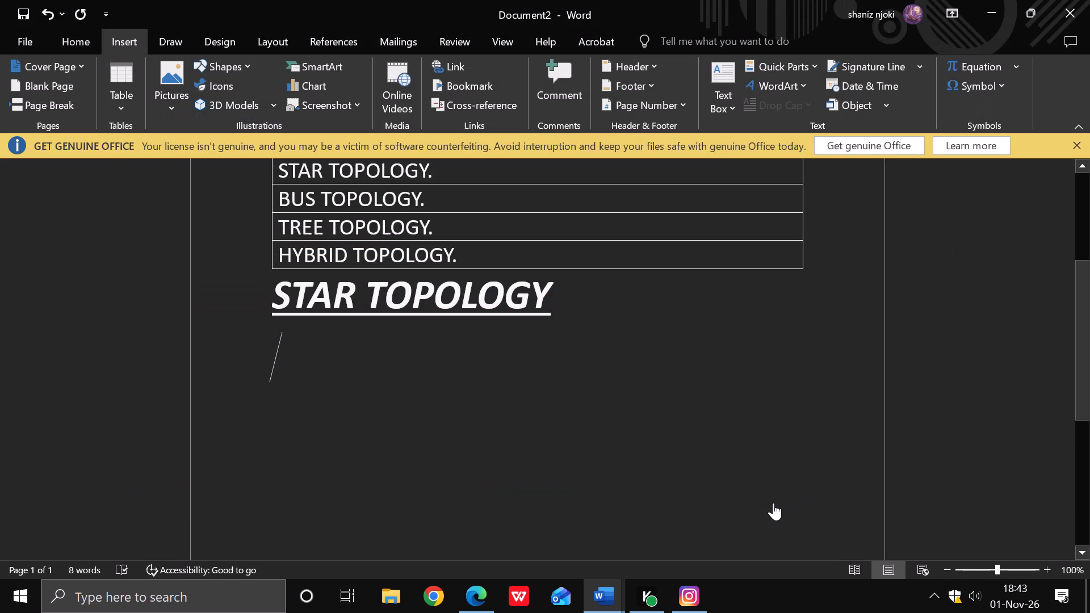
Reduce the height of the inserted bus topology picture to about 2.91 inches from its bottom edge.
scroll(557, 456, "down", 5)
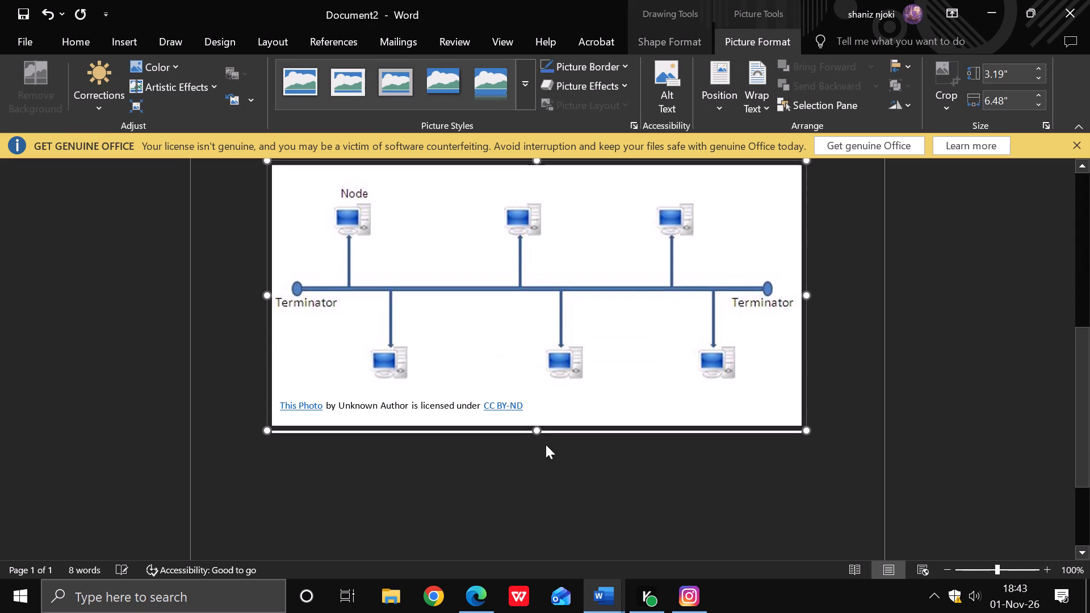
left_click_drag(540, 431, 540, 418)
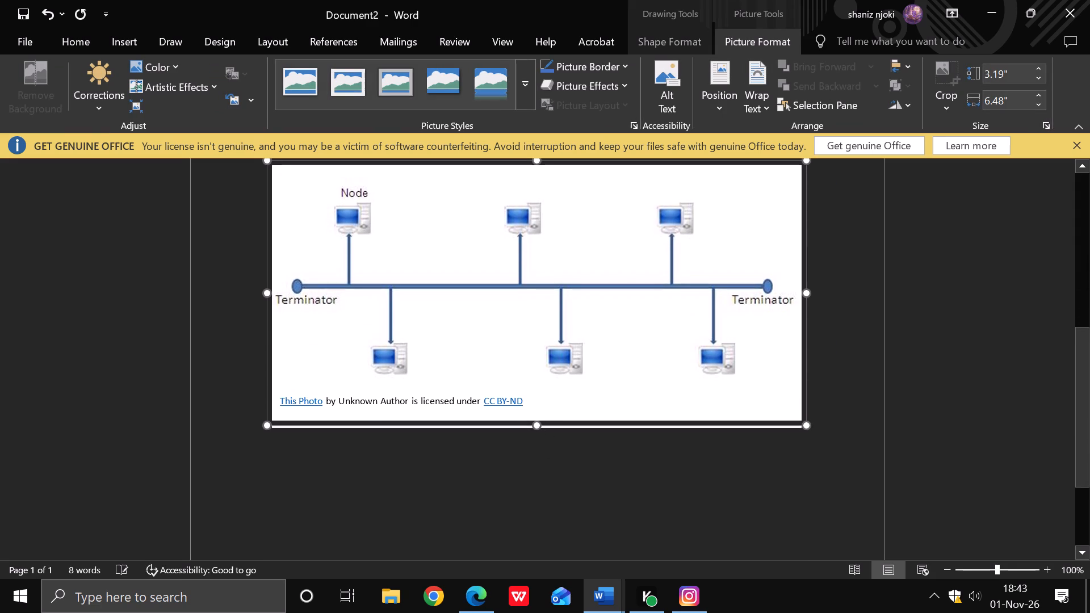
left_click_drag(540, 418, 540, 403)
Start a new line below the bus topology picture.
scroll(623, 314, "up", 1)
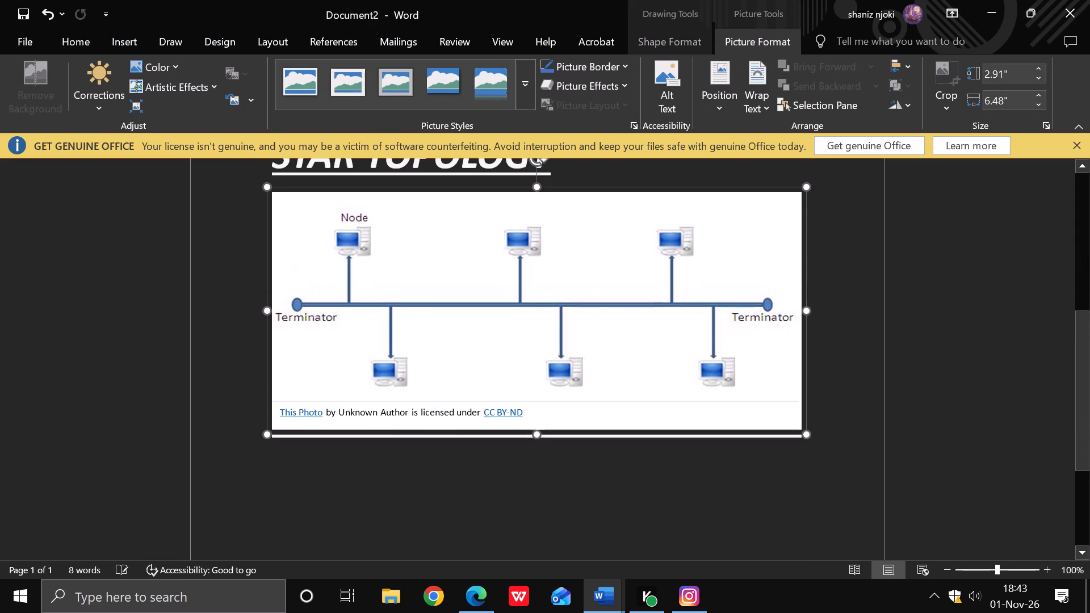
scroll(623, 314, "up", 2)
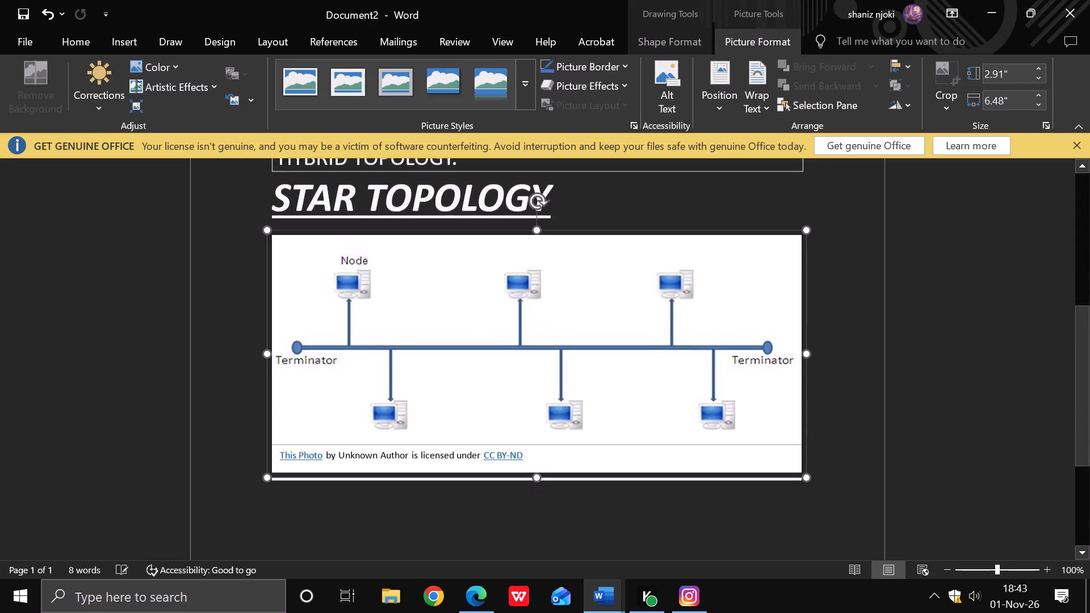
scroll(623, 314, "up", 1)
scroll(623, 314, "down", 2)
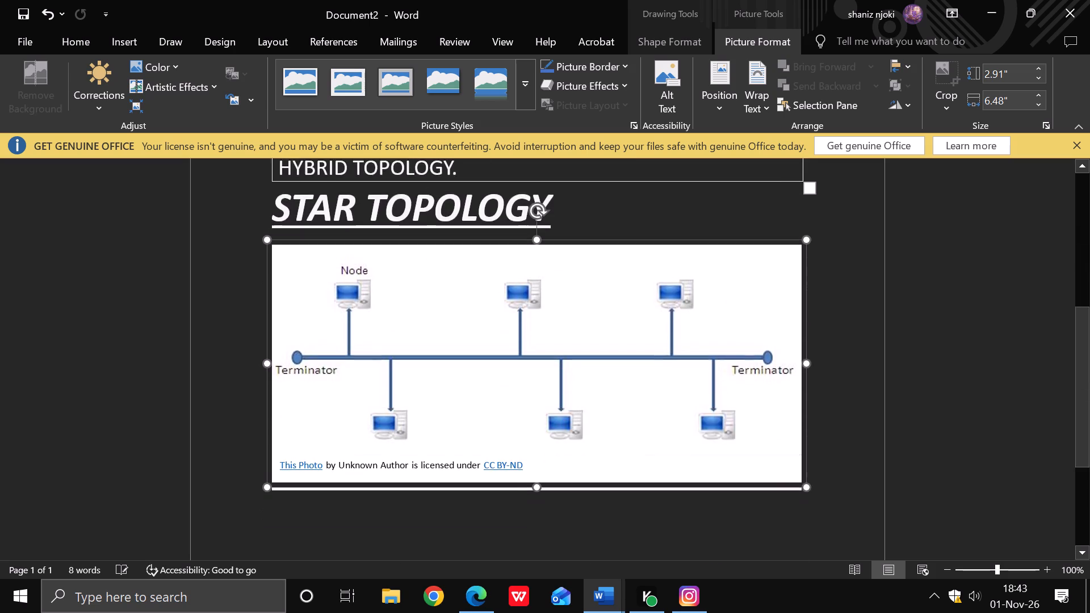
scroll(623, 314, "down", 1)
left_click(304, 387)
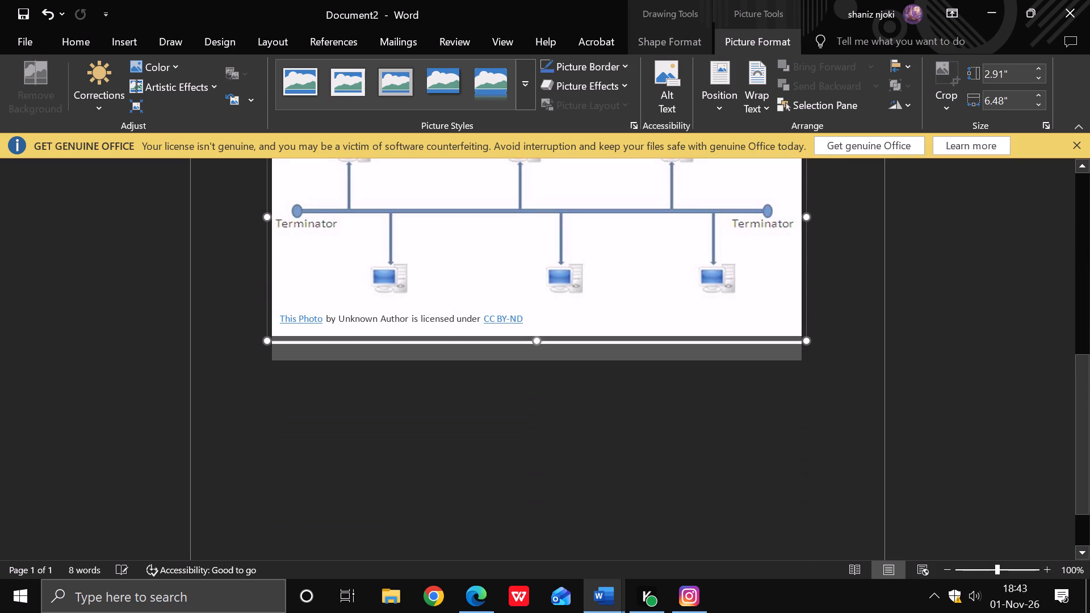
left_click(331, 425)
left_click(848, 314)
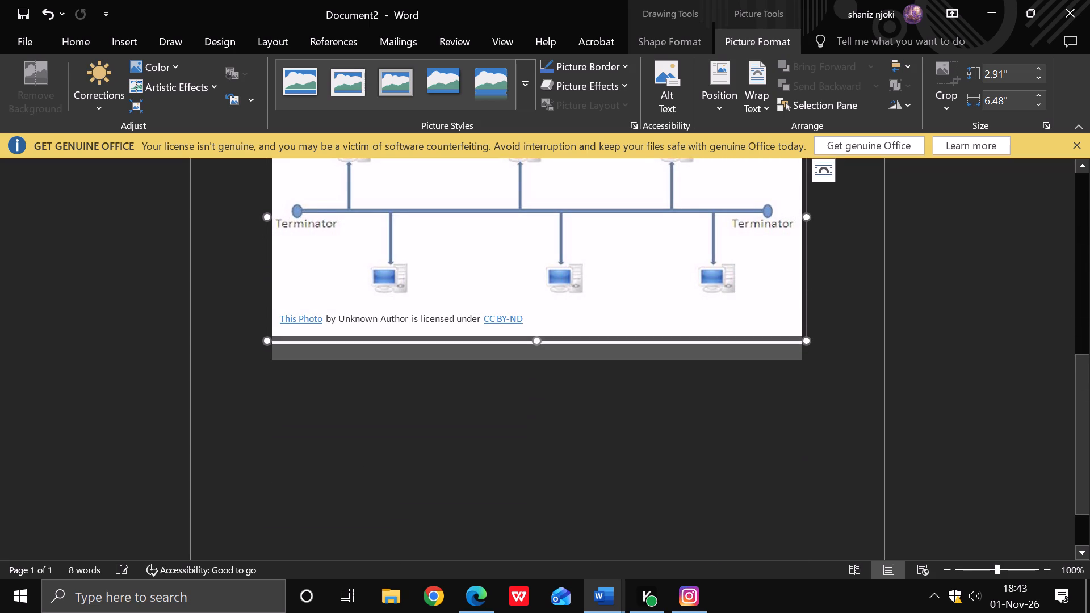
key("Return")
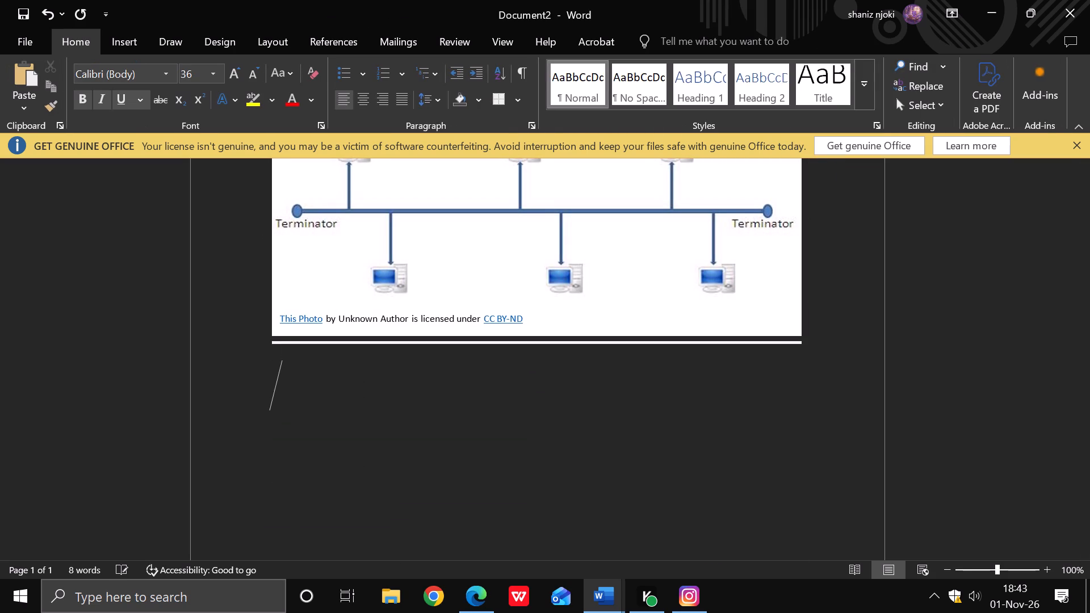
Enter the heading "BUS TOPOLOGY" on the line below the bus topology picture and start a new line under it.
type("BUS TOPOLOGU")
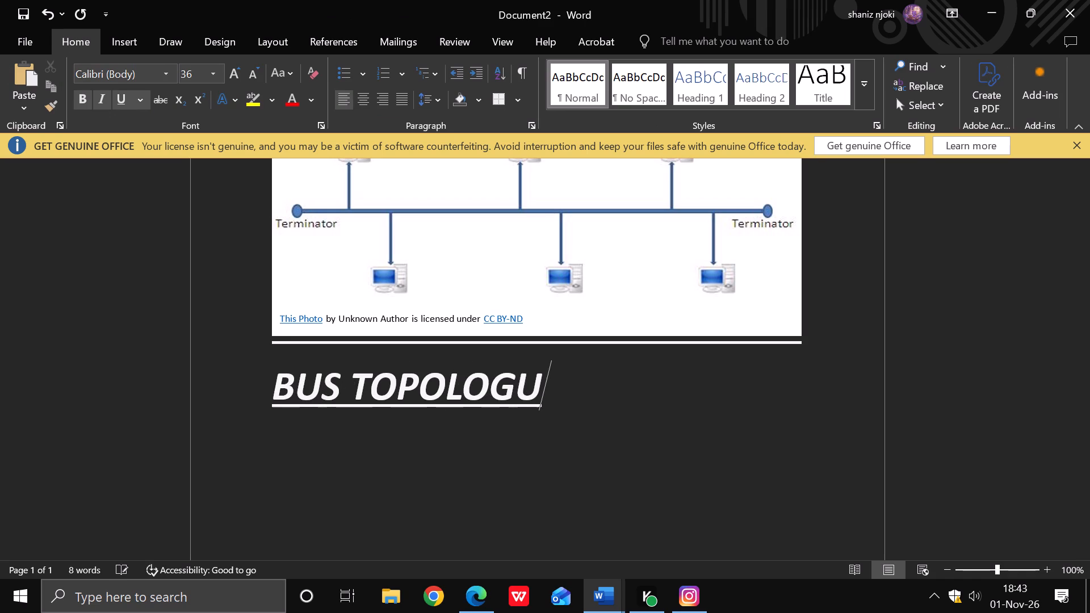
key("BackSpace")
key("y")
scroll(848, 314, "up", 3)
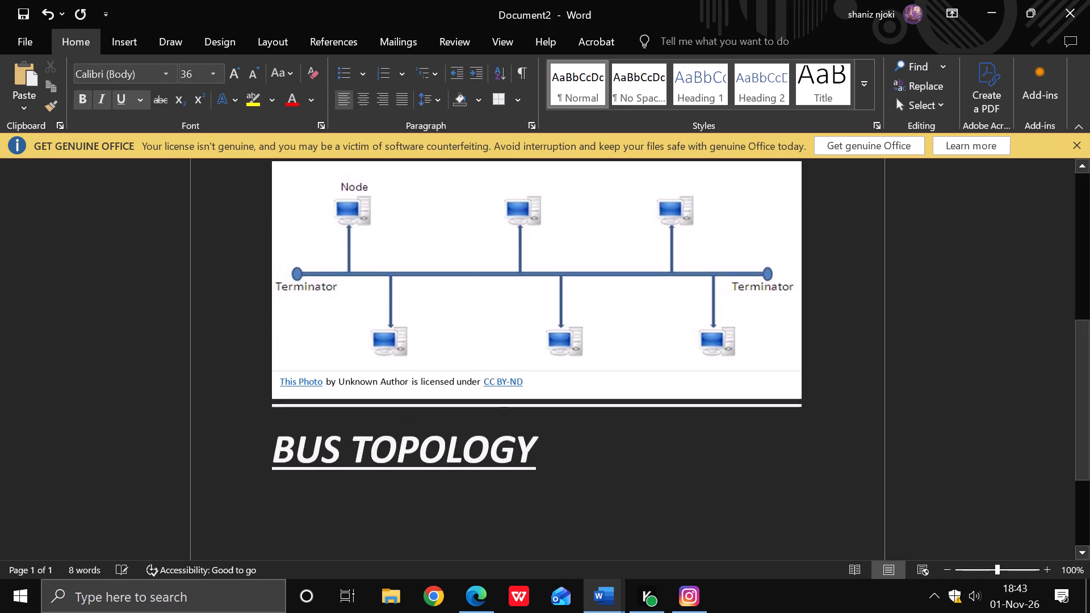
scroll(848, 314, "up", 2)
scroll(848, 314, "down", 4)
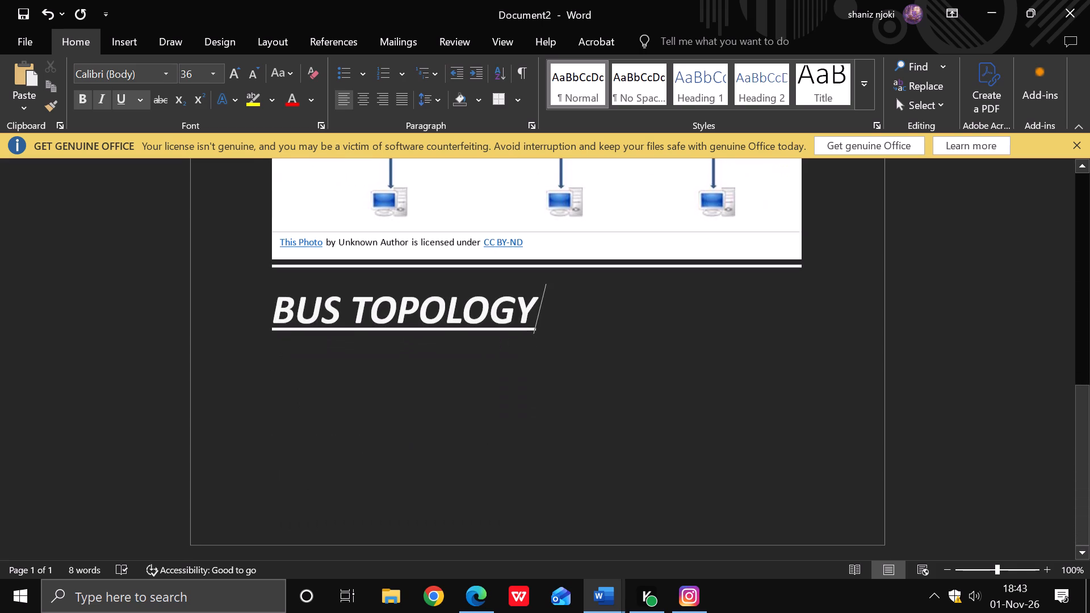
scroll(848, 314, "down", 1)
key("Return")
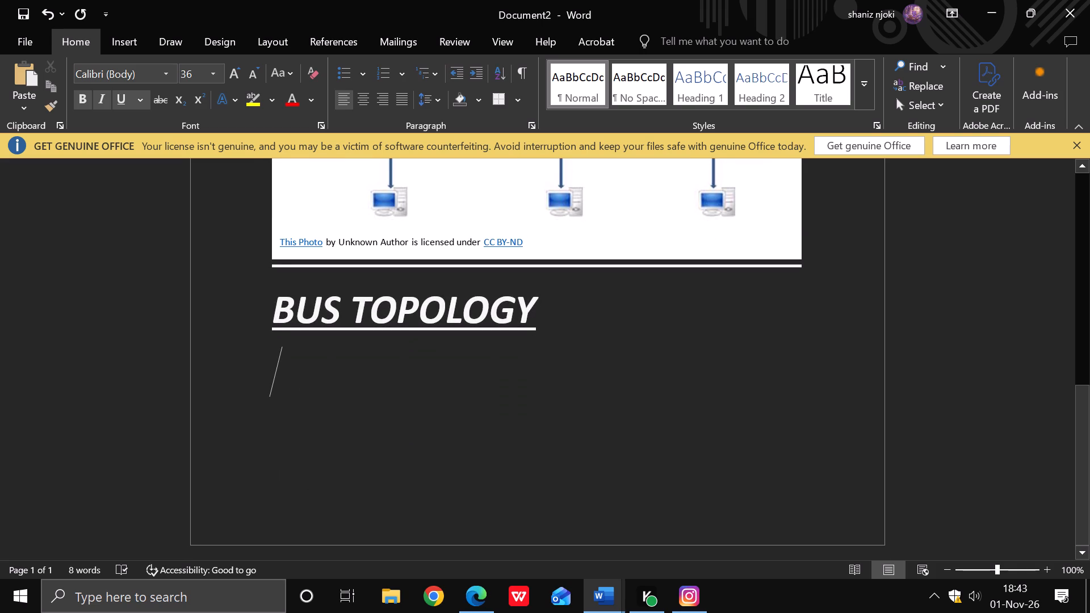
left_click(128, 39)
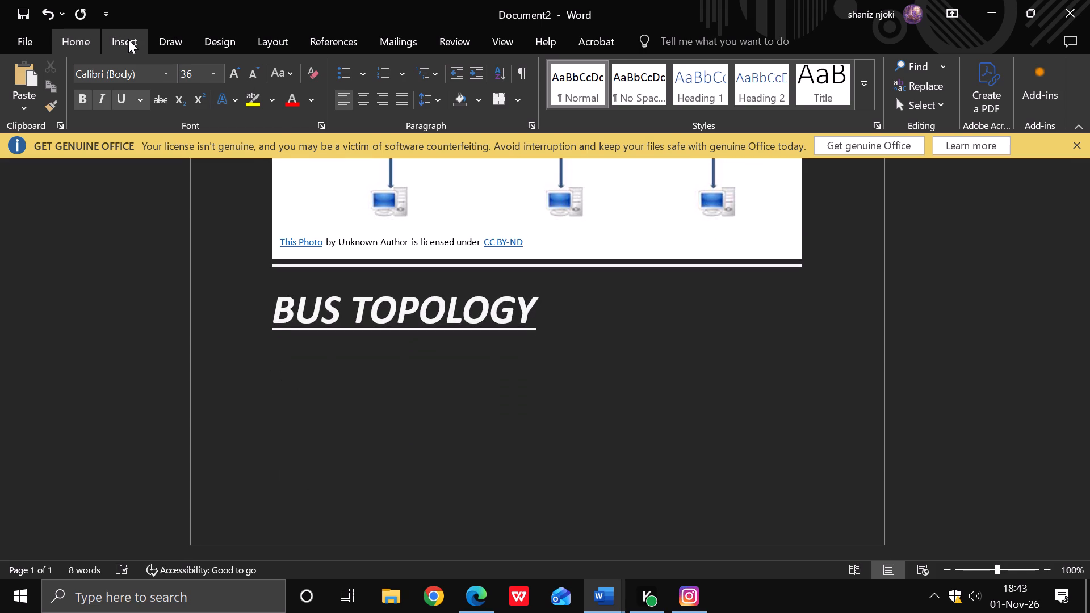
left_click(161, 57)
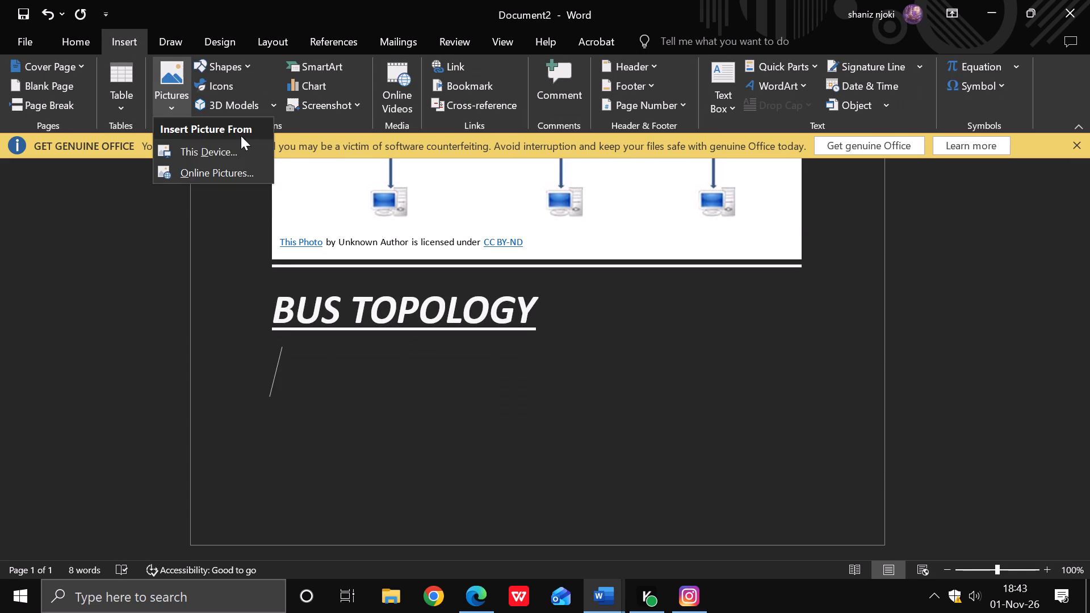
Switch to the open goodbye chat in Instagram.
left_click(698, 595)
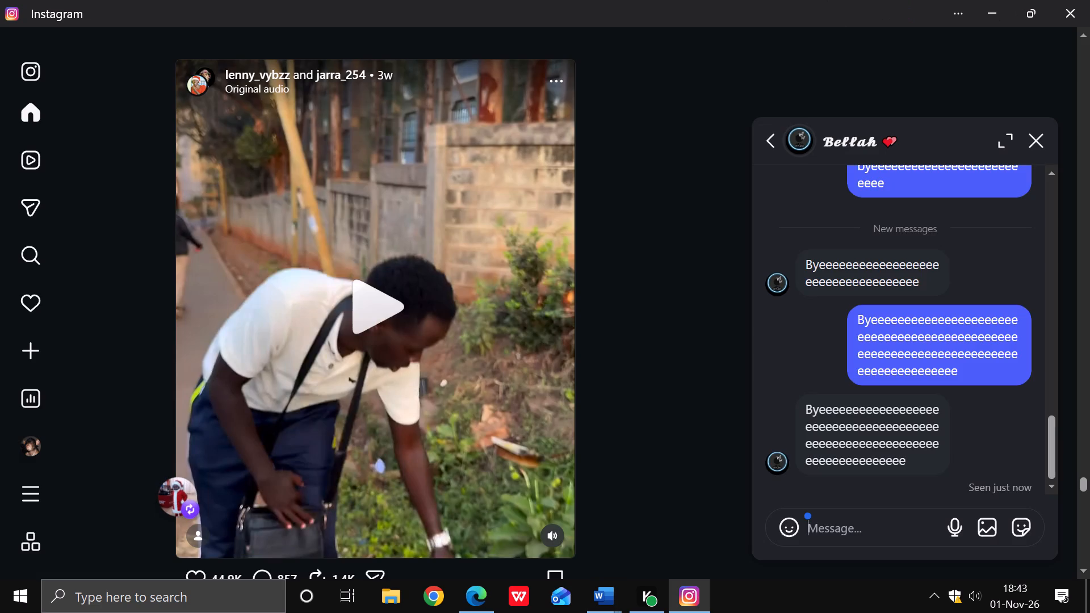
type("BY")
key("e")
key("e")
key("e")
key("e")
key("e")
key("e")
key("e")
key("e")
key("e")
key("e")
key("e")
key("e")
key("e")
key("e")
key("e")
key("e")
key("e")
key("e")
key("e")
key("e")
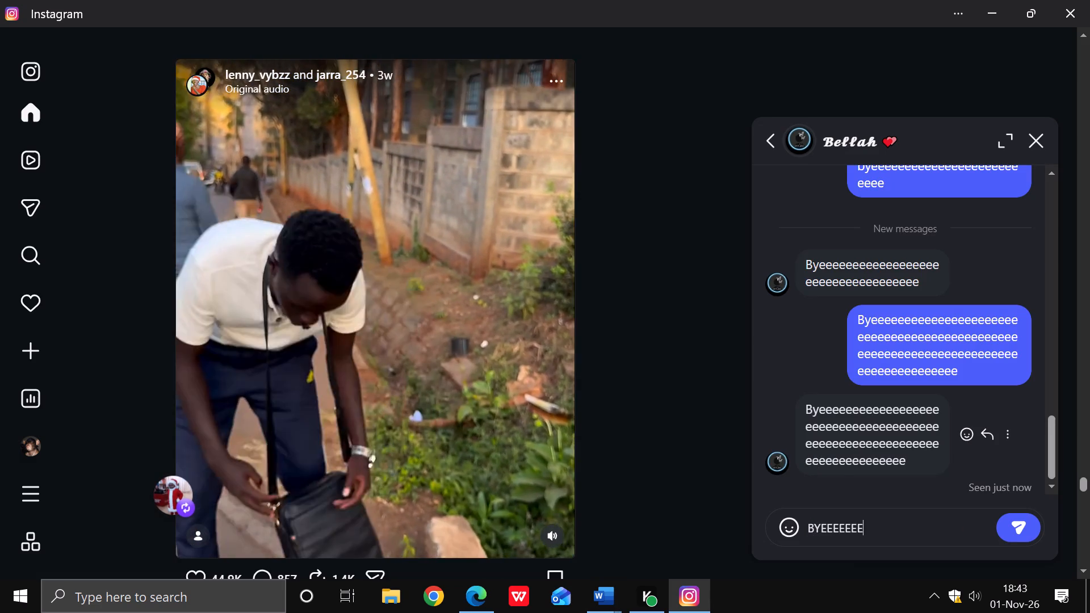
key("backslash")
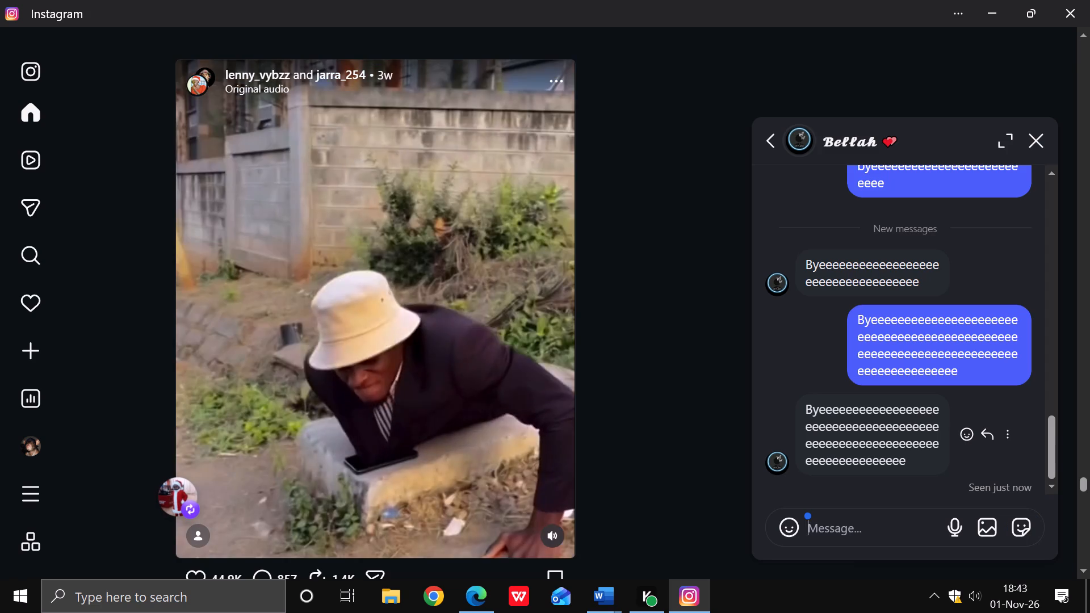
Send a lowercase "bye" message with a very long run of e's in the open chat and return to the conversation list.
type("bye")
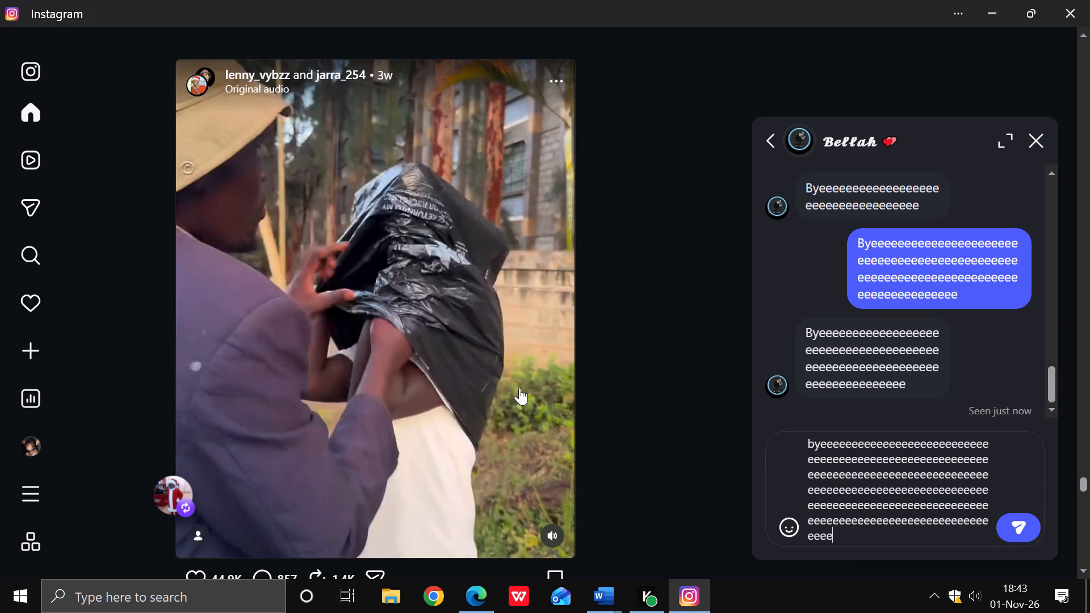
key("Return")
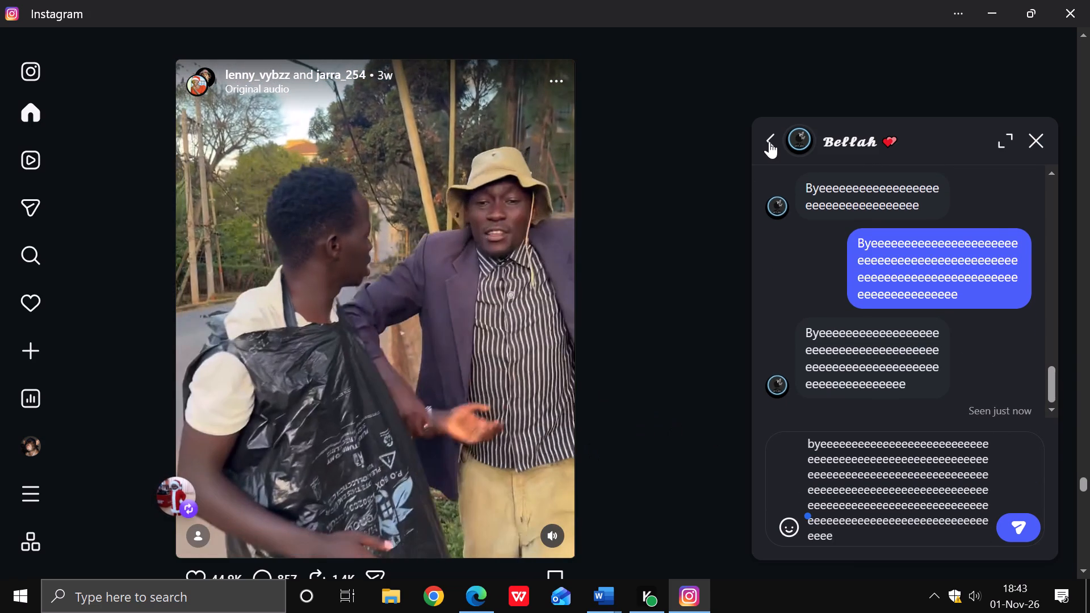
left_click(771, 141)
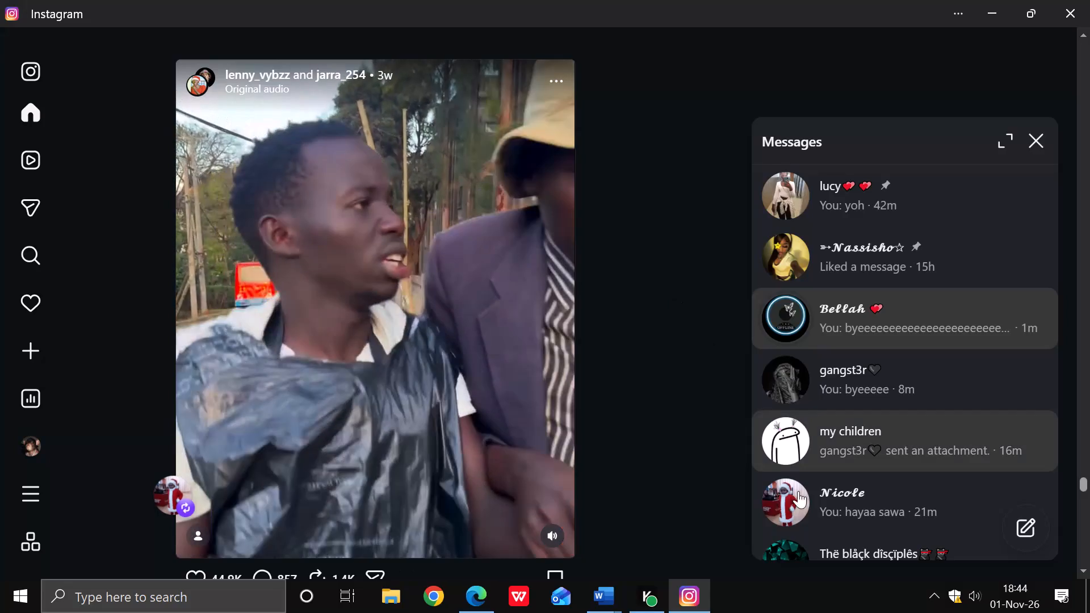
Switch back to Document2 in Word and open the online picture search for the line below the BUS TOPOLOGY heading.
left_click(590, 603)
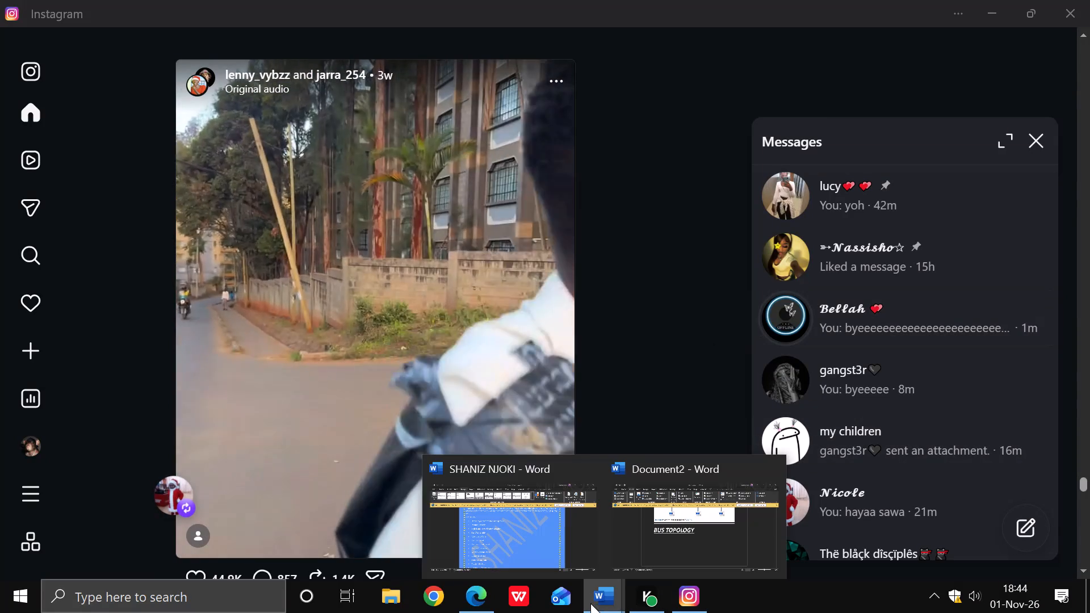
left_click(654, 549)
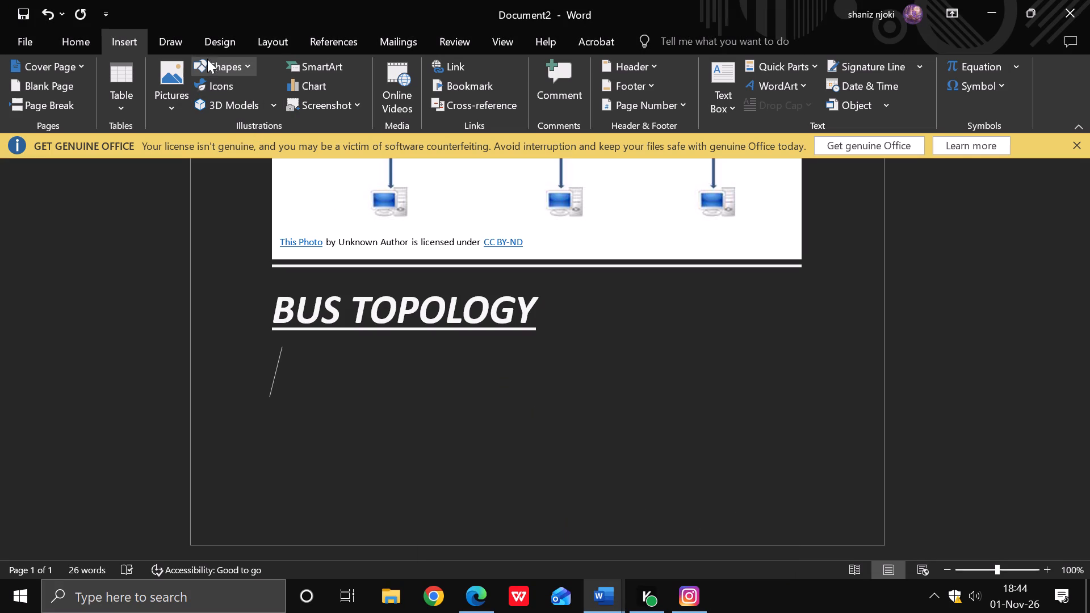
left_click(171, 83)
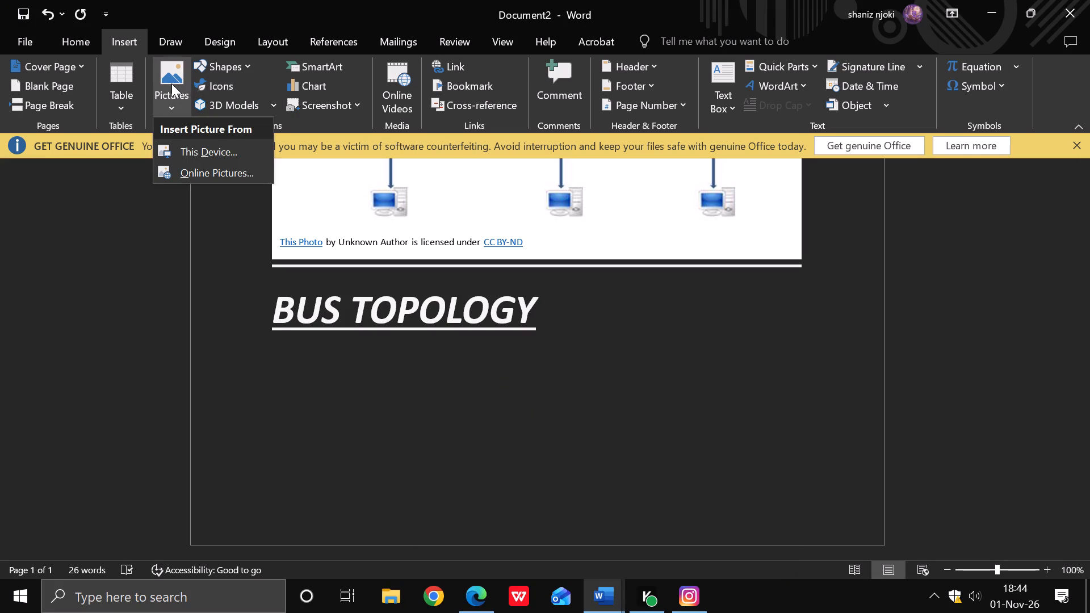
left_click(220, 170)
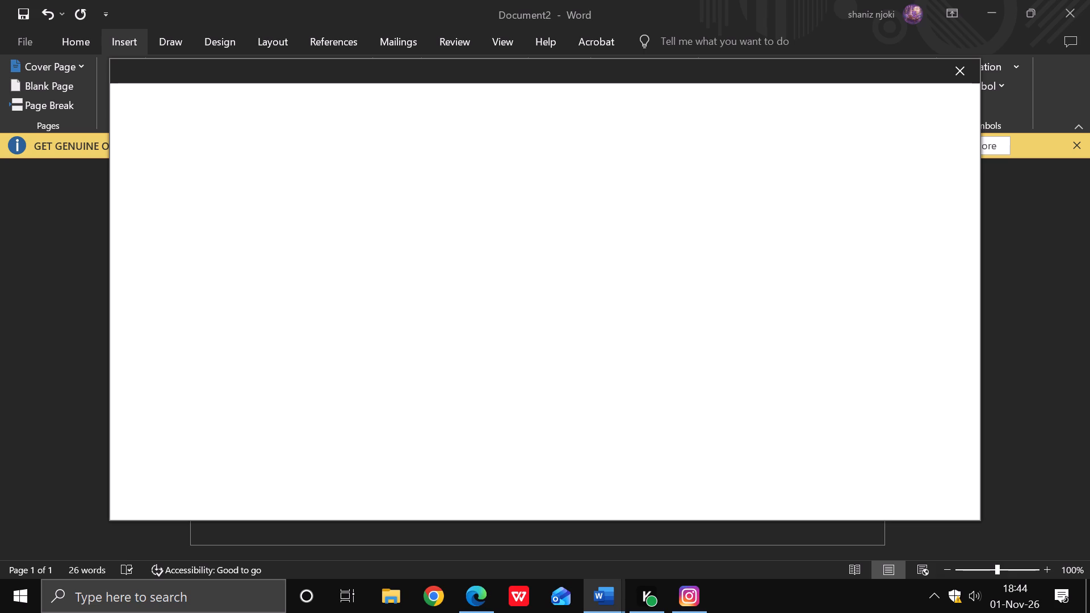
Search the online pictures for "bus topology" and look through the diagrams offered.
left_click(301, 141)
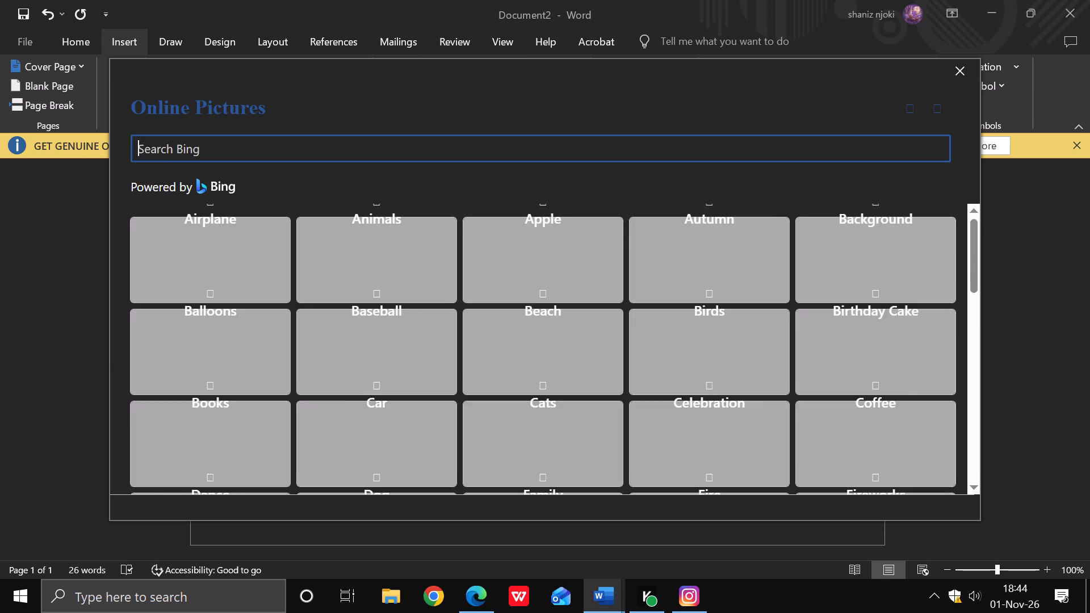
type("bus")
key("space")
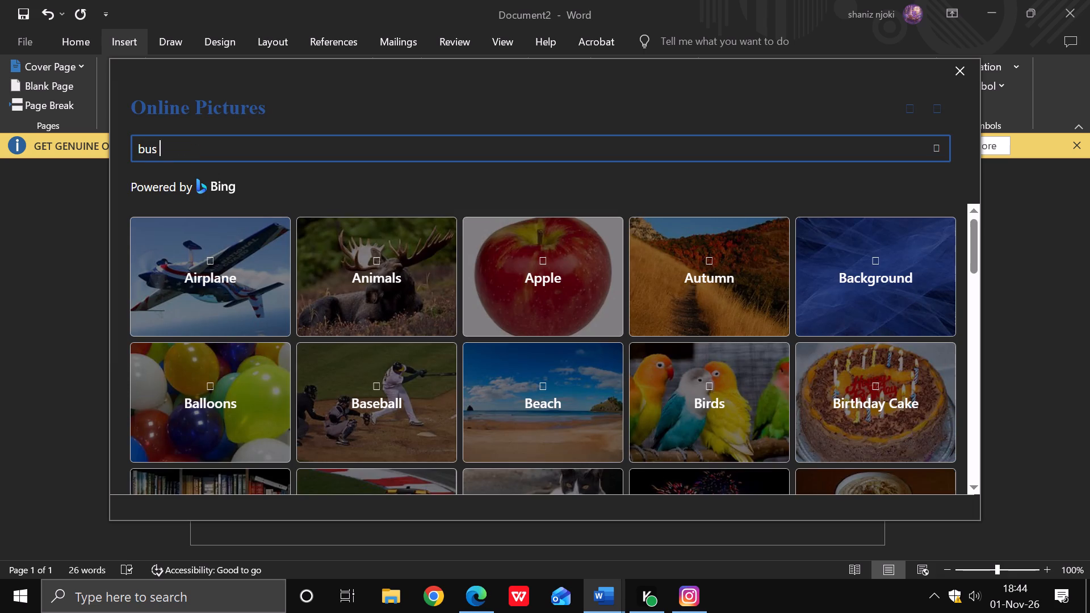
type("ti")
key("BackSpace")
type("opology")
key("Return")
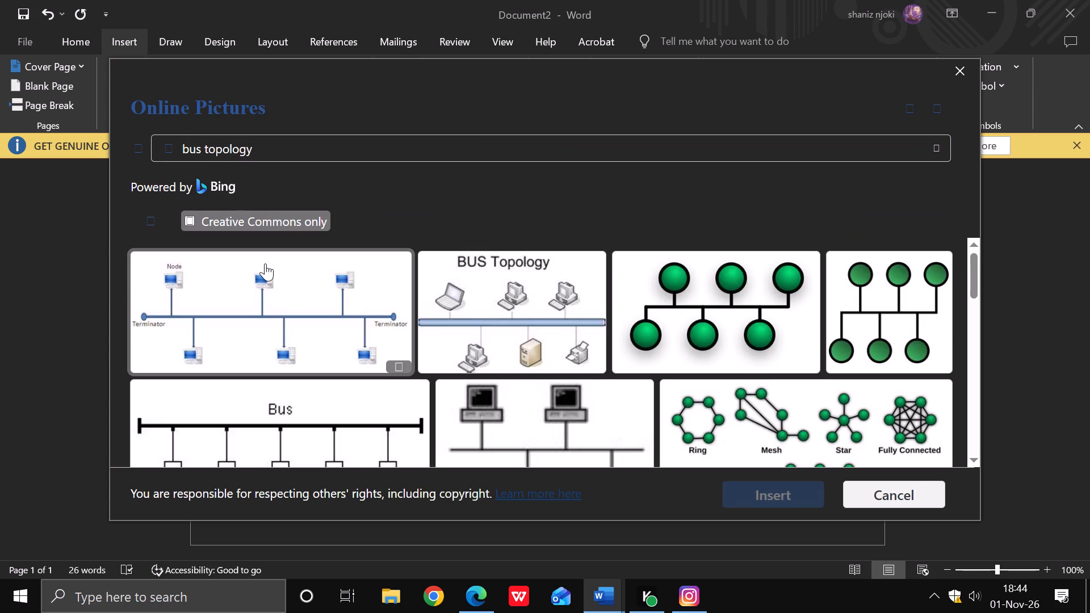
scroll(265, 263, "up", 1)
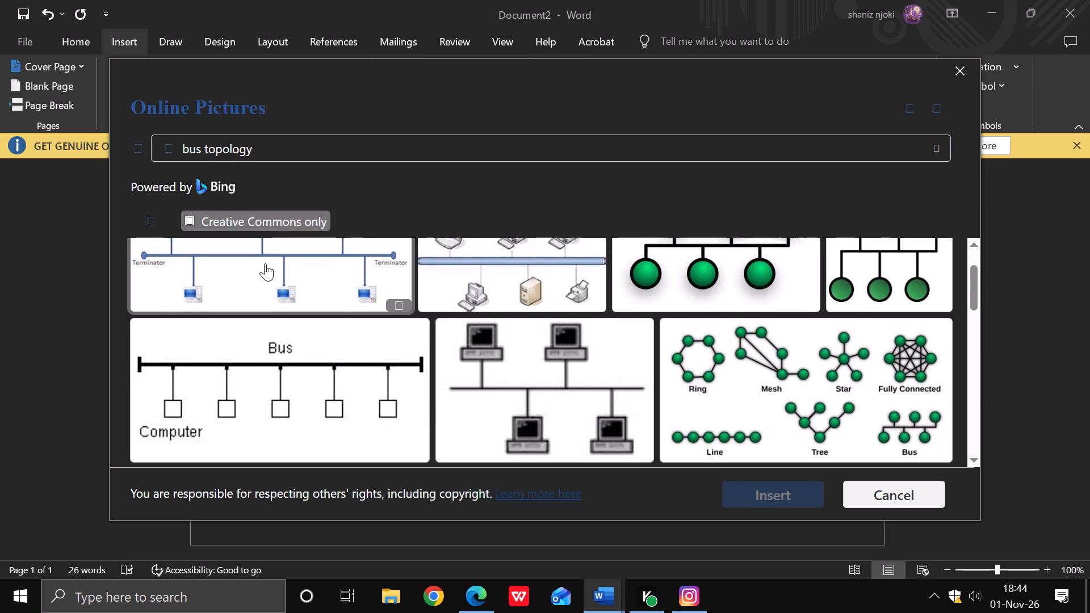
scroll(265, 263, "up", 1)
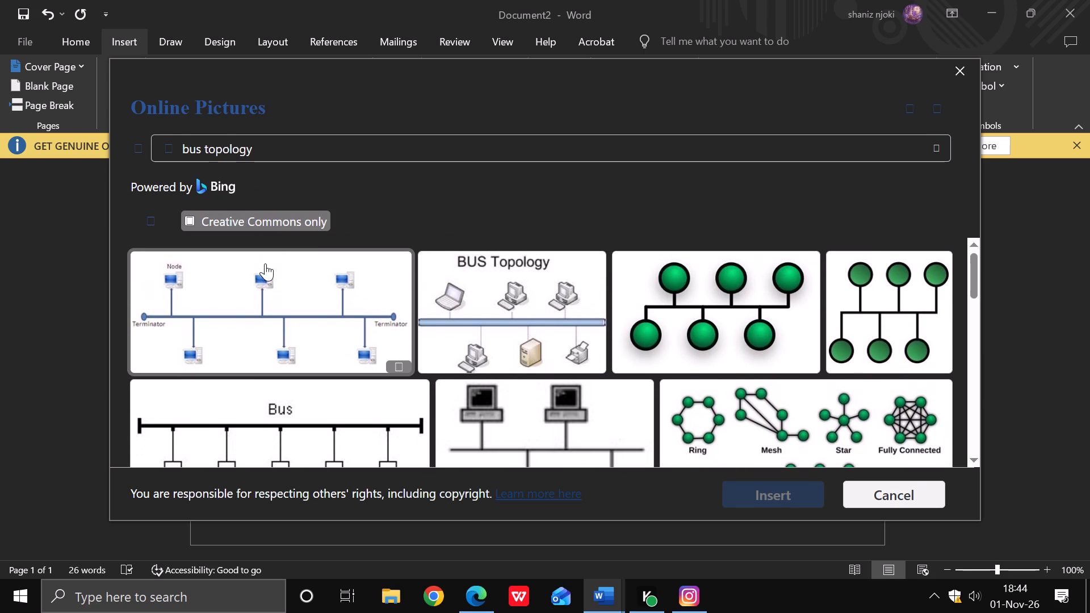
Search online pictures for "star topology" instead and insert the Concentrator/Hub diagram with the grey star background below the BUS TOPOLOGY heading.
left_click(271, 148)
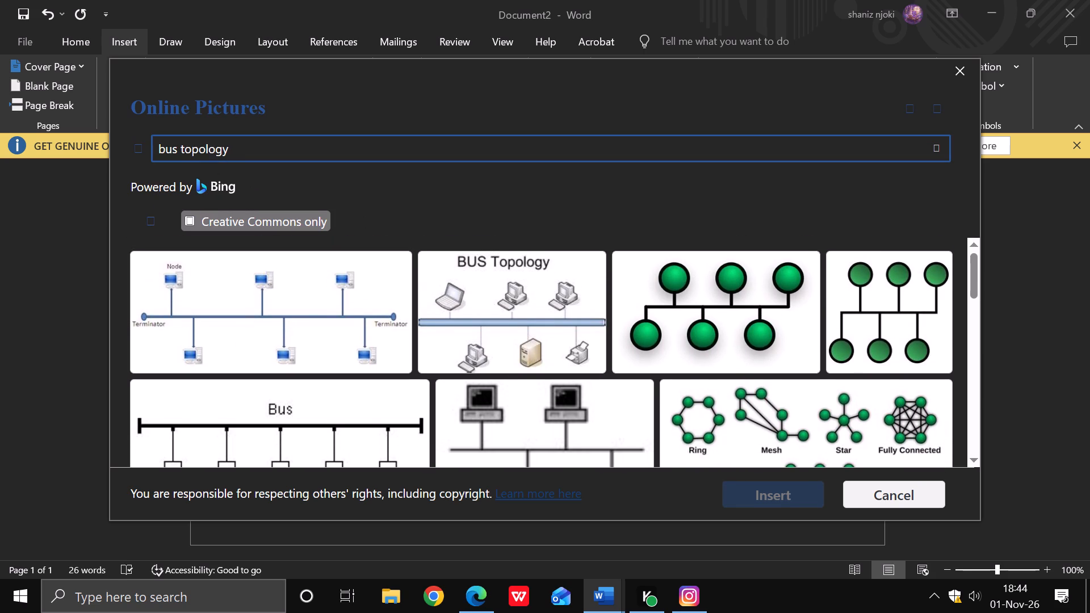
left_click(179, 144)
key("BackSpace")
key("BackSpace")
key("BackSpace")
type("star")
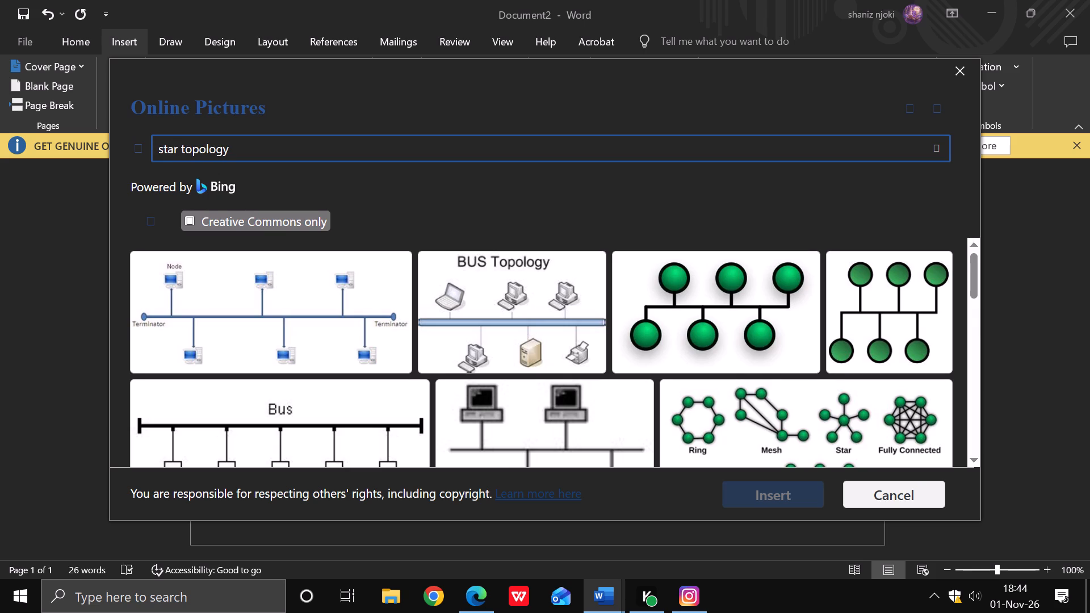
key("Return")
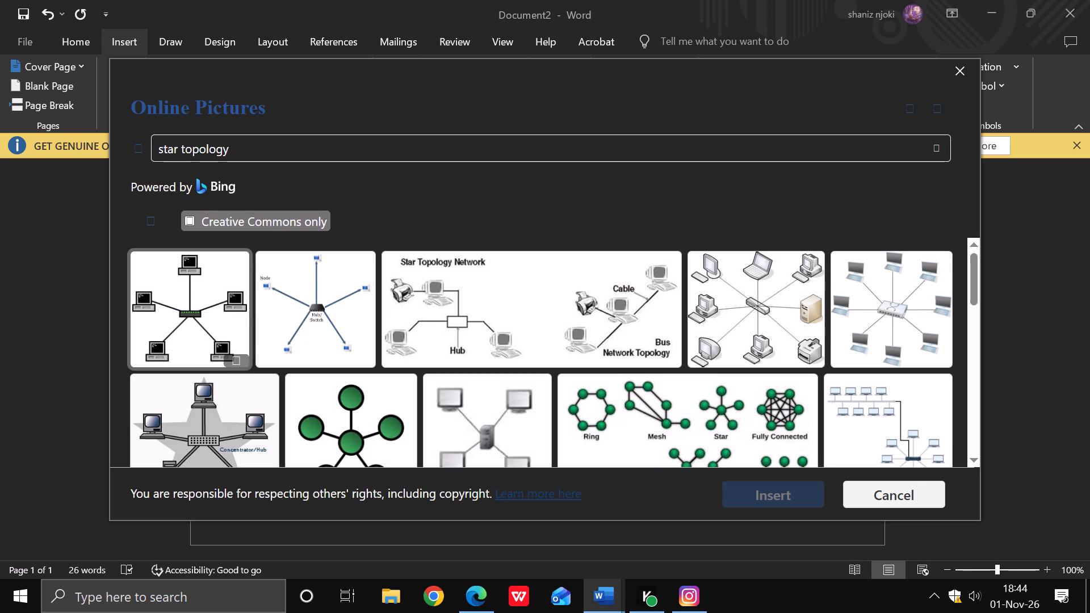
scroll(484, 312, "down", 1)
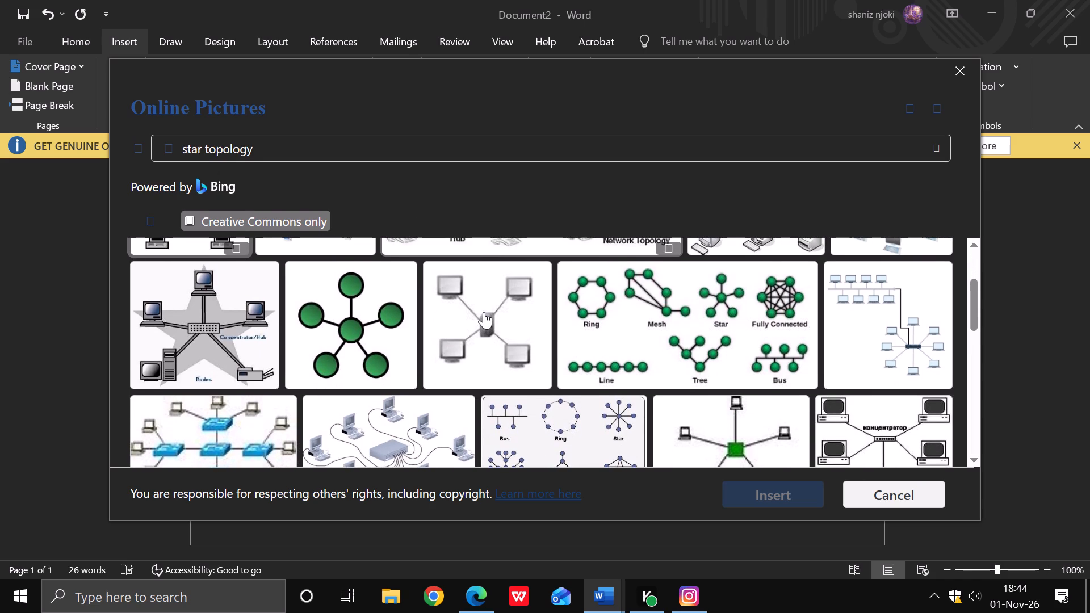
scroll(484, 312, "down", 2)
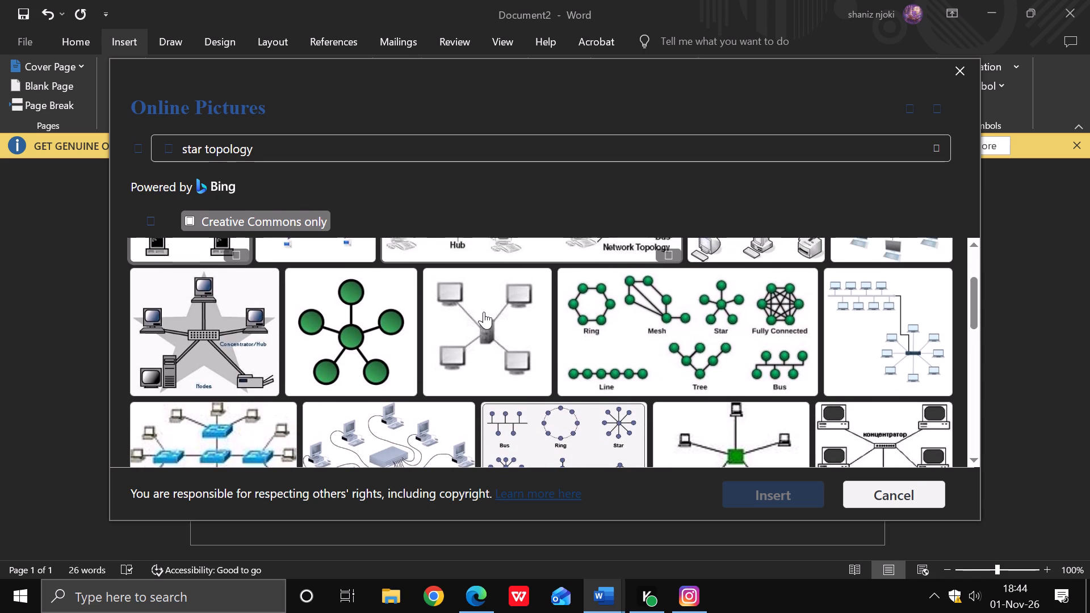
scroll(484, 312, "down", 1)
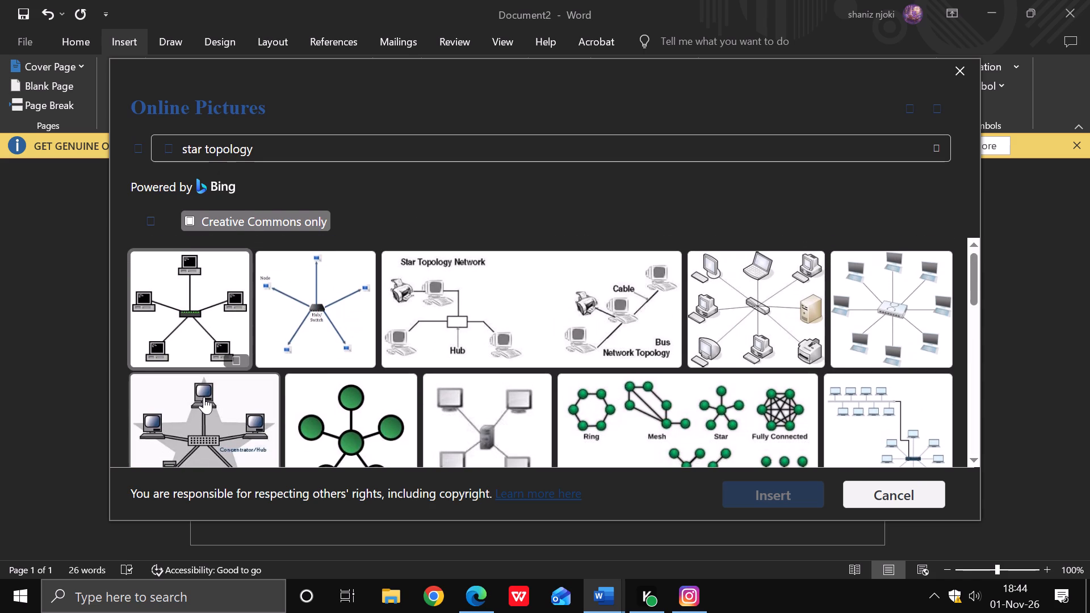
left_click(204, 404)
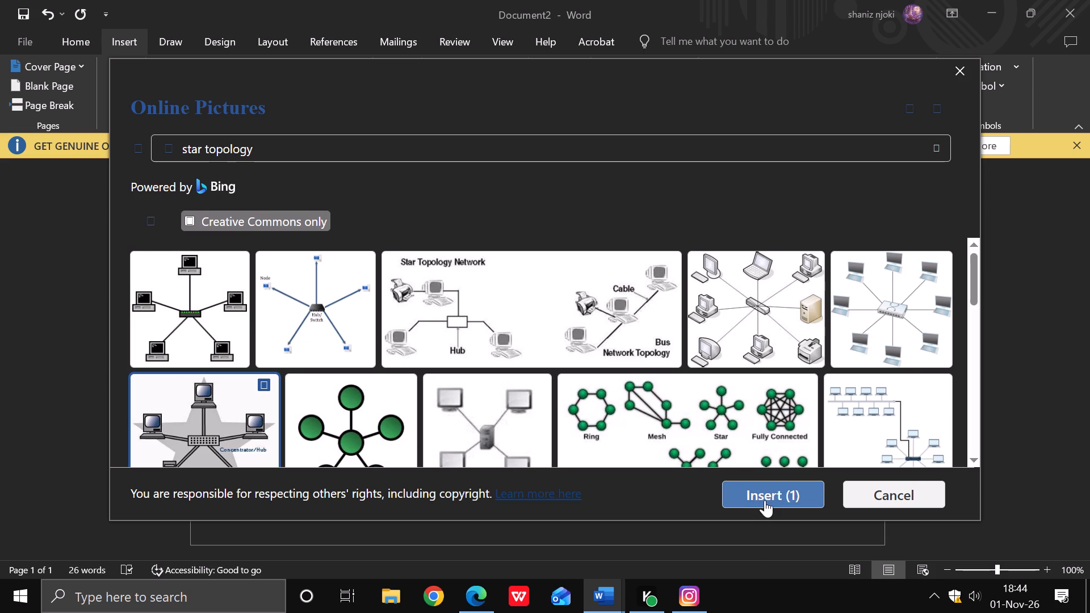
left_click(765, 500)
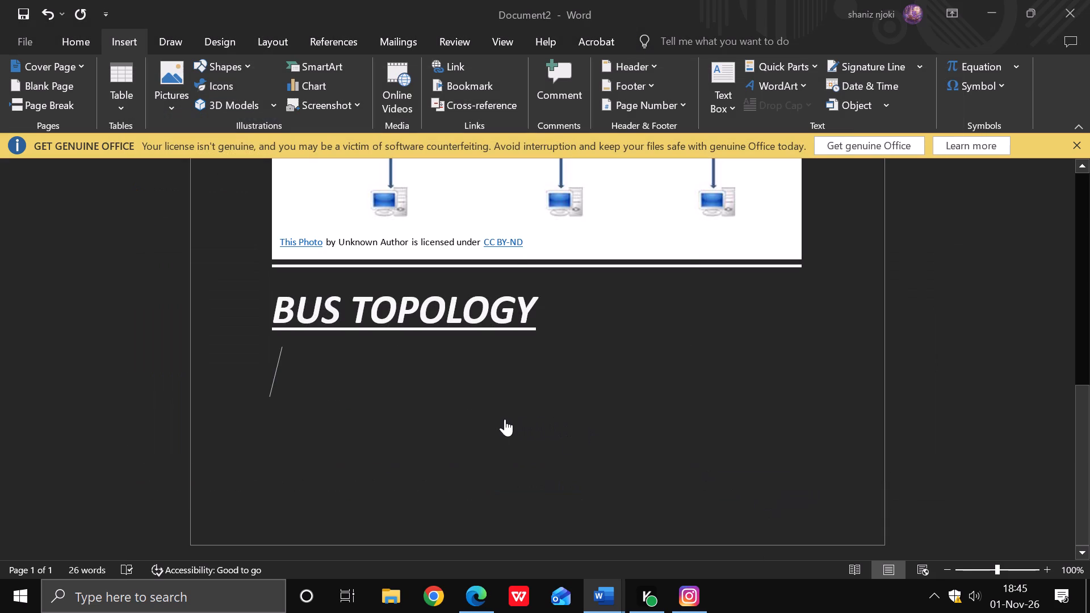
Stretch the inserted star diagram to about 6.64 inches wide and 3.5 inches high.
scroll(553, 393, "up", 1)
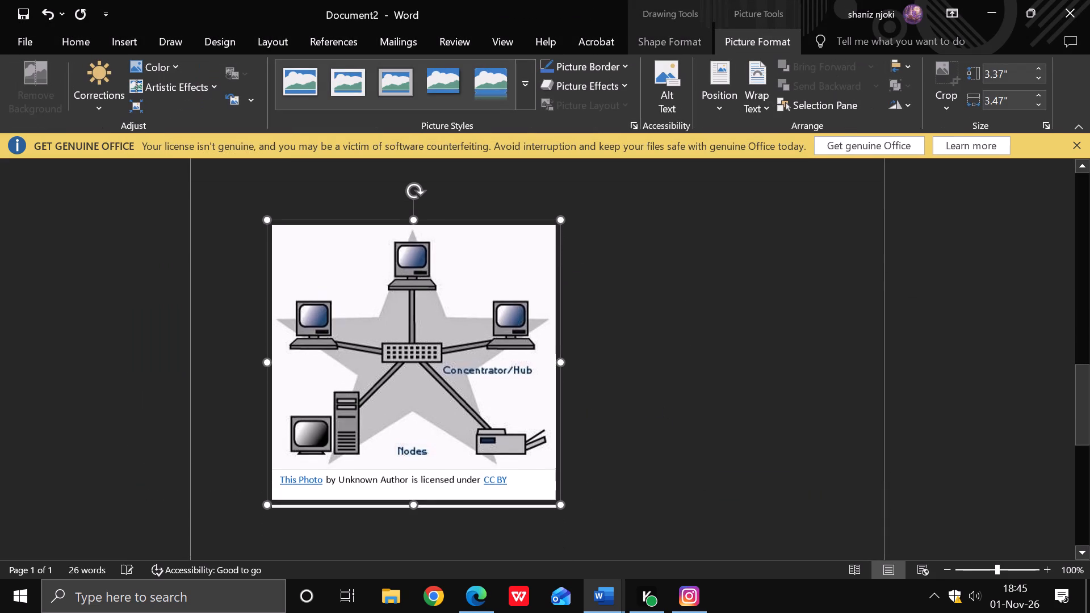
scroll(553, 393, "up", 2)
scroll(553, 393, "down", 2)
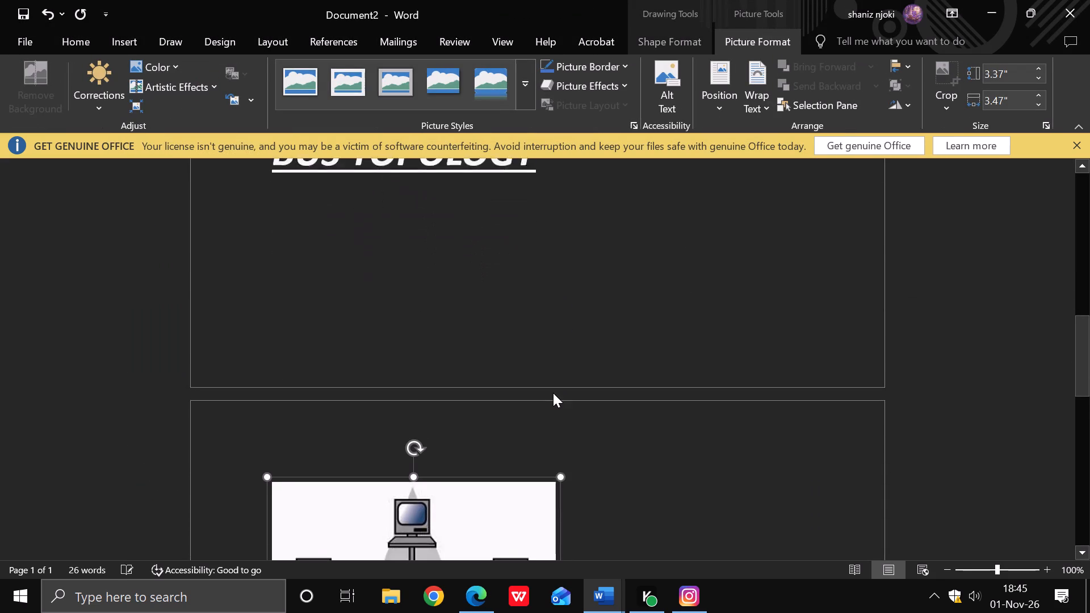
scroll(553, 393, "down", 3)
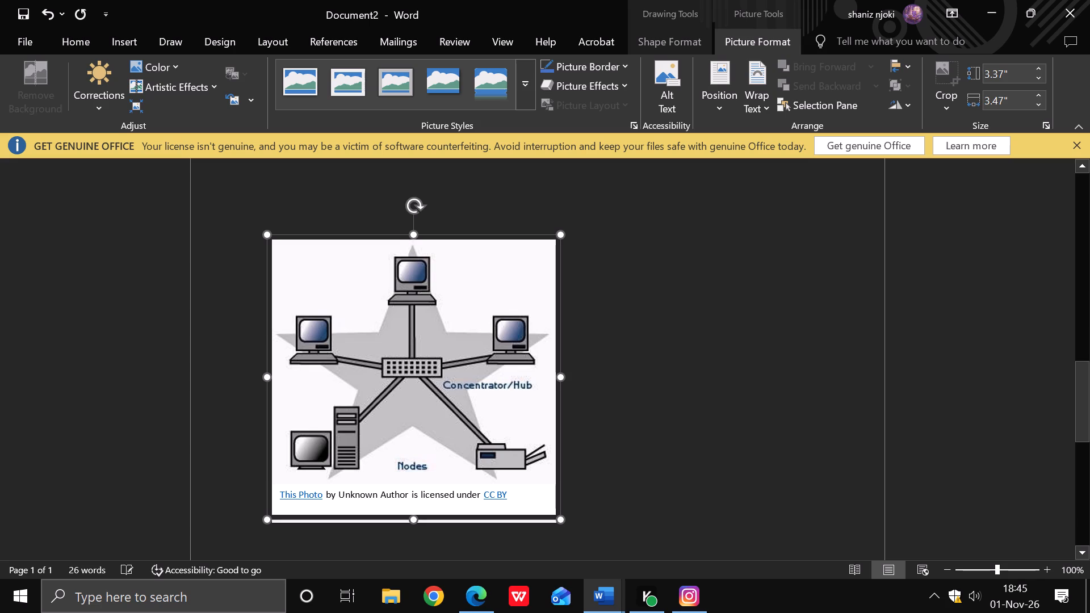
left_click_drag(560, 380, 839, 397)
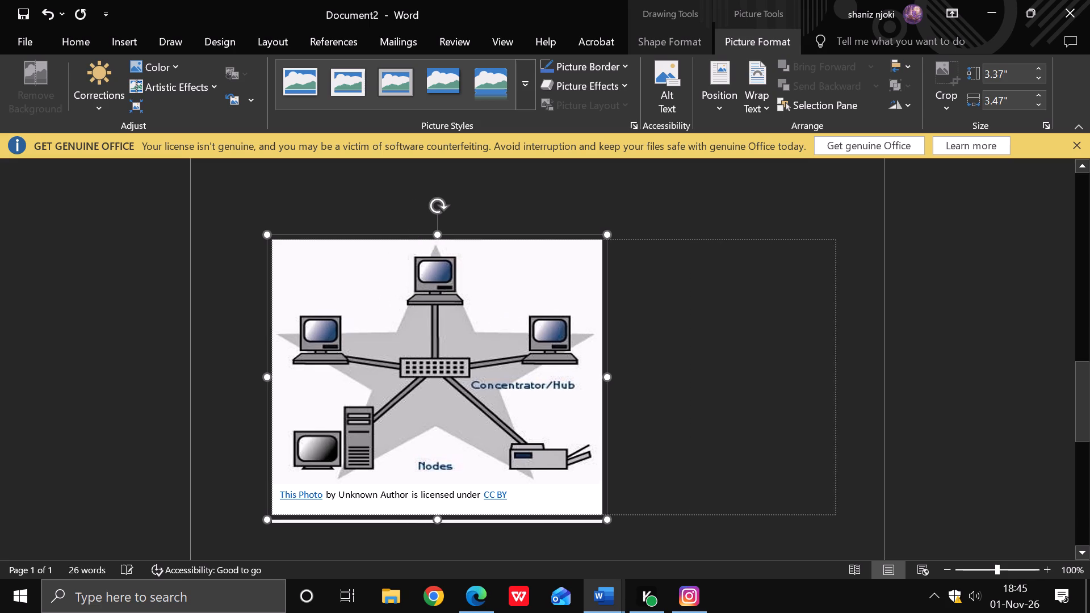
left_click_drag(839, 397, 831, 405)
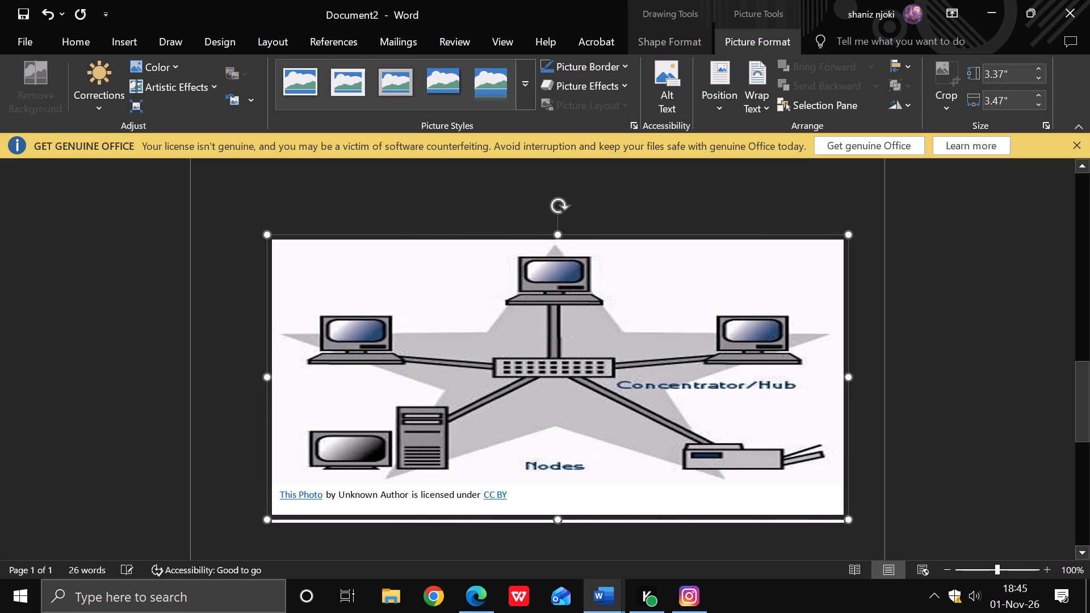
left_click_drag(831, 405, 815, 406)
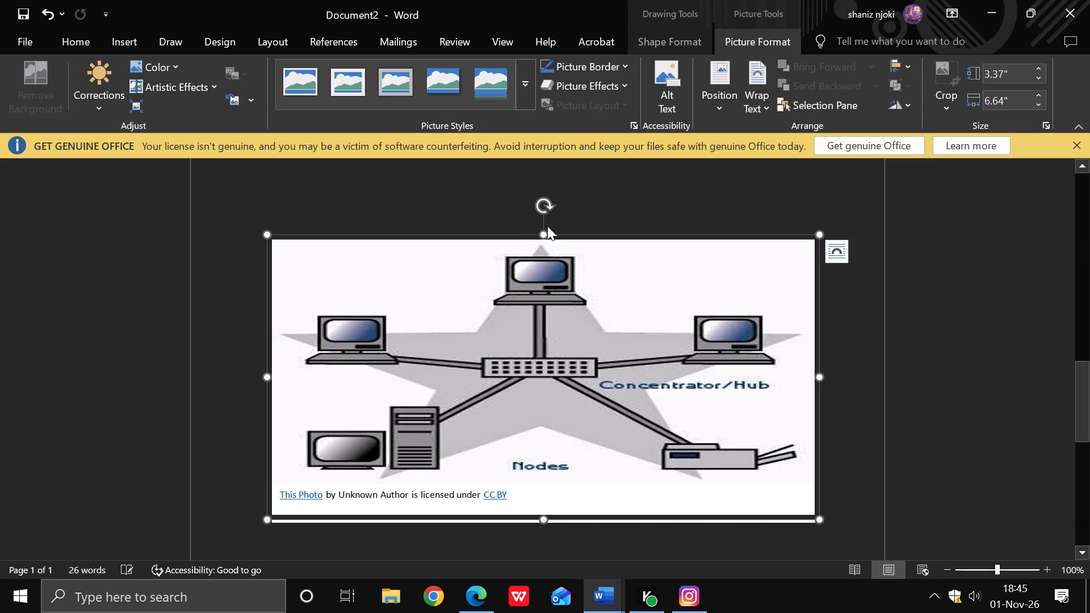
left_click_drag(545, 236, 545, 209)
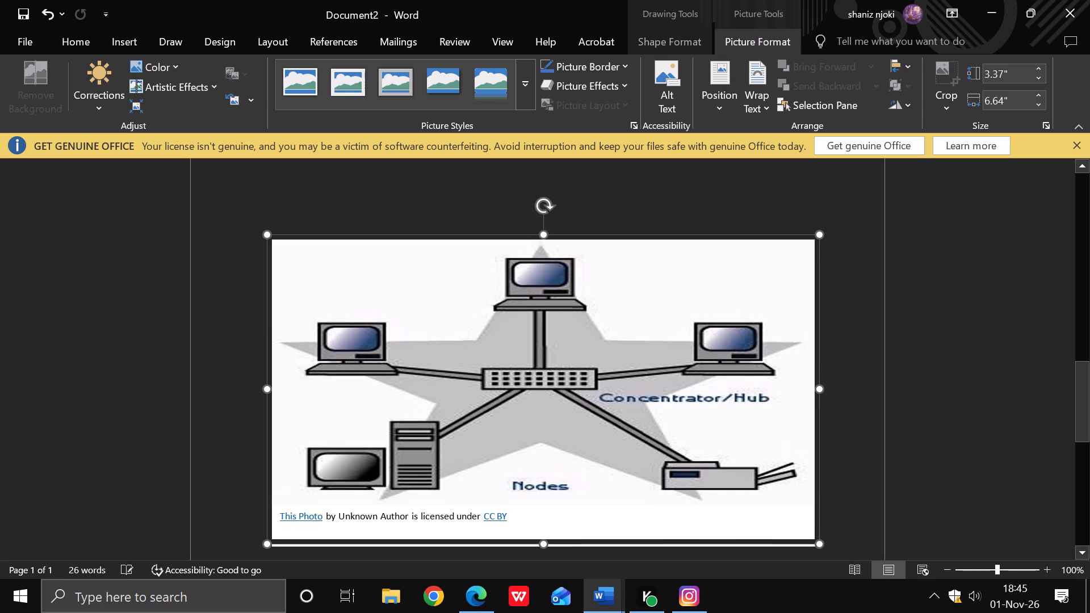
left_click_drag(545, 209, 545, 232)
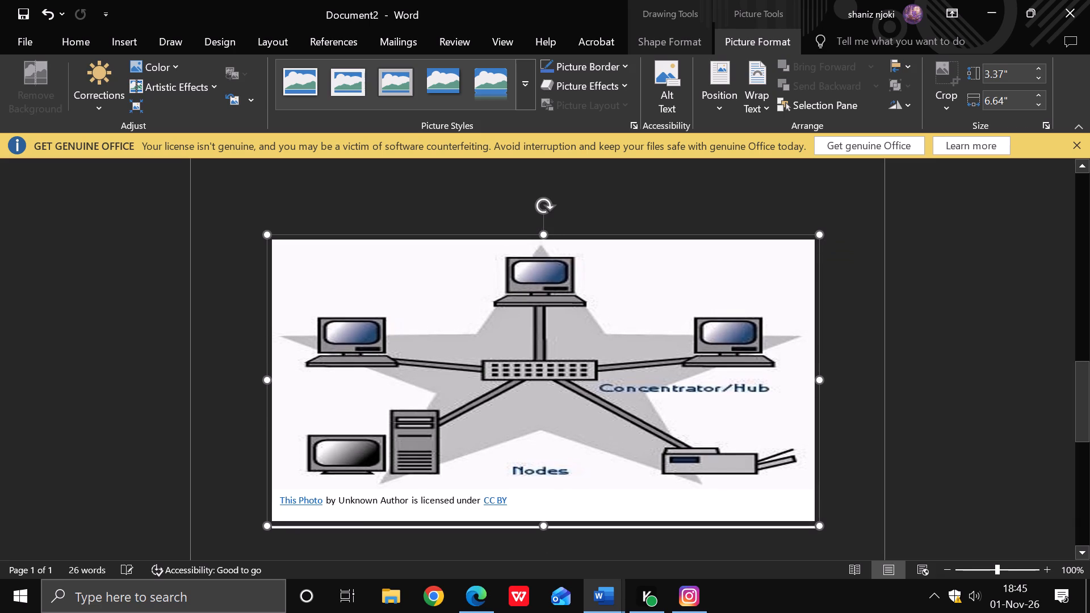
left_click_drag(545, 232, 545, 228)
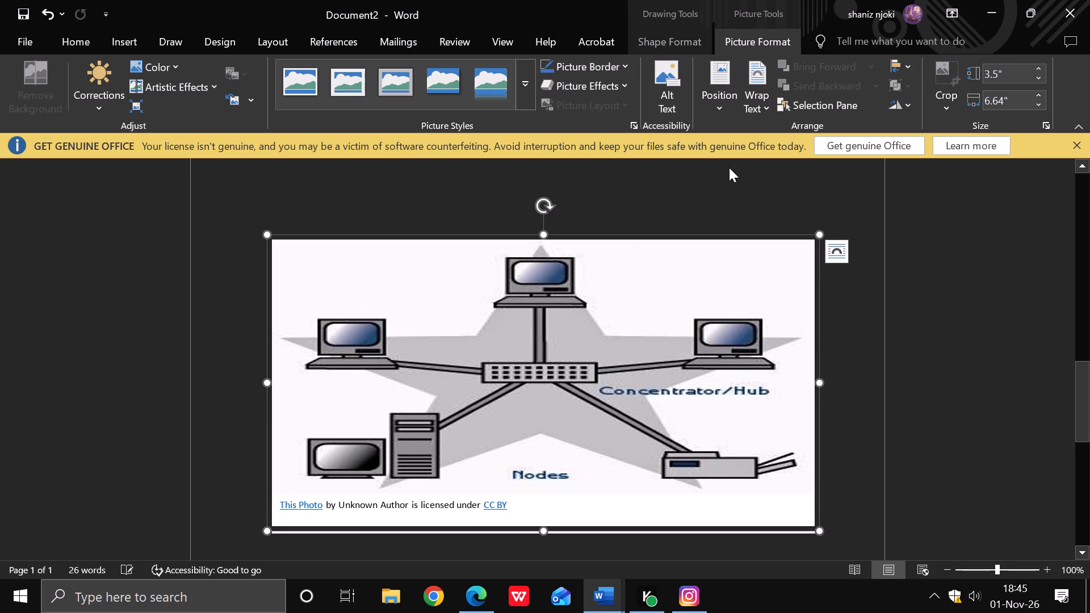
Review the STAR TOPOLOGY and BUS TOPOLOGY headings against the pictures placed below them.
scroll(729, 167, "up", 7)
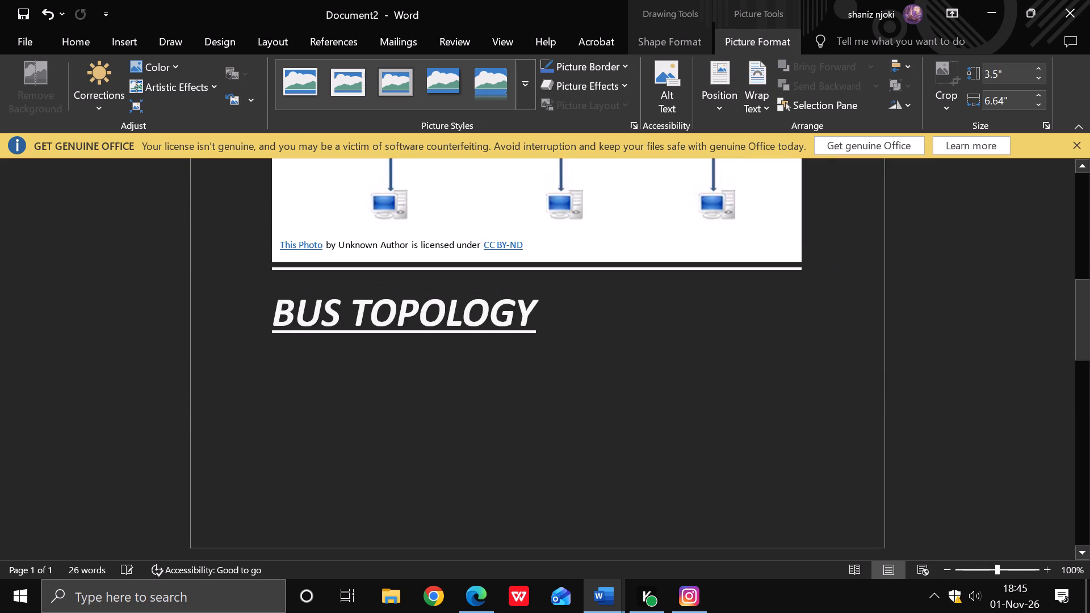
scroll(729, 167, "down", 3)
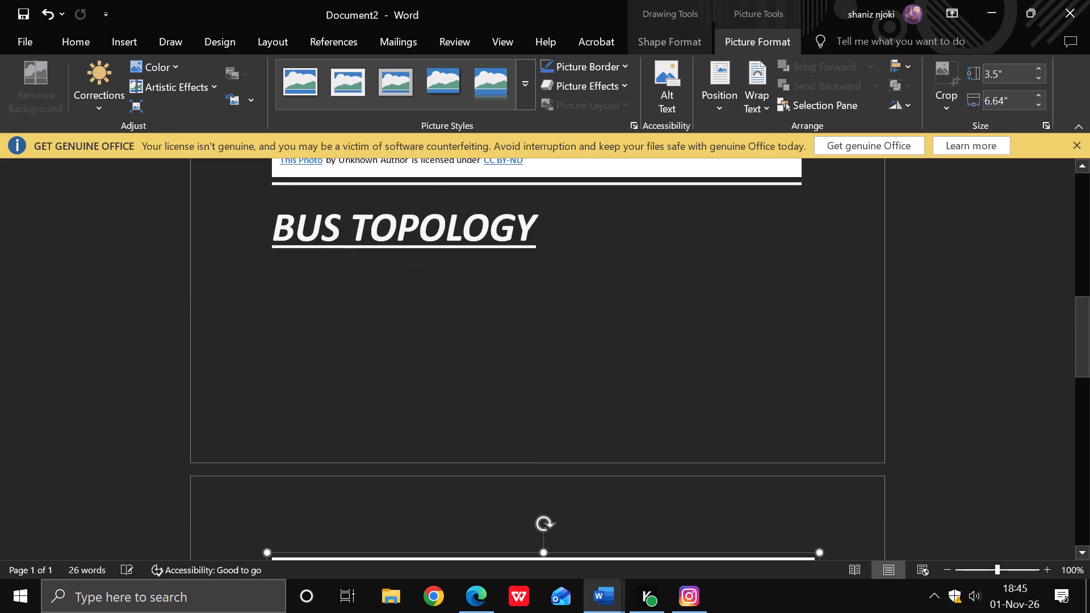
scroll(729, 167, "down", 3)
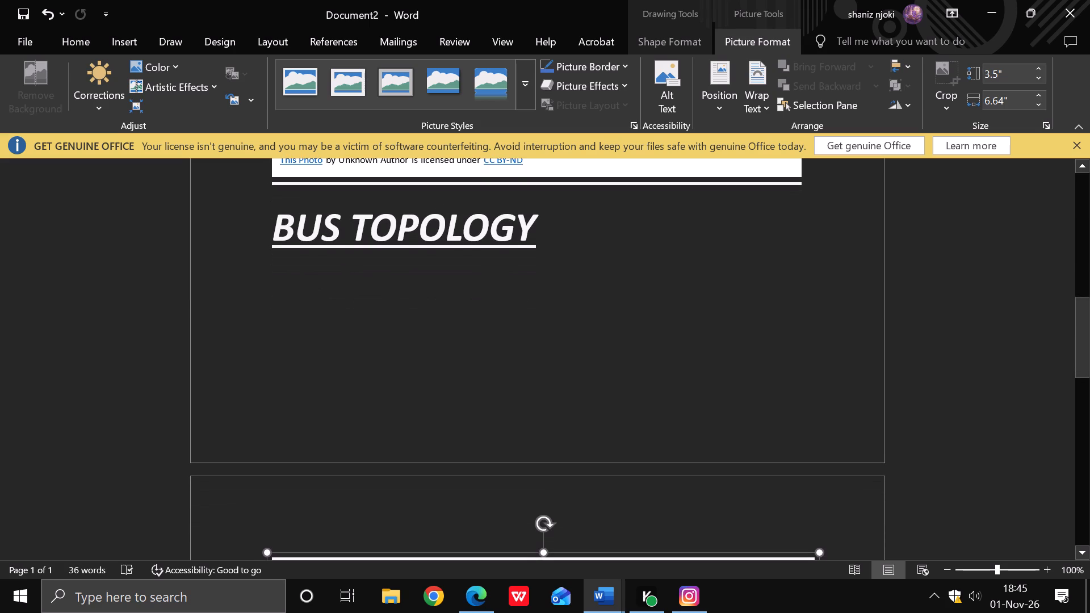
scroll(729, 167, "down", 7)
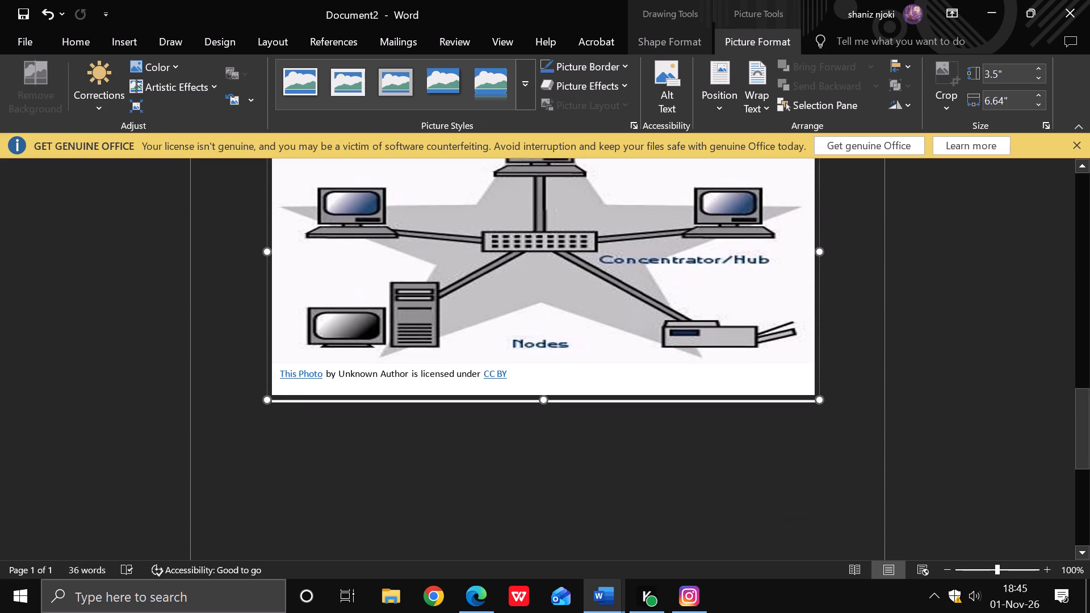
scroll(679, 284, "up", 8)
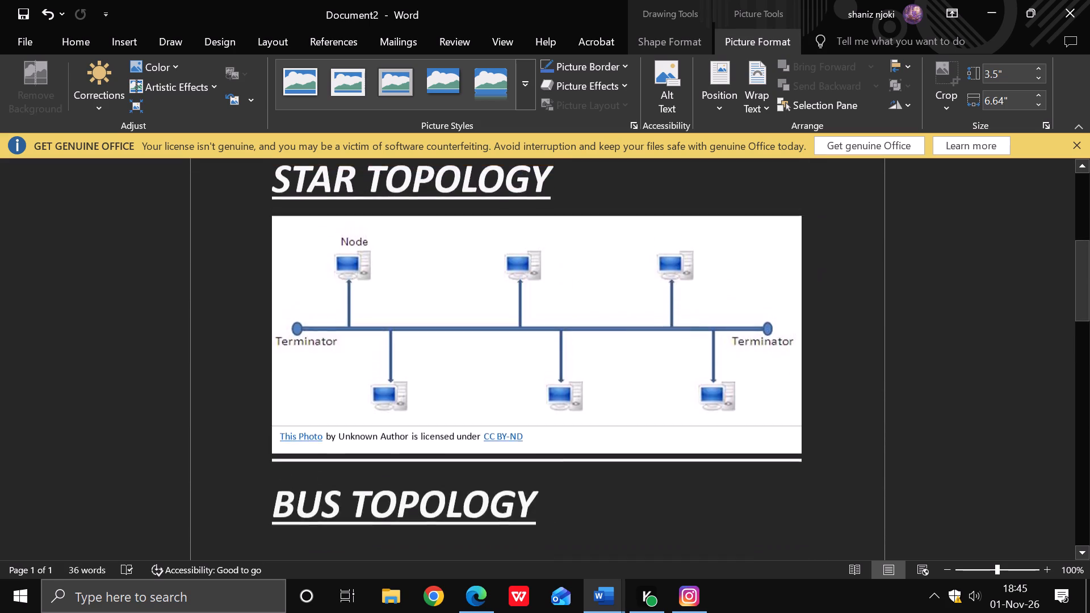
scroll(679, 284, "up", 1)
scroll(687, 191, "down", 3)
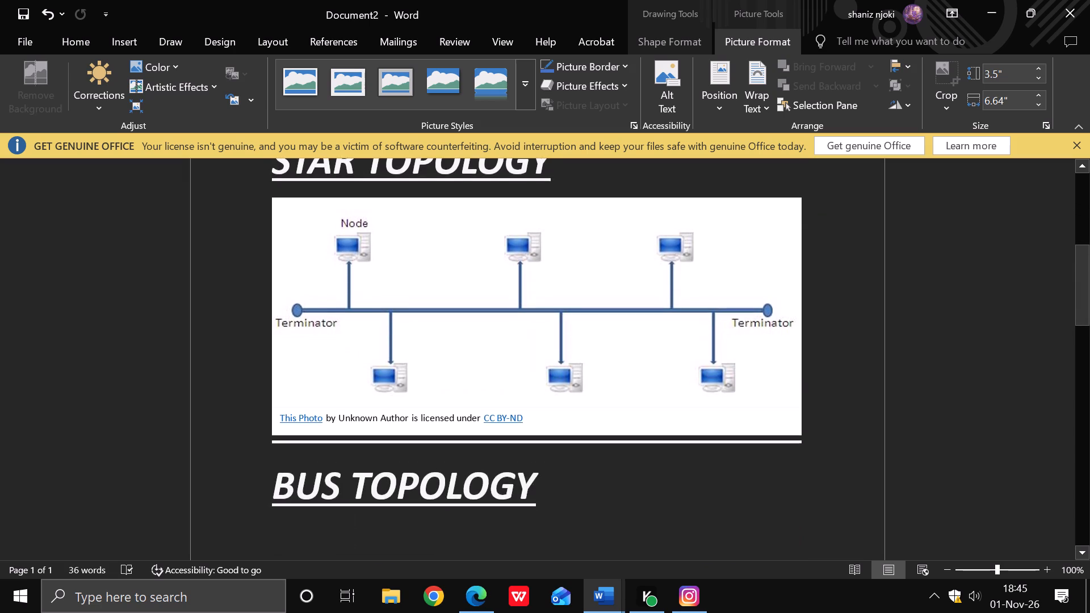
scroll(615, 270, "down", 10)
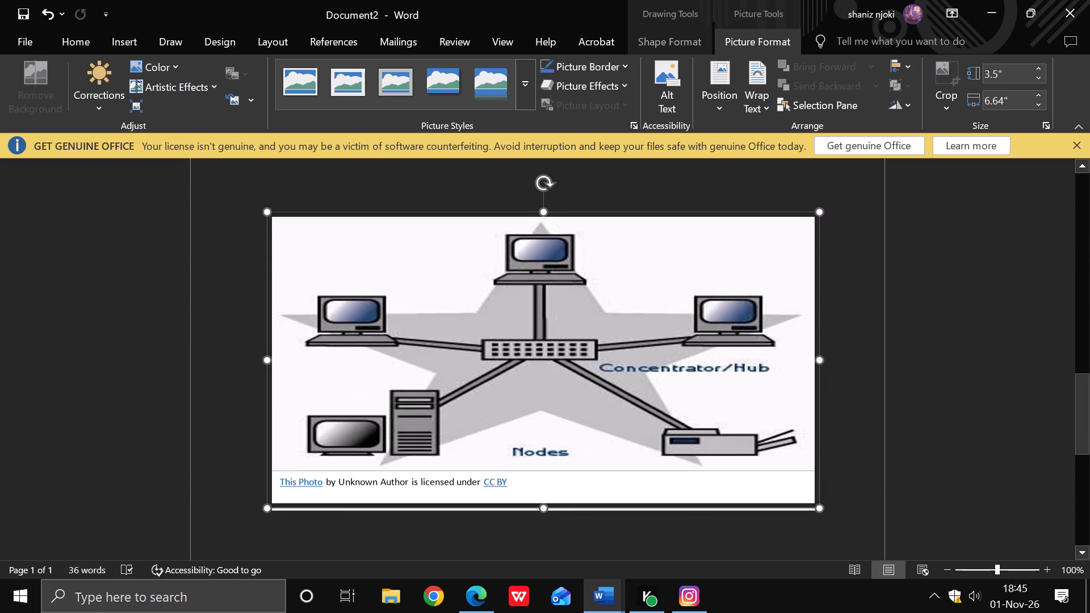
Add the heading "TREE TOPOLOGY" on a new line below the star diagram.
scroll(615, 270, "down", 1)
left_click(863, 350)
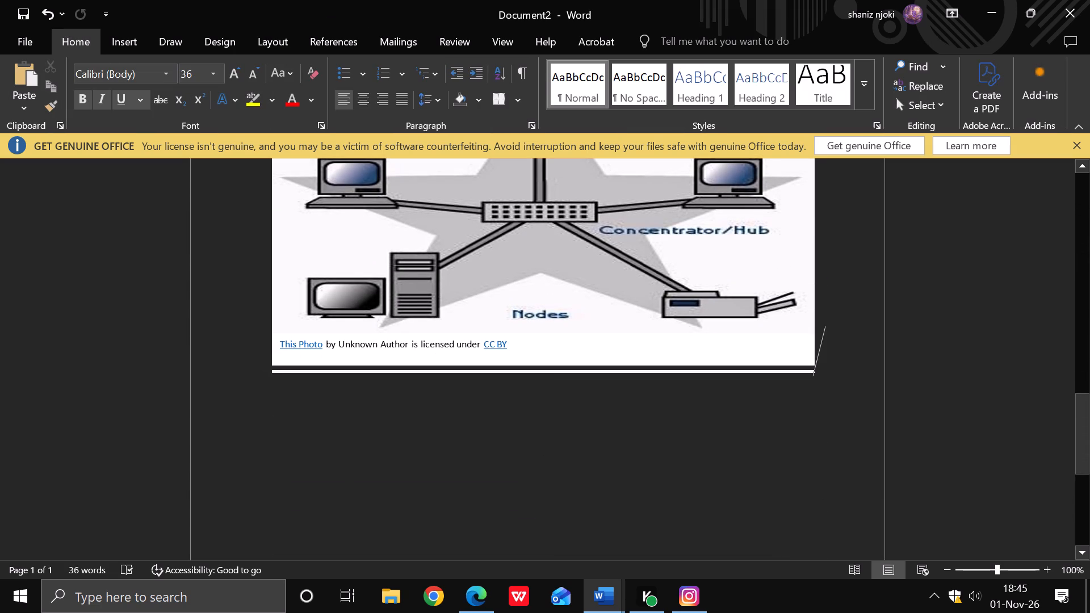
key("Return")
type("TREE TOPOLOGY")
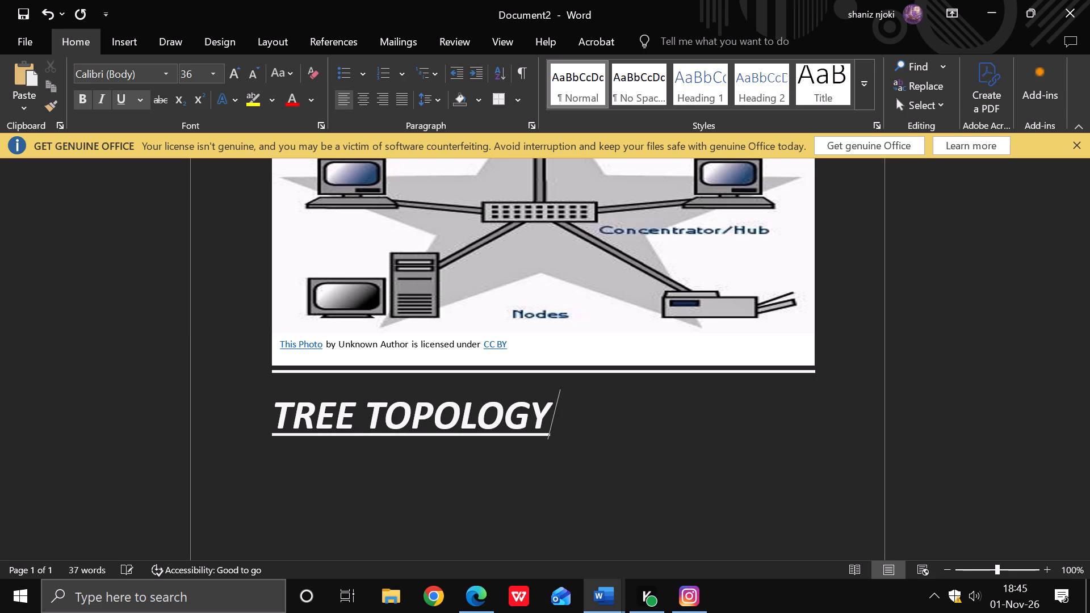
Search online pictures for "TREE TOPOLOGY" and insert the backbone cable diagram with hubs and nodes below the TREE TOPOLOGY heading.
scroll(572, 486, "down", 4)
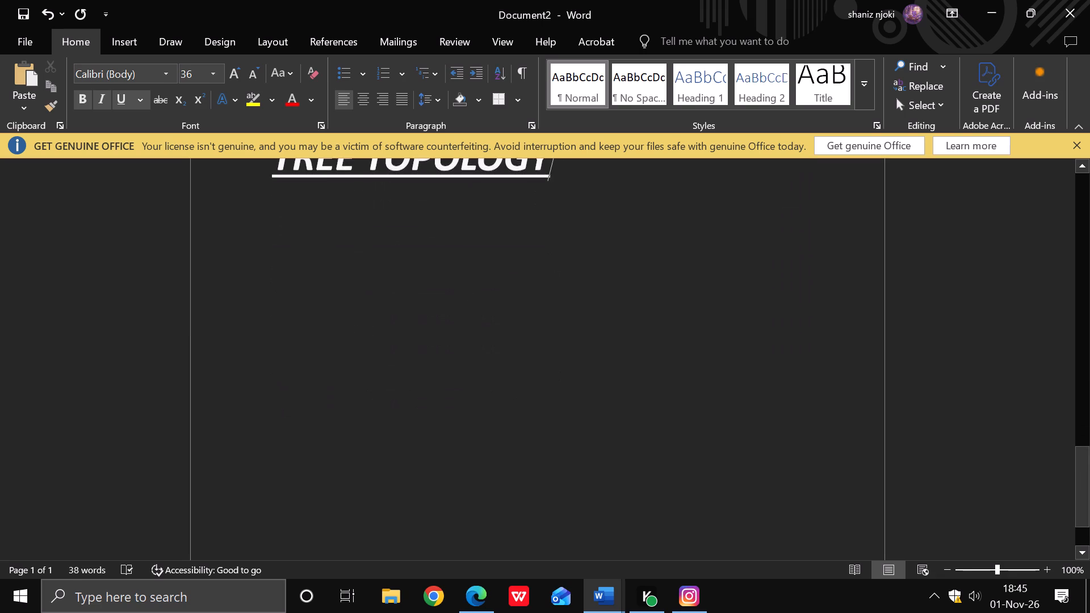
left_click(139, 41)
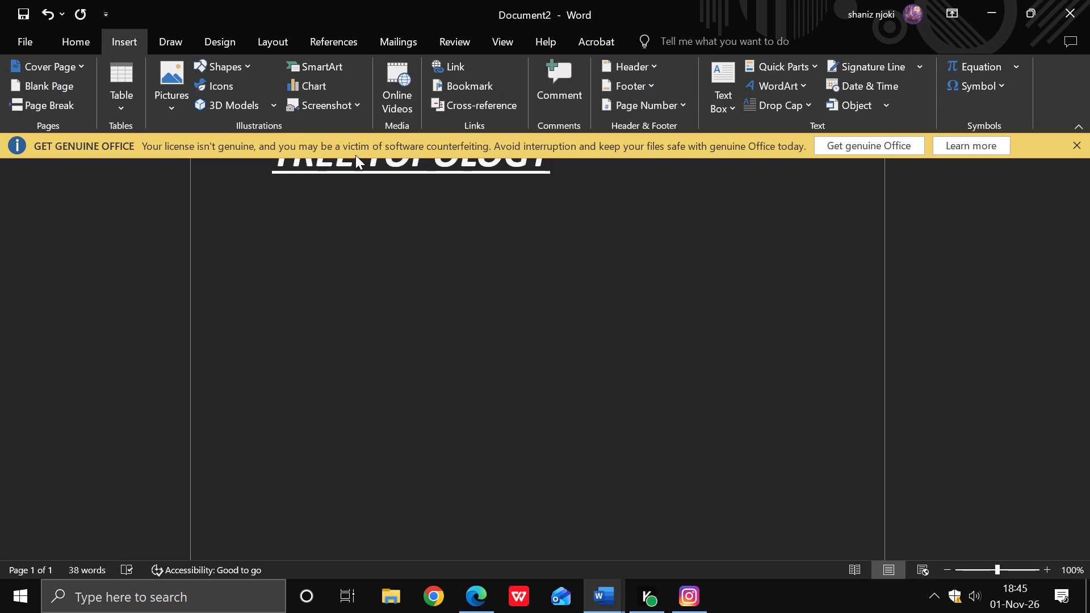
left_click(168, 91)
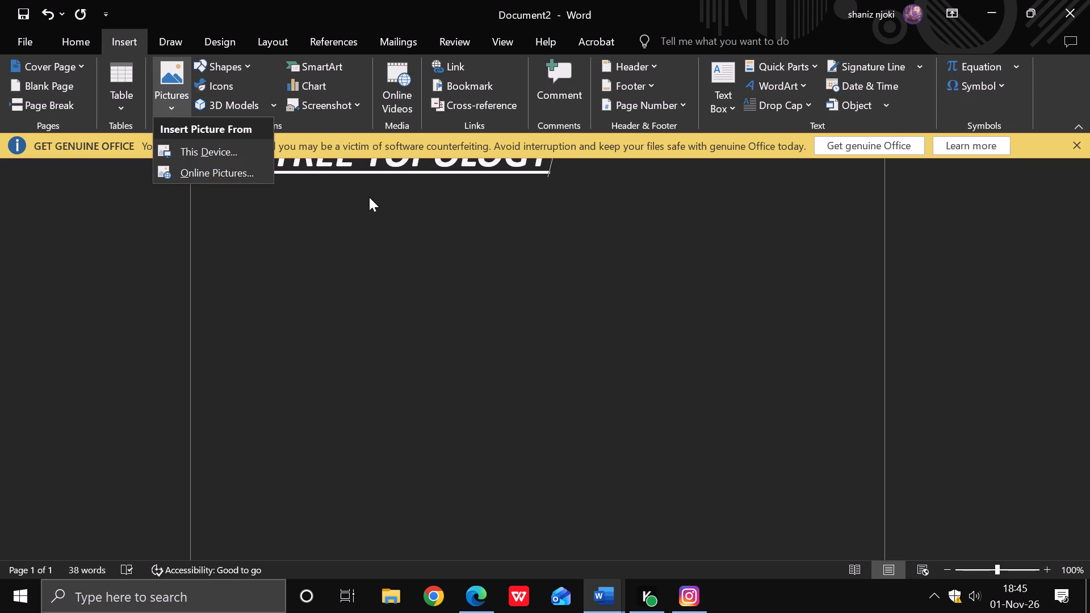
left_click(190, 181)
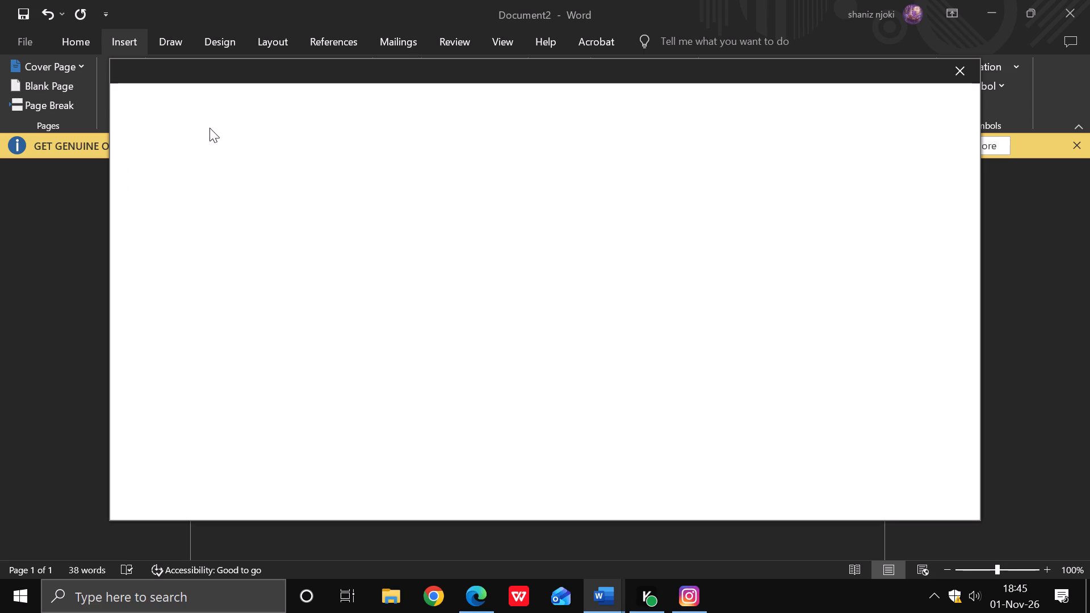
type("TREE")
key("space")
type("TOPOLOGY")
key("Return")
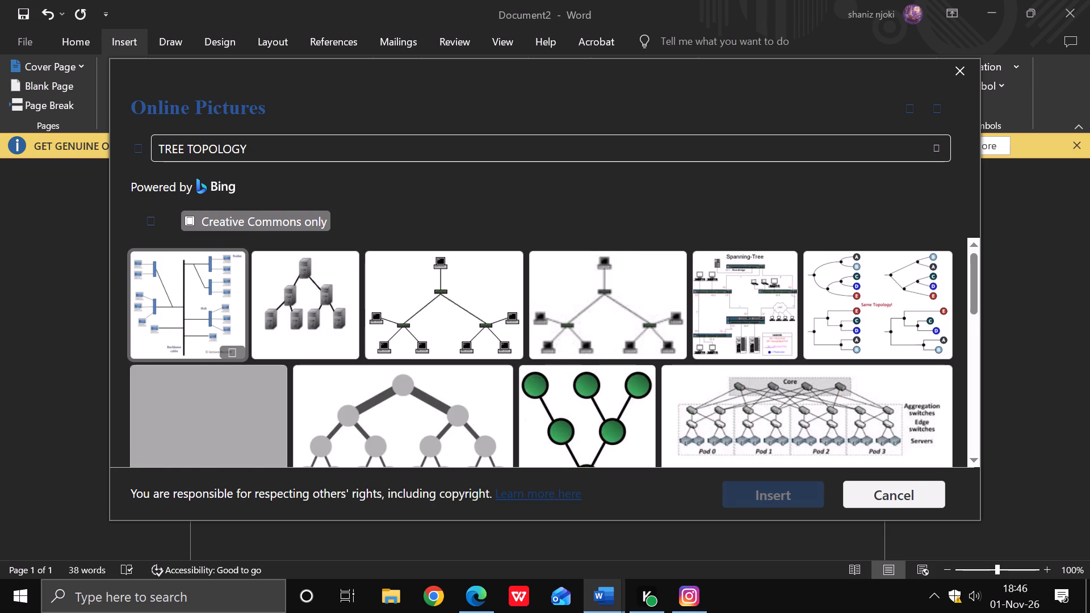
left_click(171, 303)
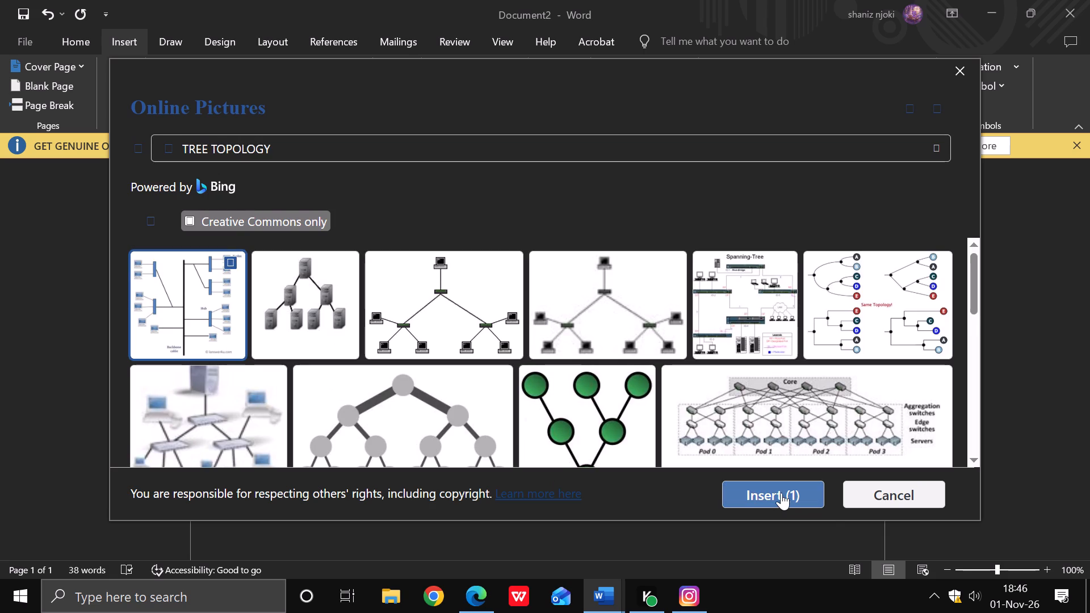
left_click(780, 493)
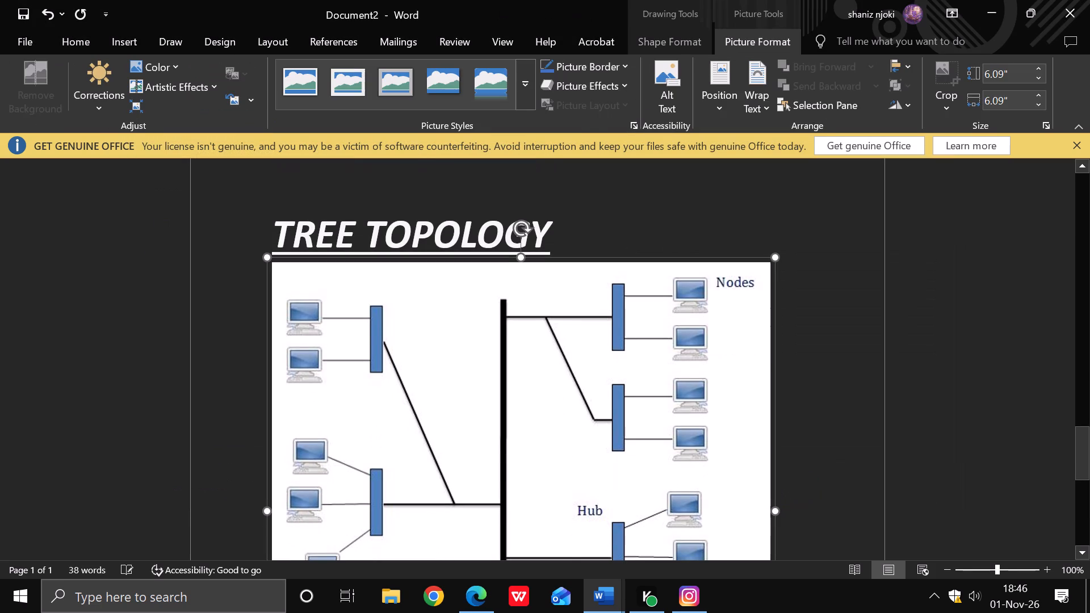
Review how the BUS TOPOLOGY and TREE TOPOLOGY headings and their diagrams are laid out across the pages.
scroll(572, 398, "up", 9)
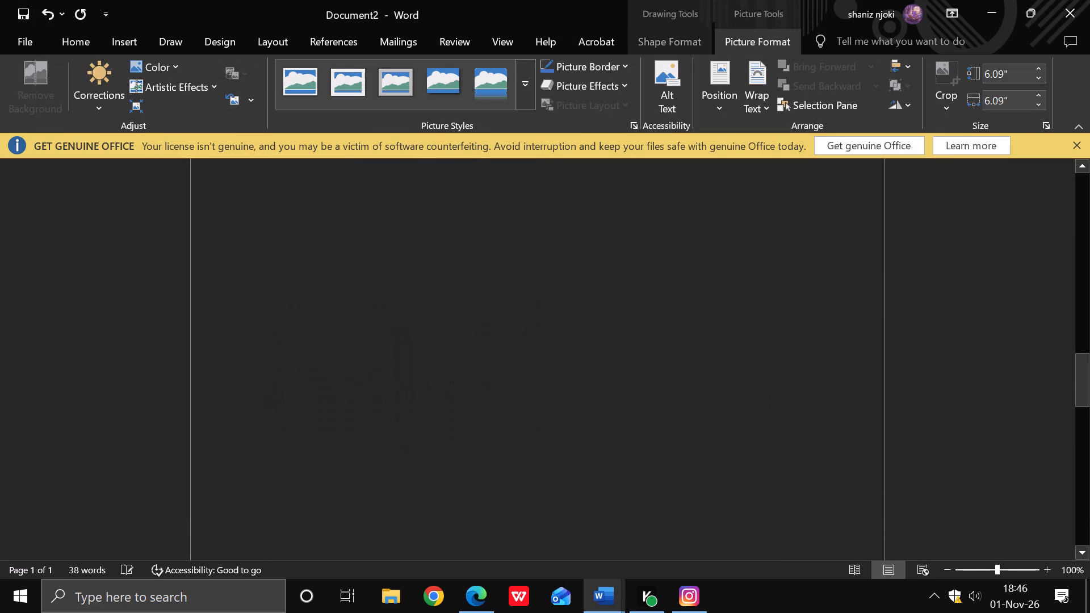
scroll(572, 398, "up", 2)
scroll(572, 398, "down", 4)
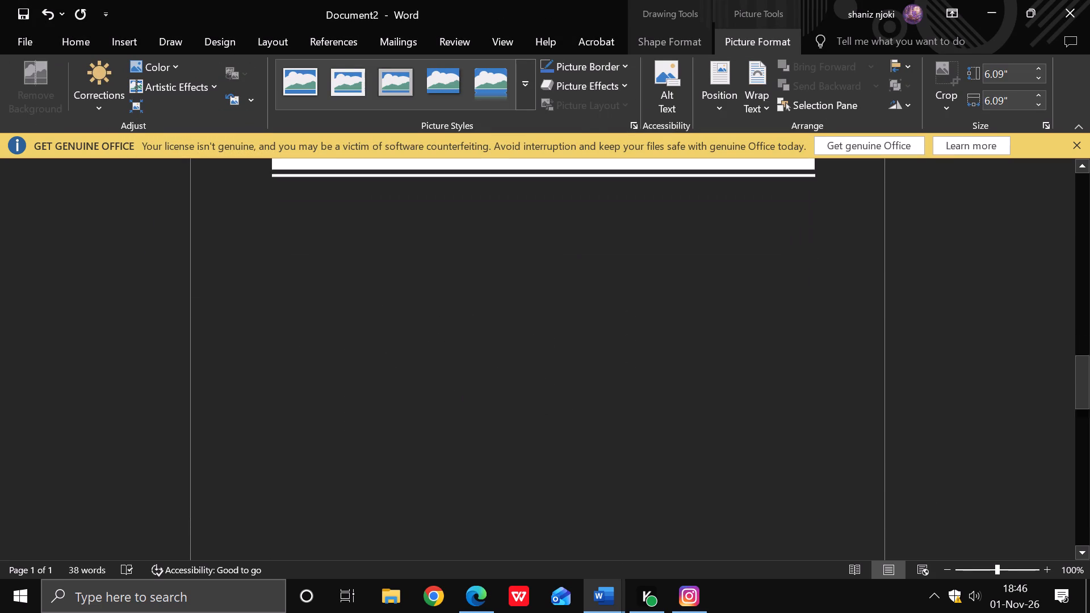
scroll(572, 398, "down", 3)
scroll(572, 398, "up", 3)
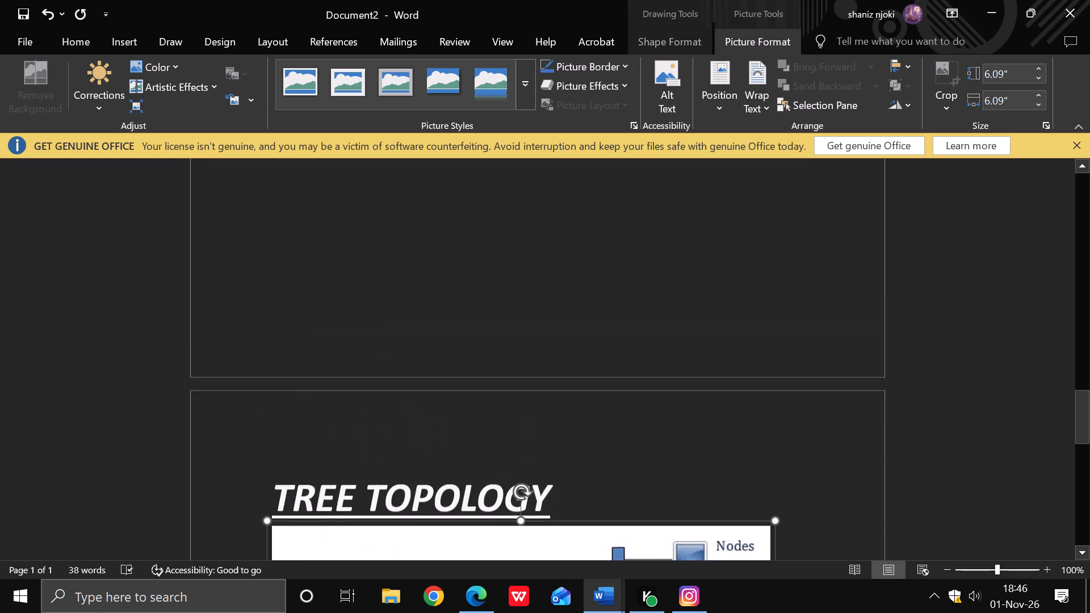
scroll(572, 398, "up", 10)
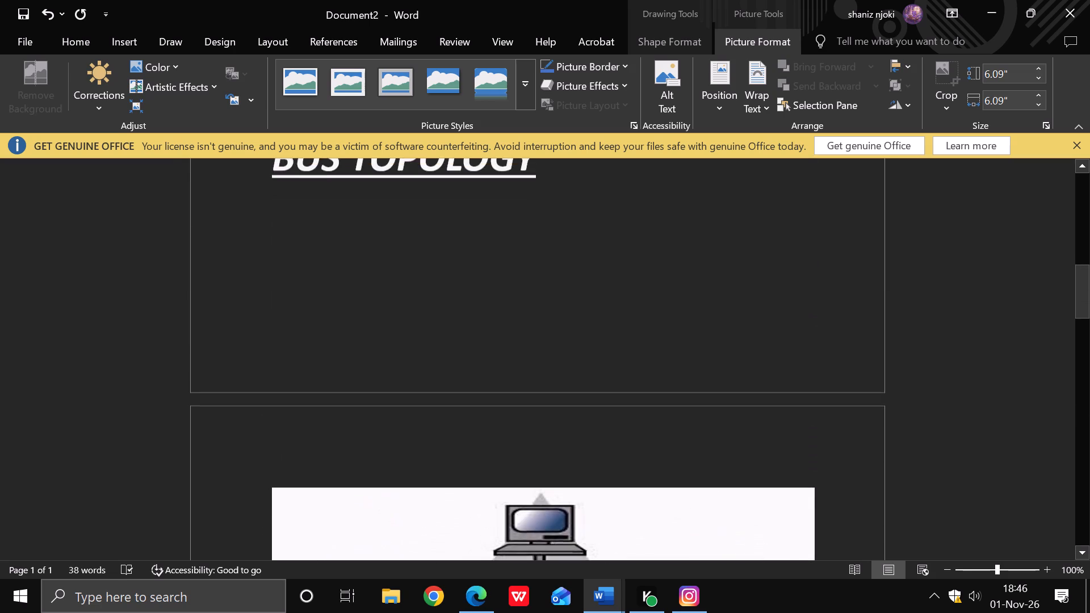
scroll(572, 398, "down", 8)
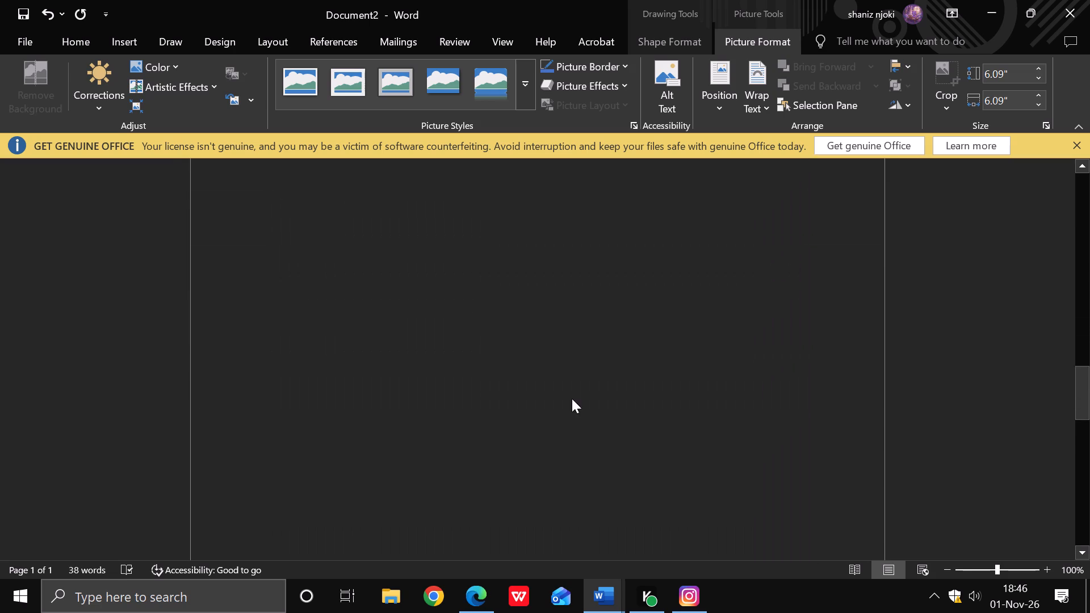
scroll(572, 398, "down", 5)
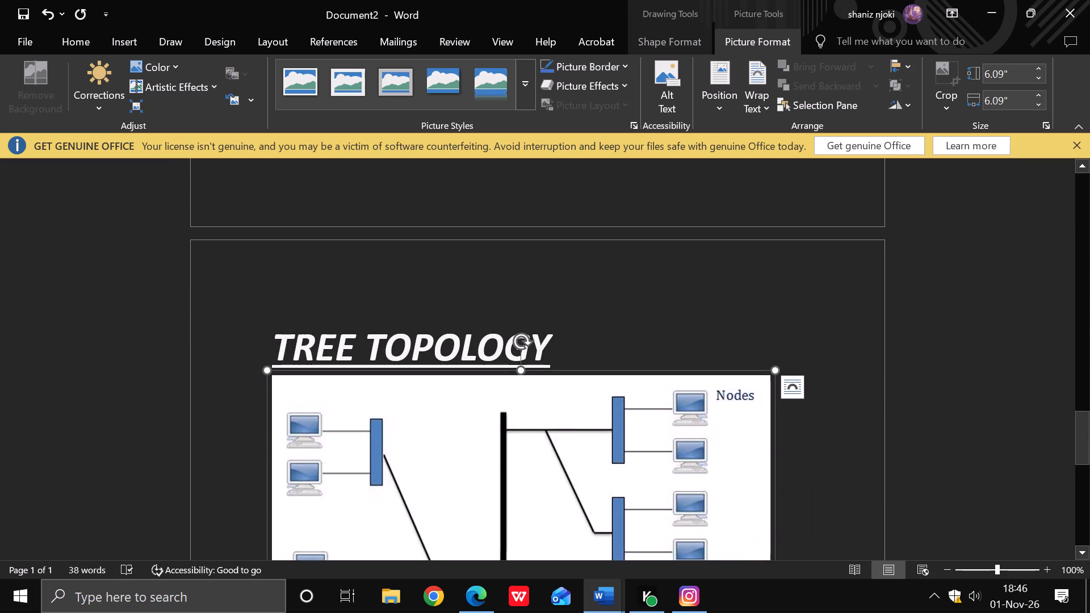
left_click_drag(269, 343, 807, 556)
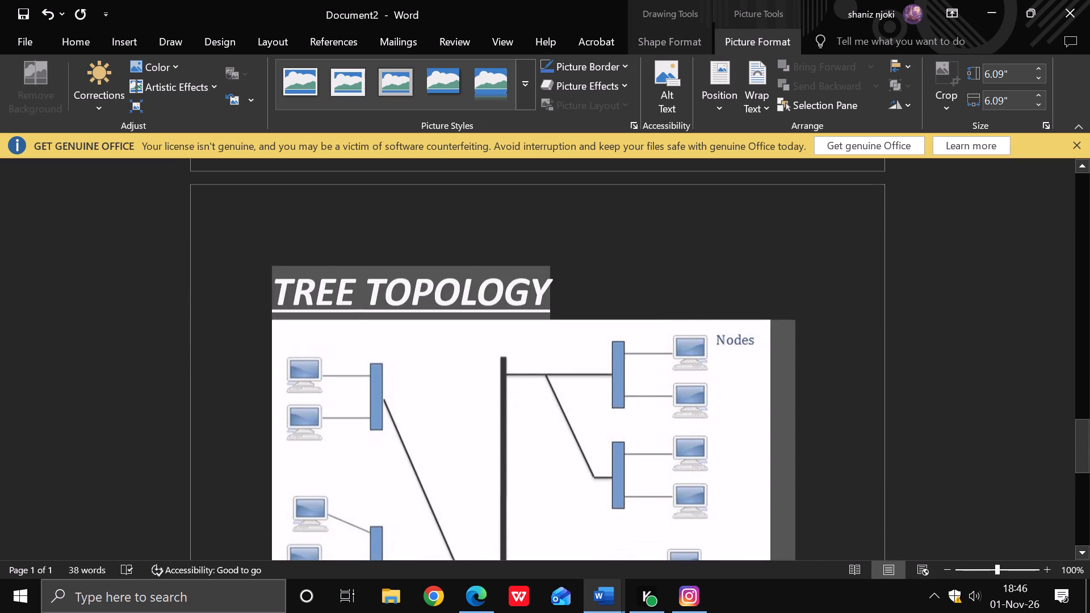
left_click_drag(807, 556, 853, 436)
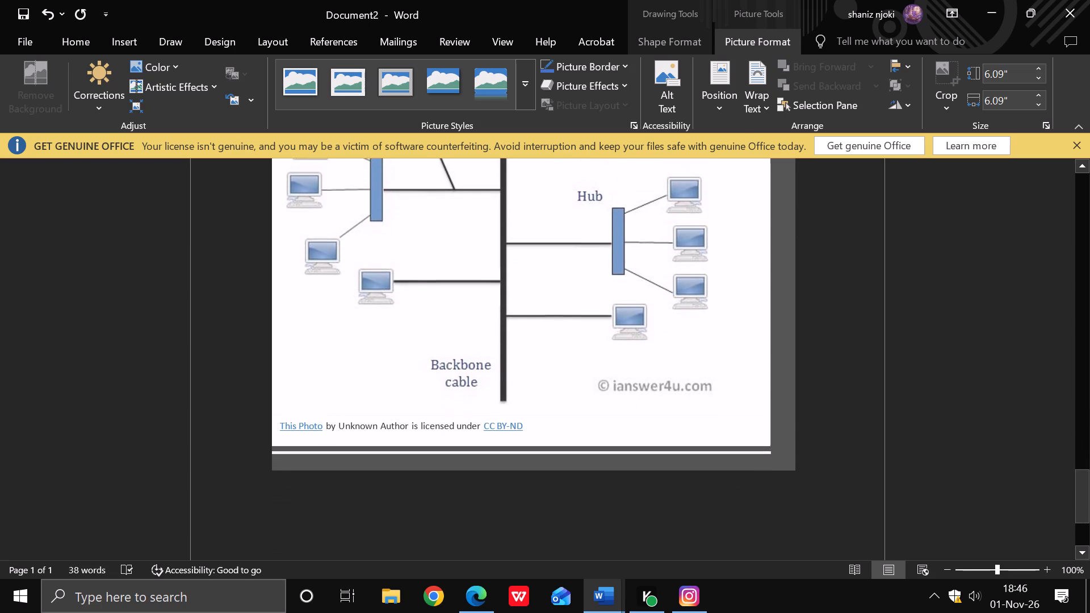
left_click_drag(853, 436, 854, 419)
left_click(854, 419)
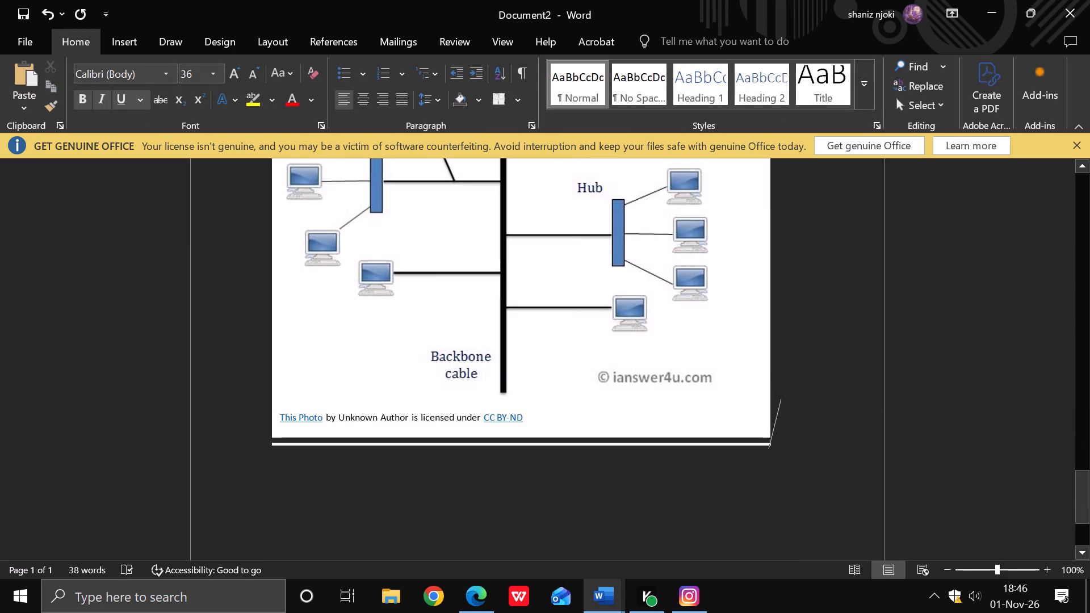
Widen the tree diagram beyond the star diagram's width and shorten it until it fits with its heading below the star diagram.
left_click_drag(508, 436, 514, 444)
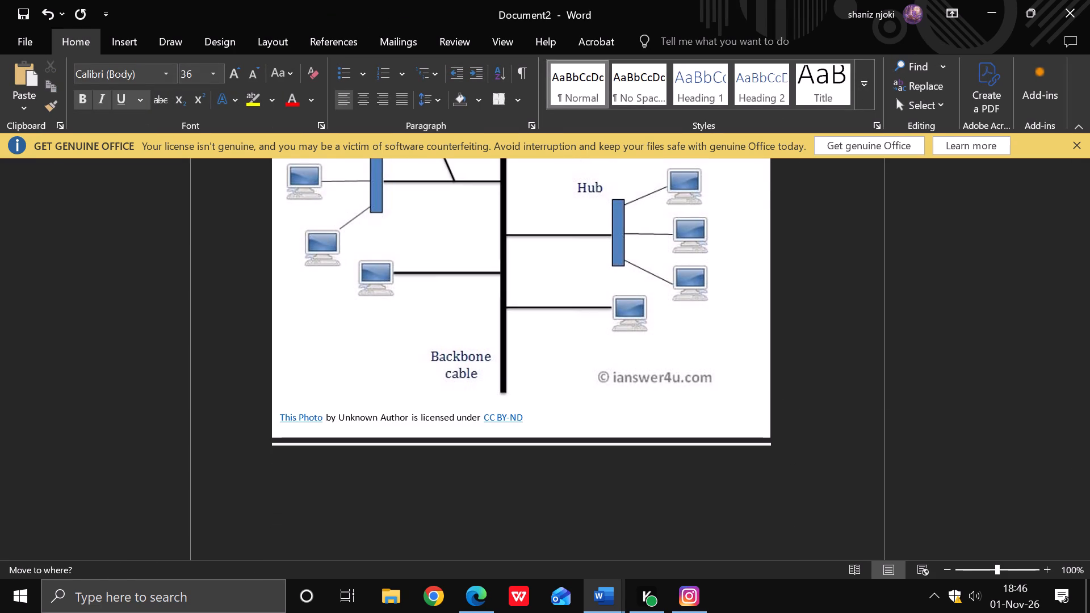
left_click(514, 444)
left_click_drag(519, 439, 529, 361)
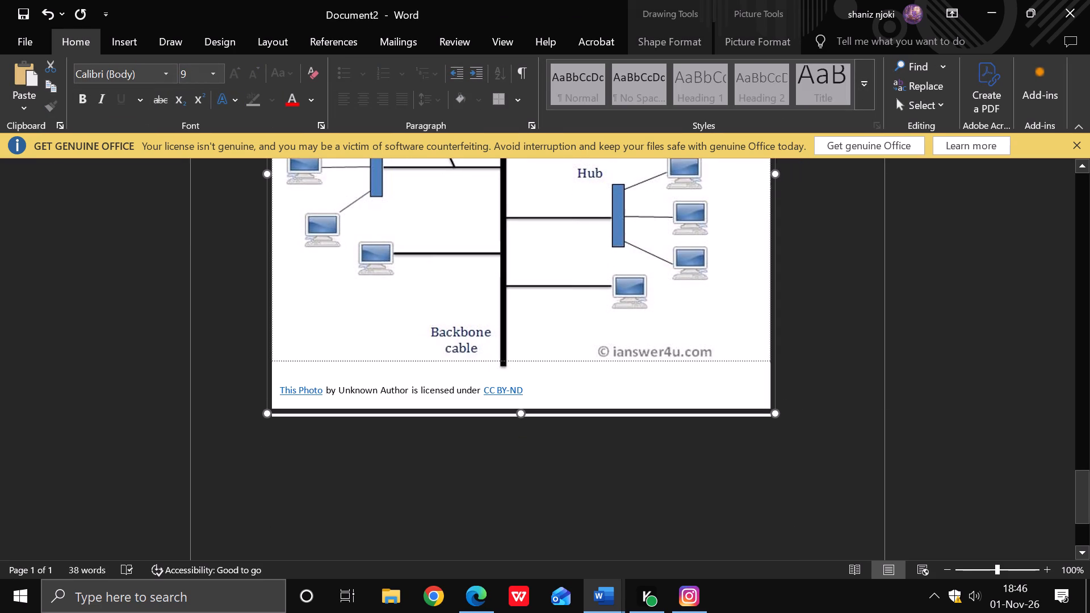
left_click_drag(529, 361, 529, 325)
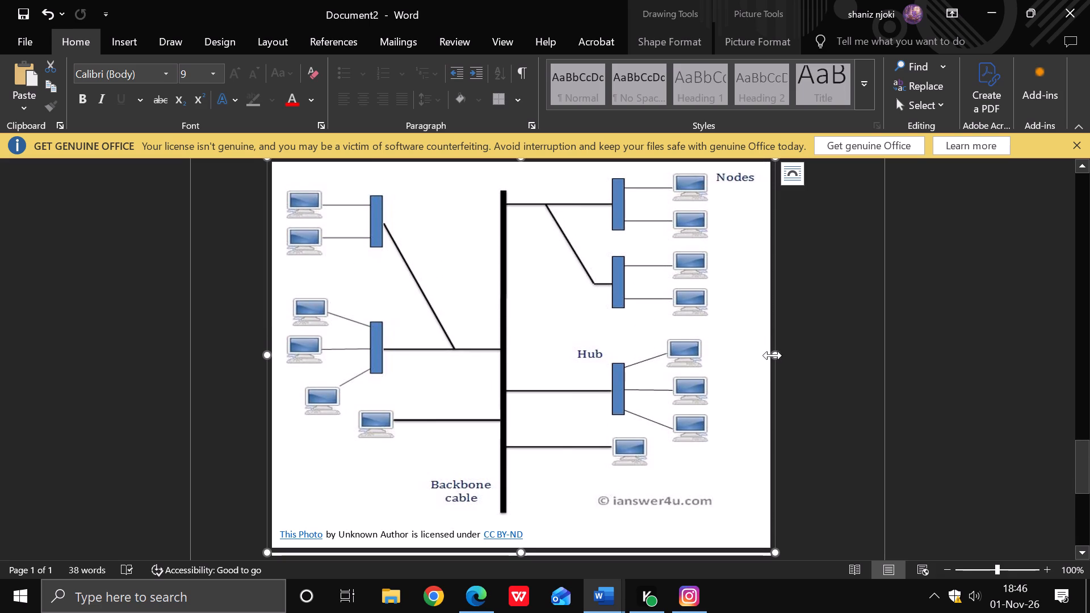
left_click_drag(773, 355, 806, 359)
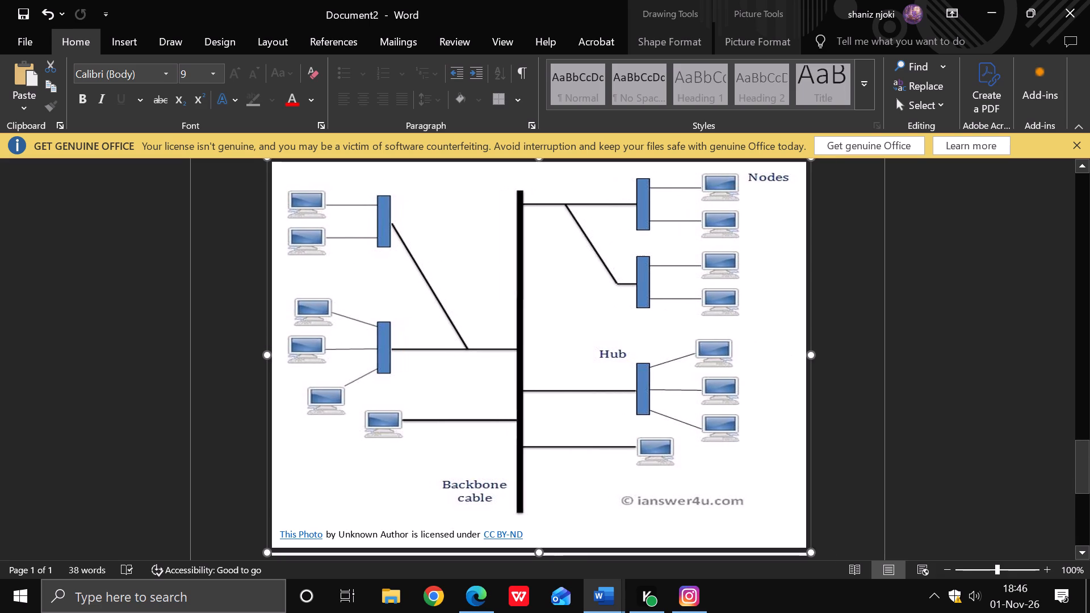
left_click_drag(806, 359, 825, 359)
scroll(550, 442, "down", 1)
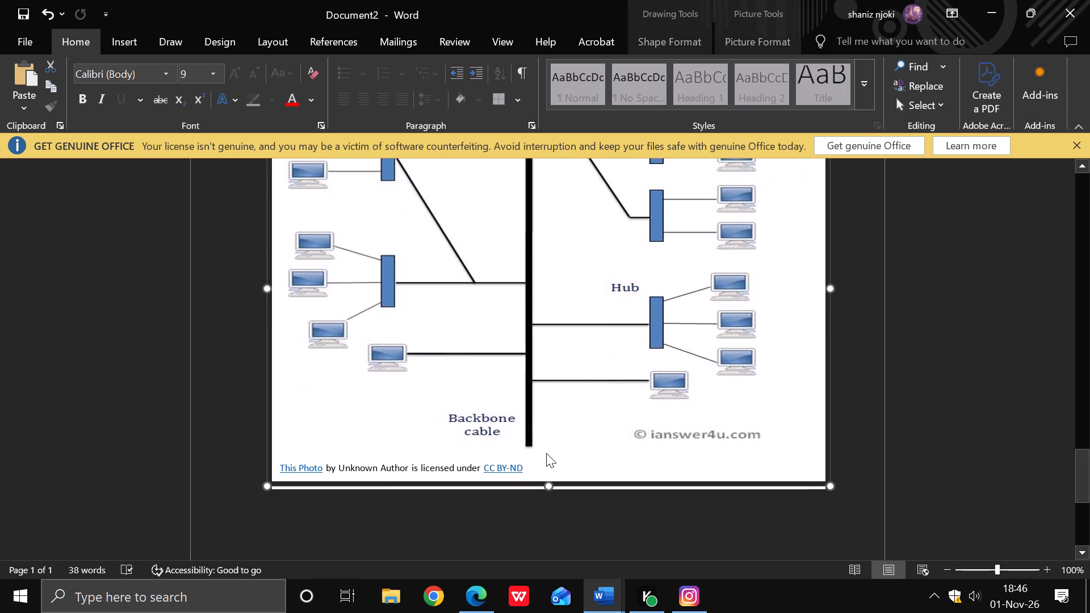
left_click_drag(549, 478, 549, 460)
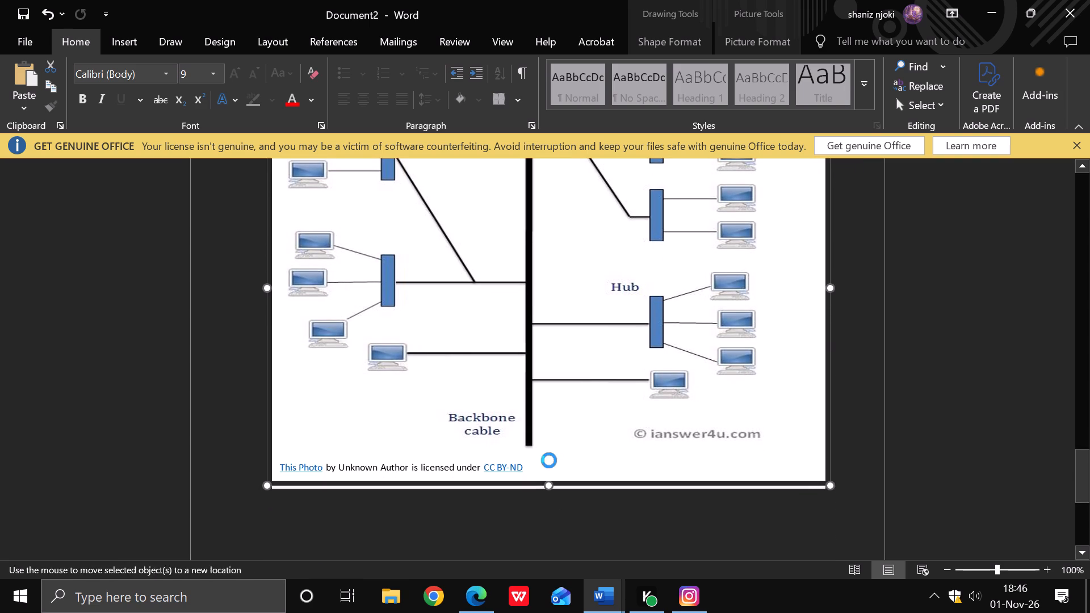
left_click_drag(549, 460, 549, 443)
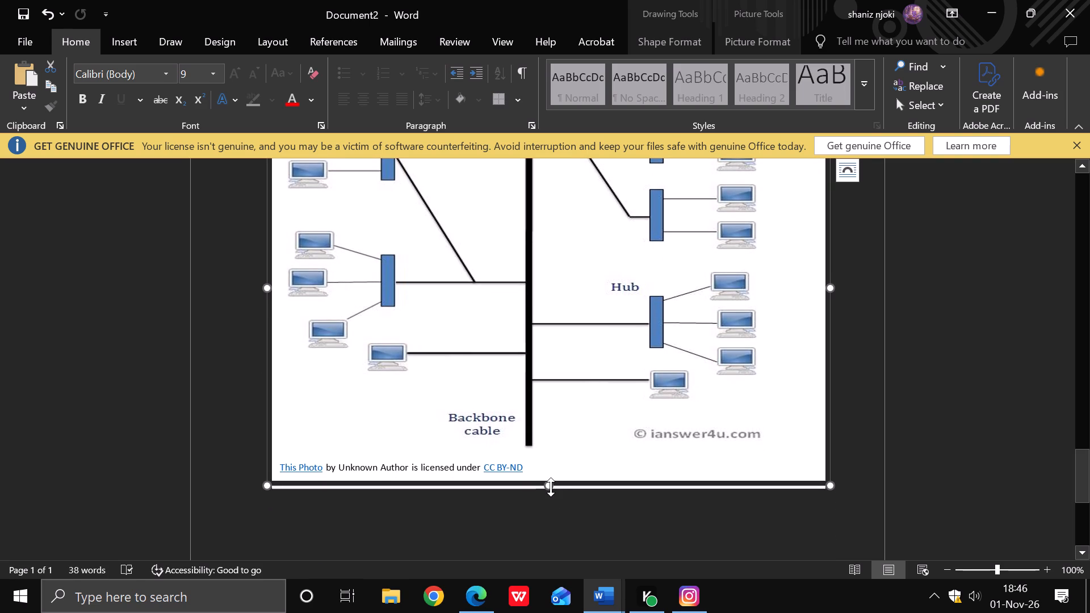
left_click_drag(551, 487, 543, 416)
Review the page layout from the BUS TOPOLOGY heading down to the bottom of the tree diagram.
scroll(556, 338, "up", 6)
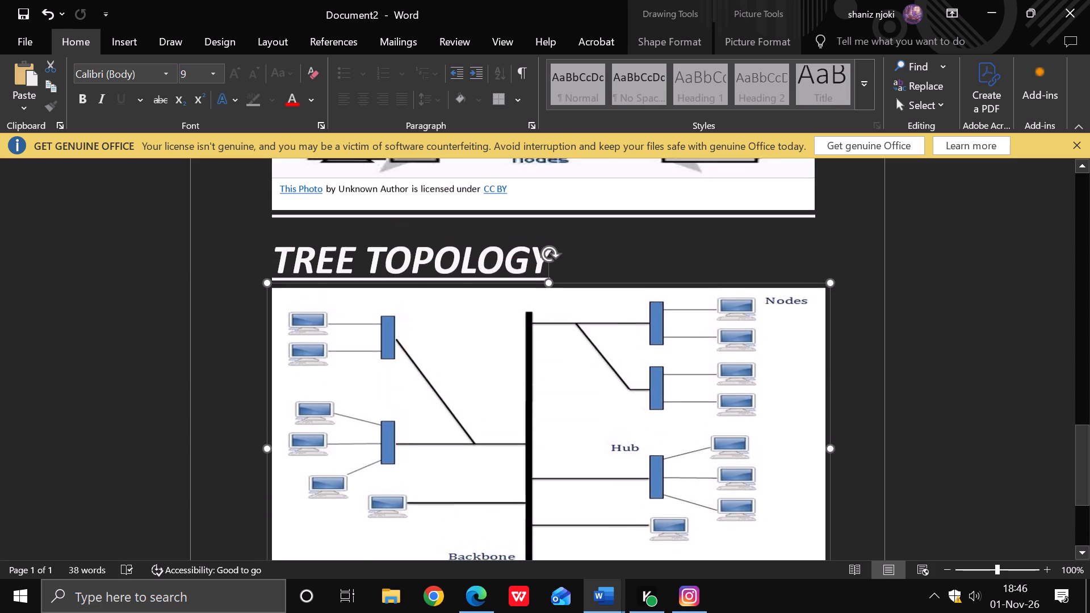
scroll(556, 338, "up", 10)
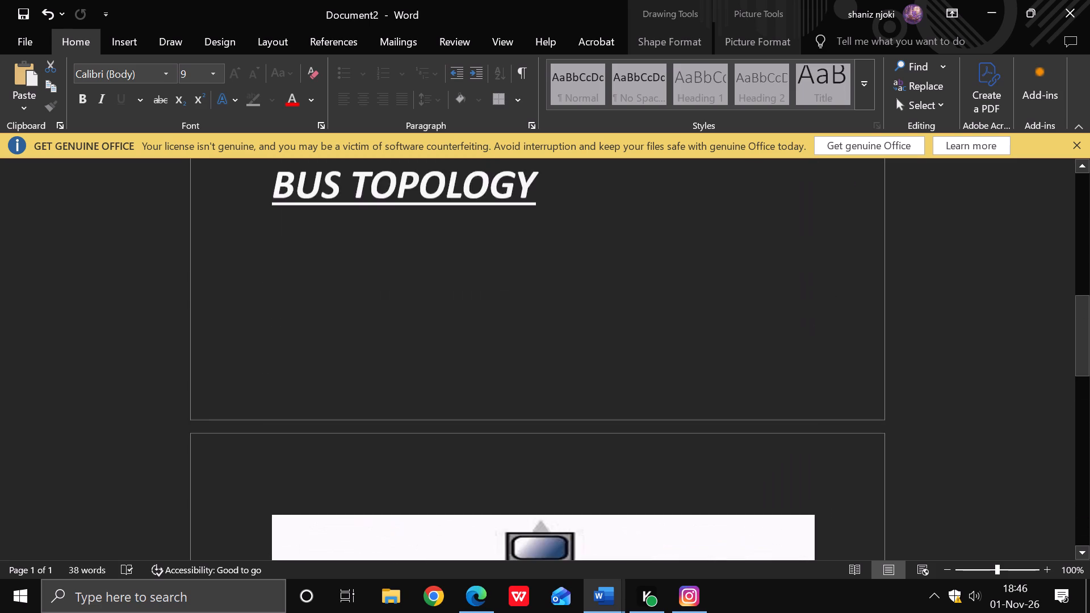
scroll(556, 338, "up", 2)
scroll(556, 338, "down", 5)
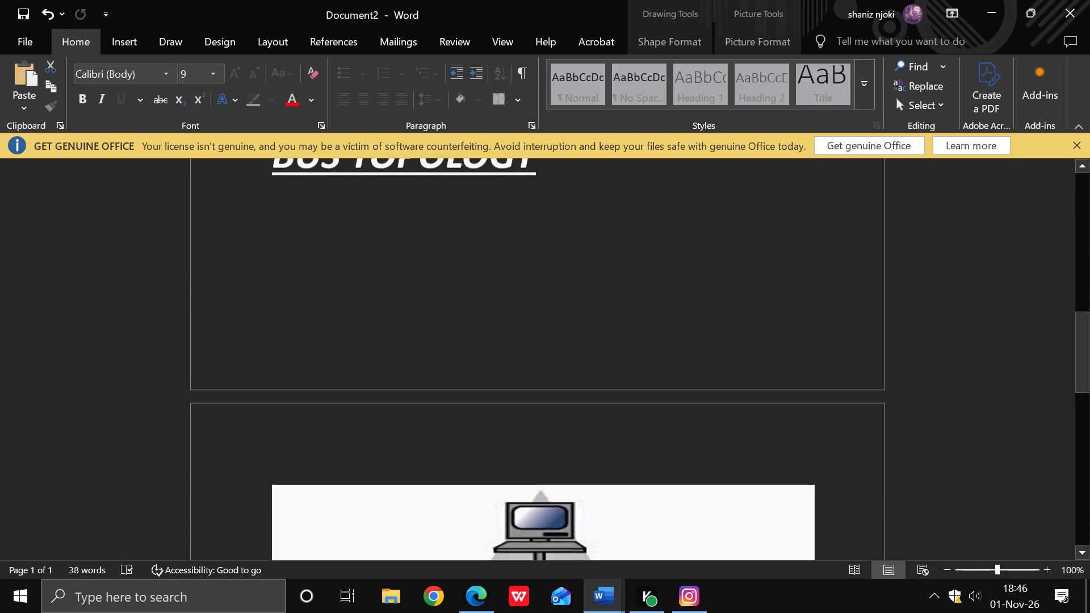
scroll(556, 338, "down", 6)
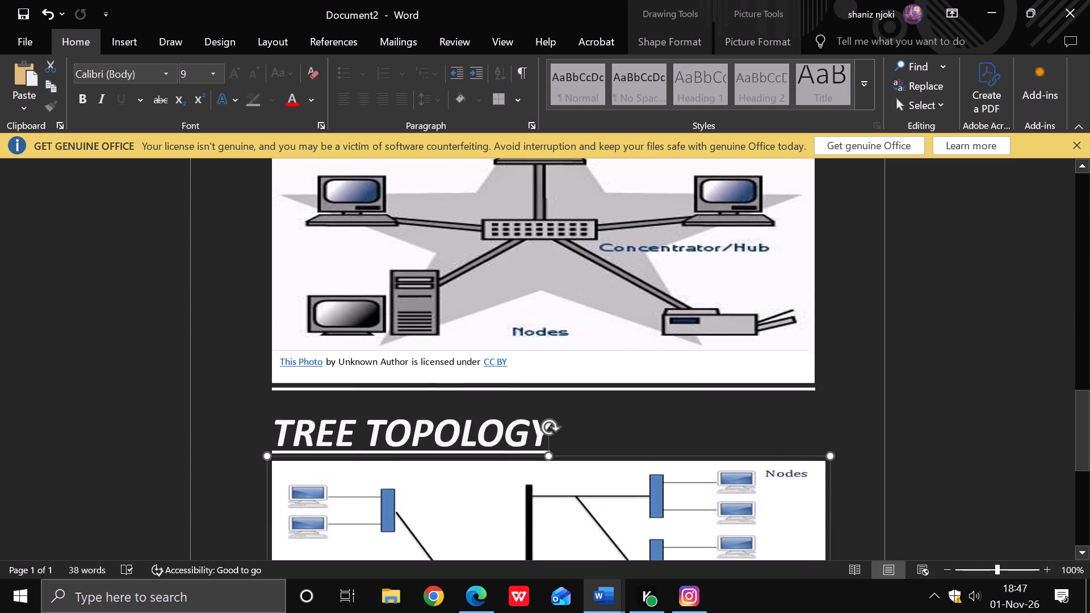
scroll(556, 338, "down", 6)
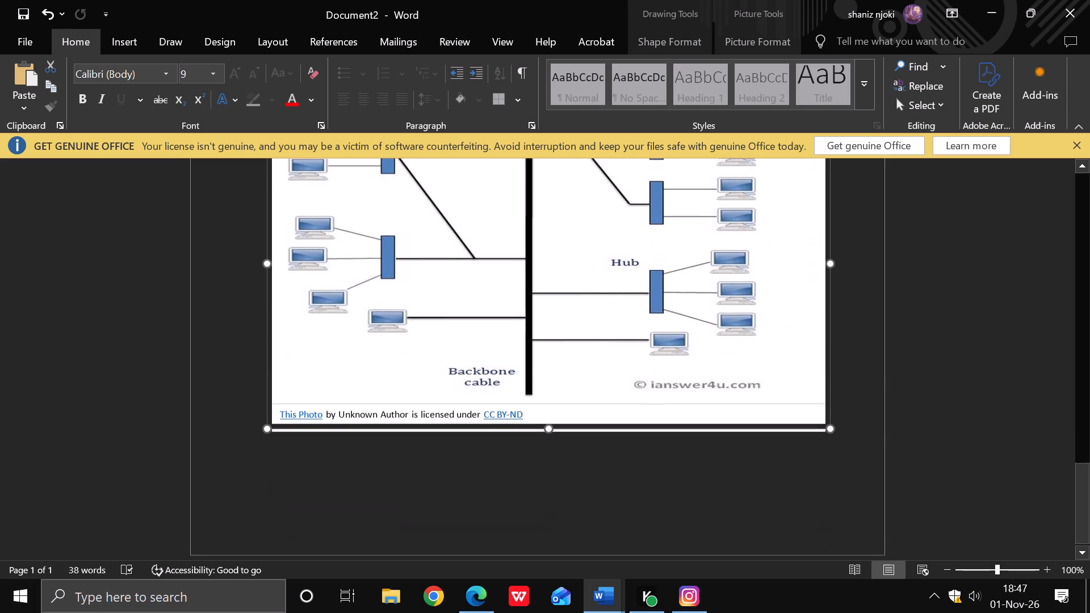
Shorten the tree diagram slightly more by adjusting its bottom edge.
scroll(556, 338, "down", 1)
left_click_drag(554, 421, 548, 395)
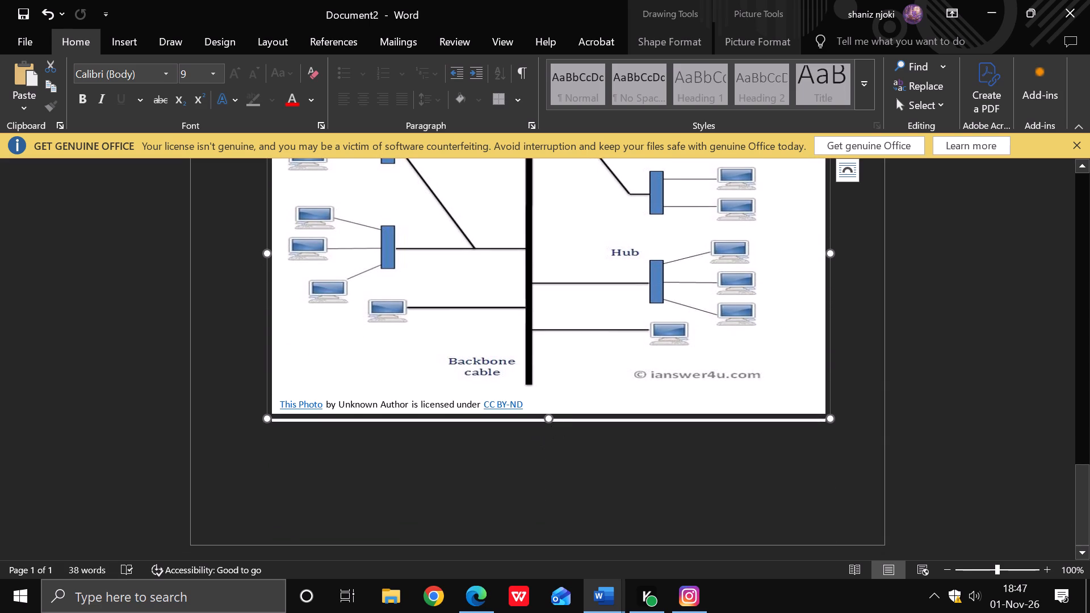
left_click_drag(548, 395, 546, 388)
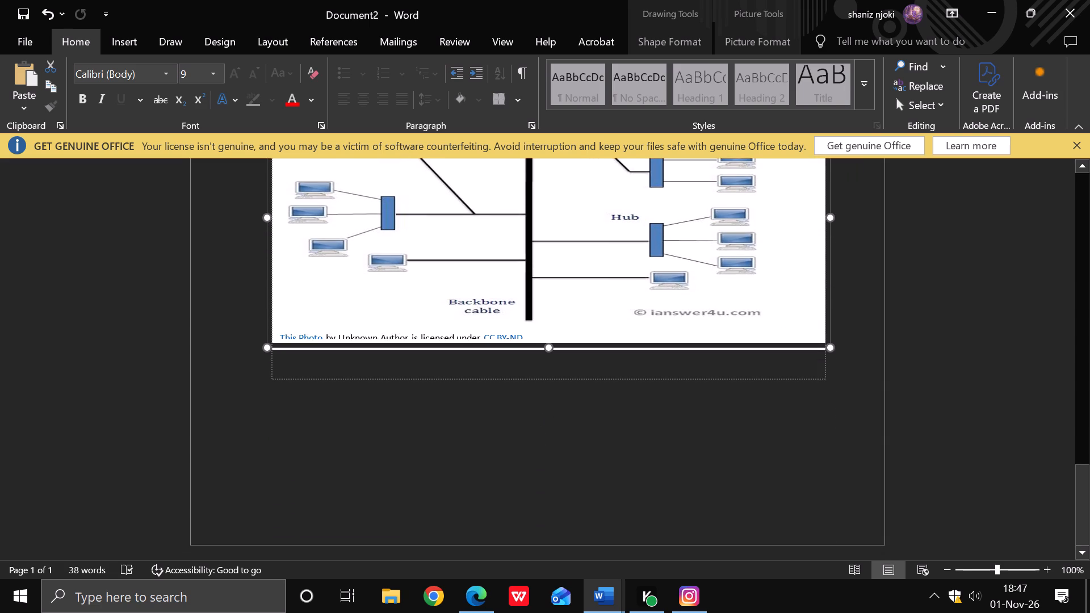
left_click_drag(546, 388, 547, 413)
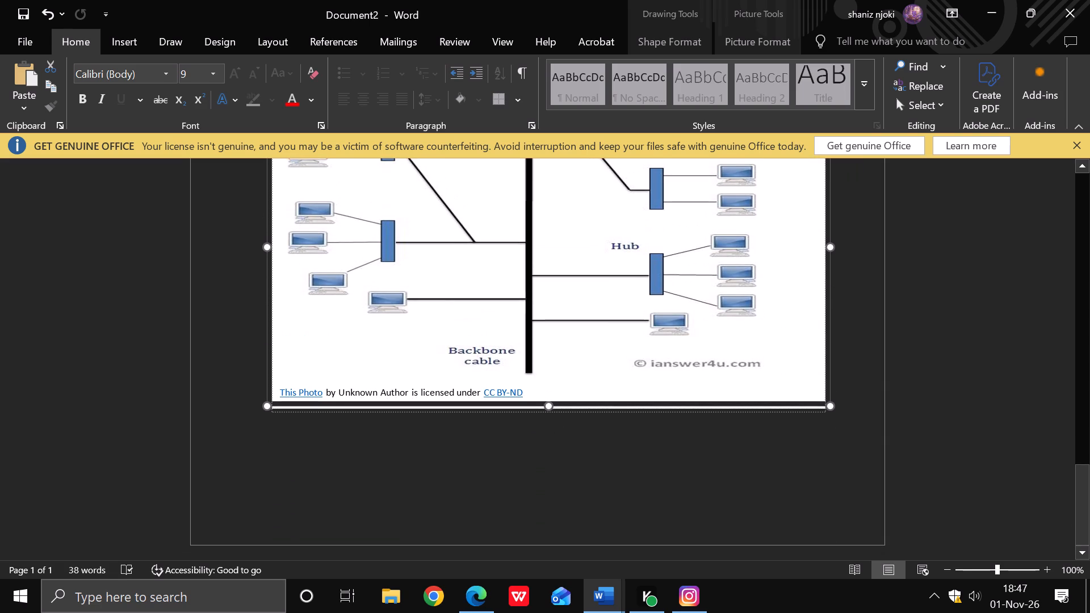
left_click_drag(547, 413, 547, 417)
Review the whole document from the title and topology table down to the bottom of the tree diagram.
scroll(572, 264, "up", 5)
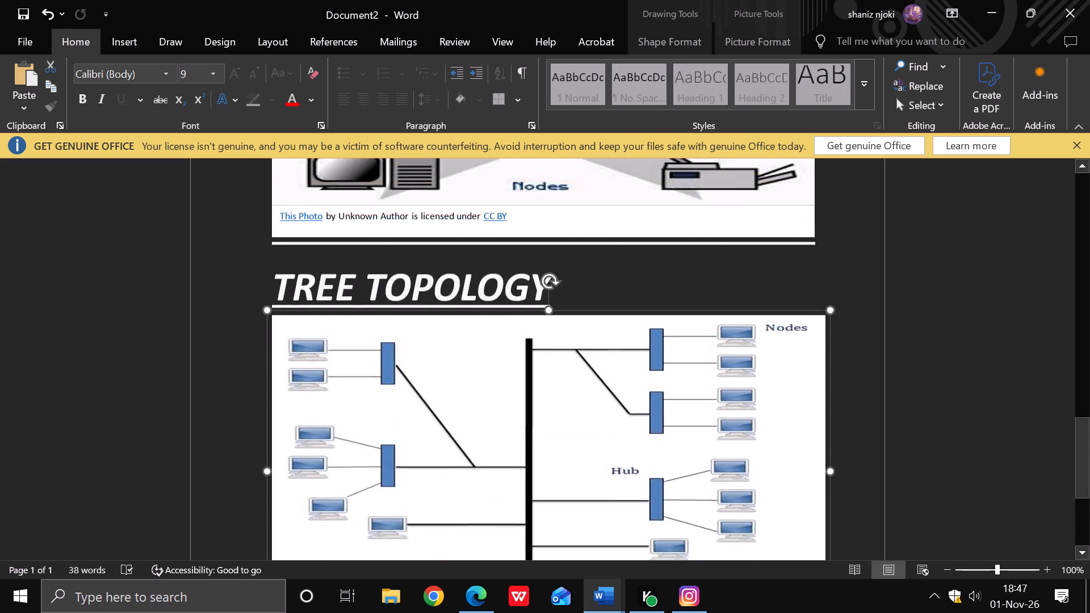
scroll(572, 264, "up", 9)
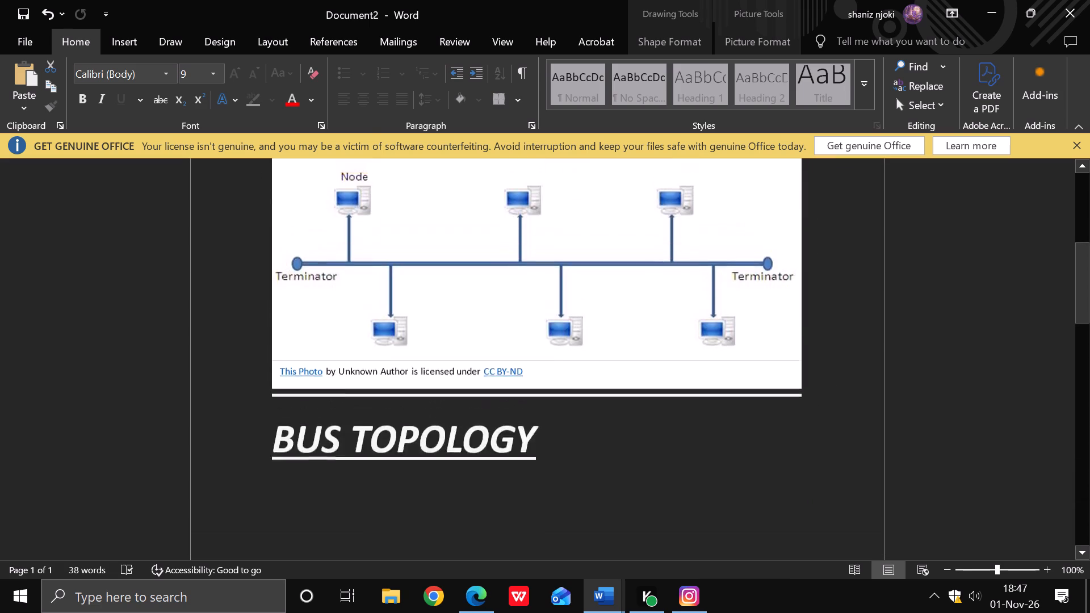
scroll(572, 264, "up", 4)
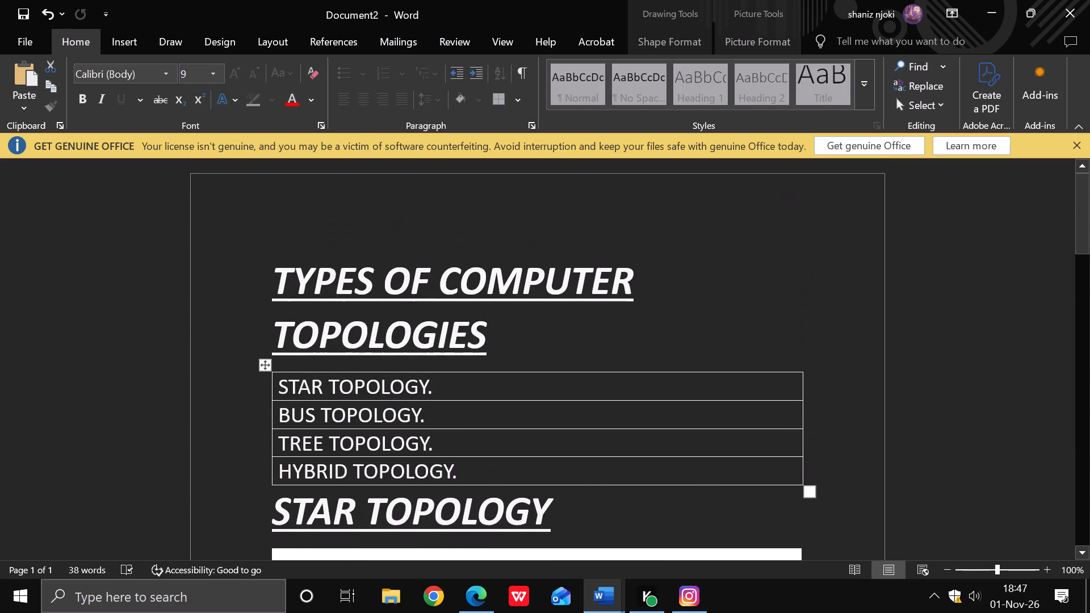
scroll(572, 264, "down", 5)
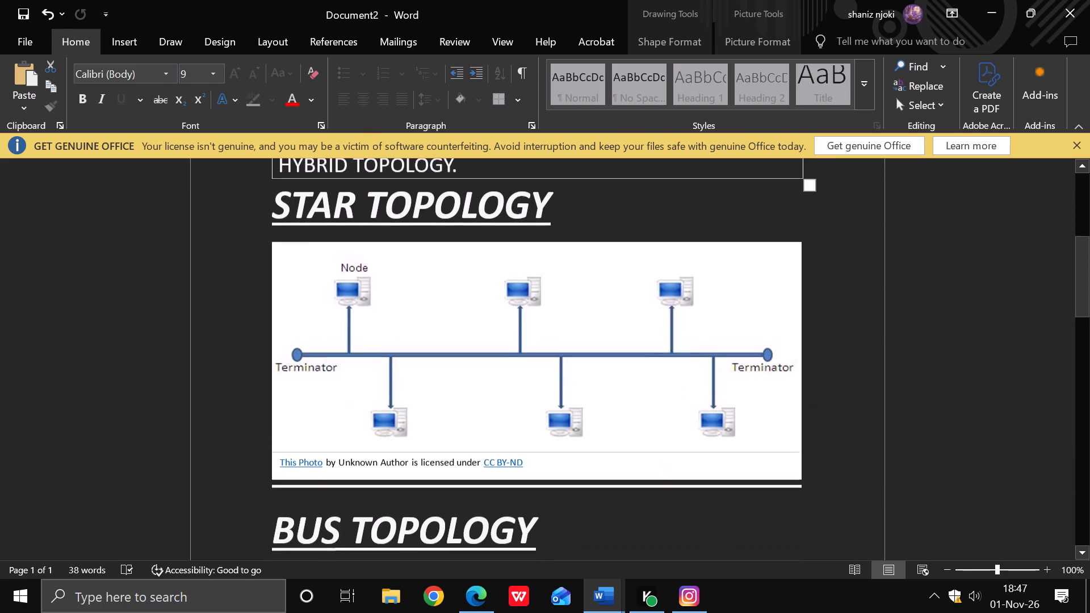
scroll(572, 264, "down", 5)
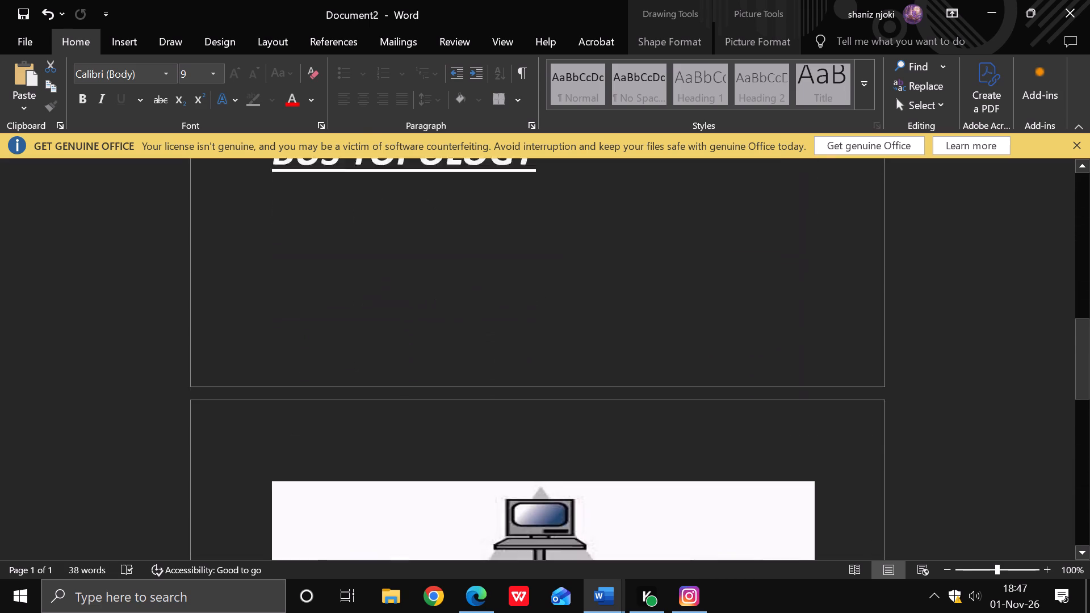
scroll(572, 264, "down", 3)
scroll(572, 264, "up", 4)
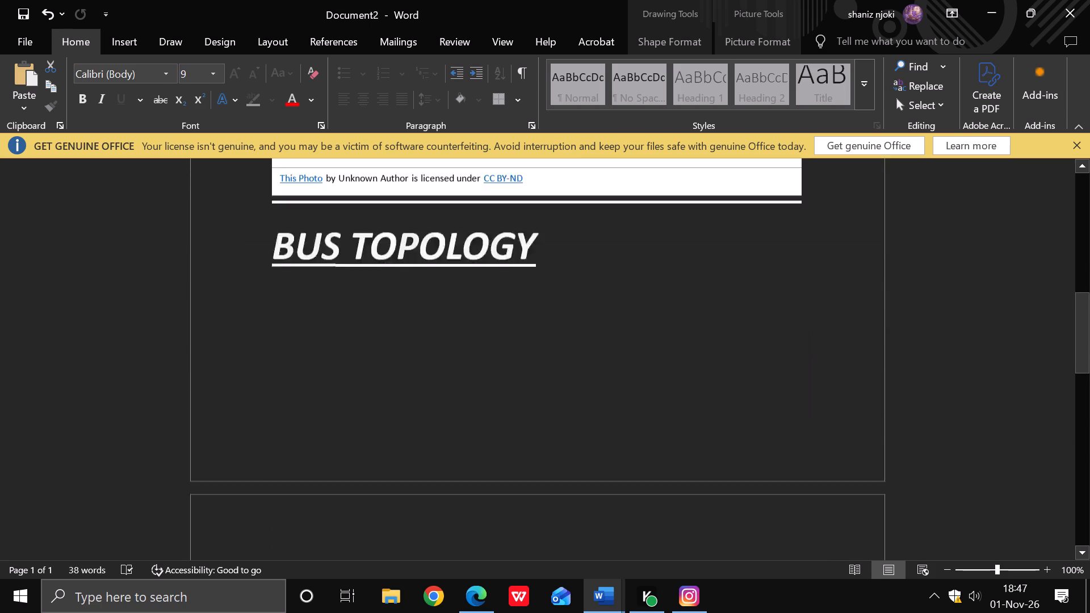
scroll(572, 264, "up", 5)
scroll(572, 264, "down", 3)
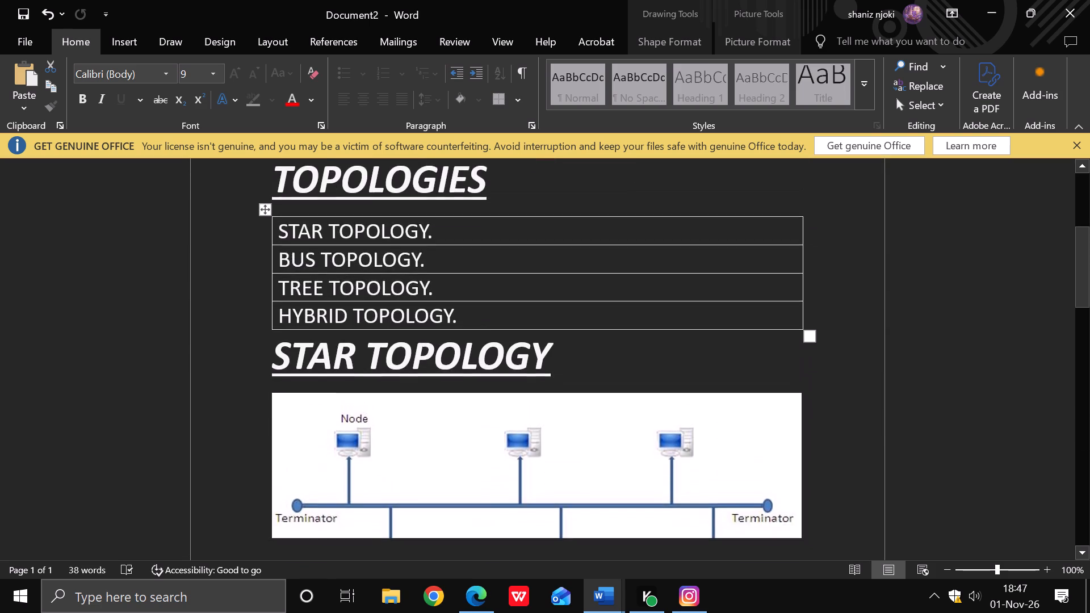
scroll(572, 264, "down", 10)
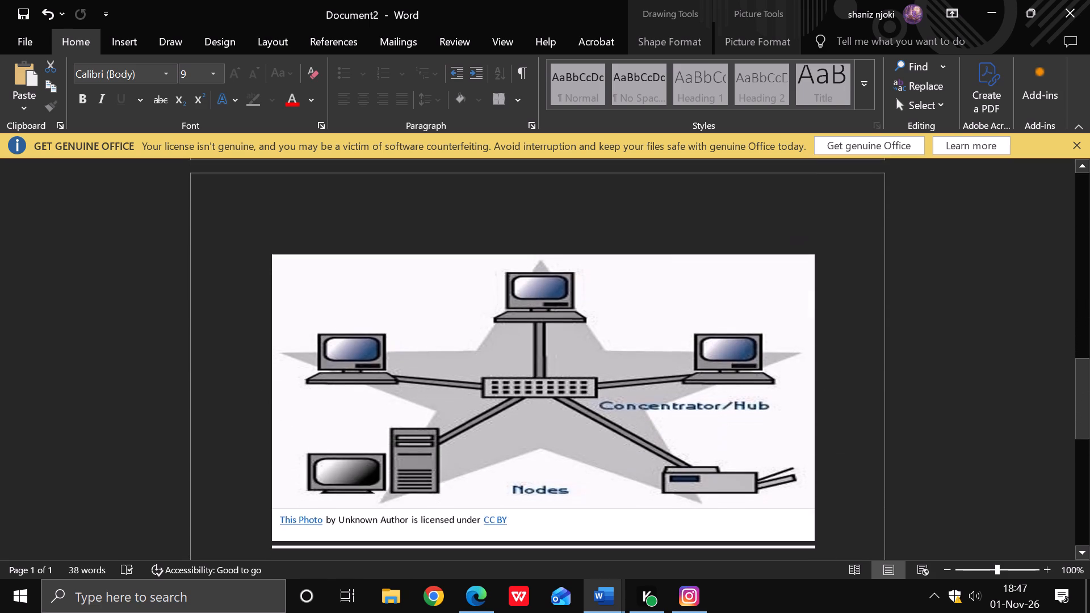
scroll(572, 264, "down", 7)
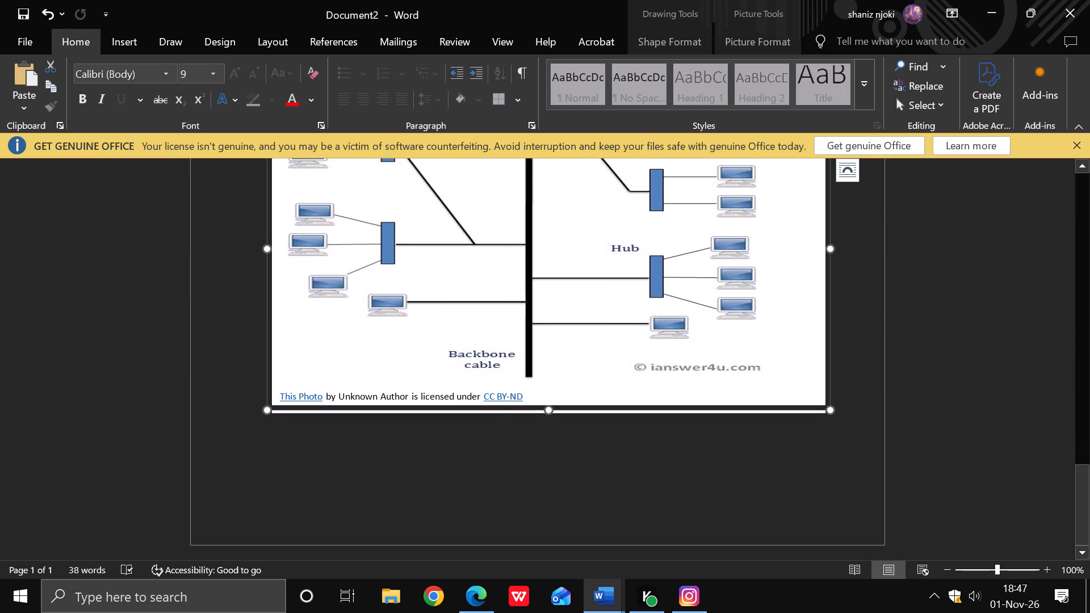
Add the heading HYBRID TOPOLOGY on a new line below the tree diagram.
left_click(835, 377)
key("Return")
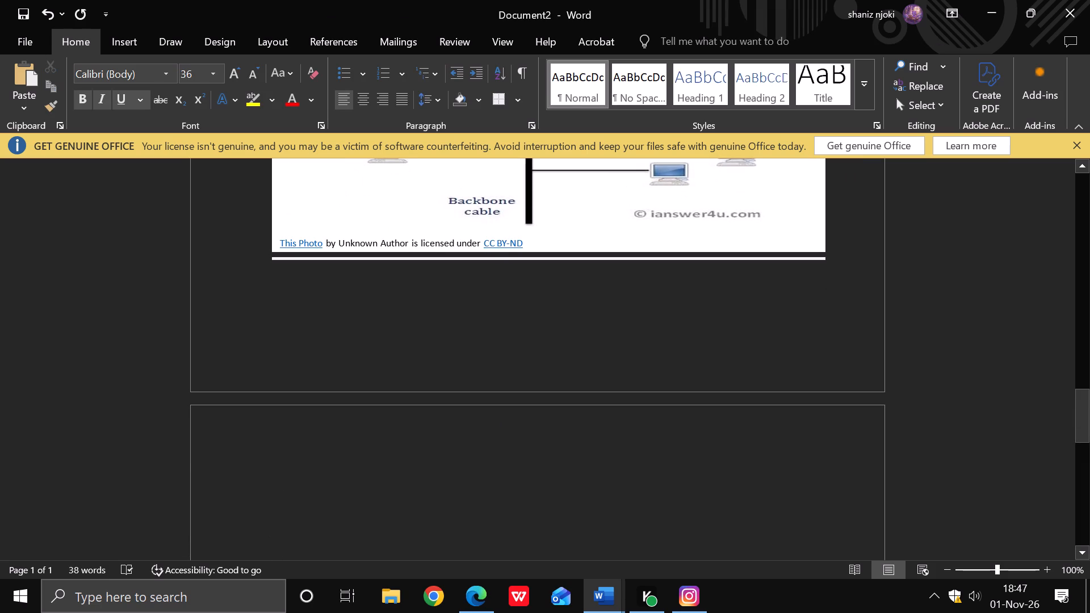
type("HYBRID")
key("space")
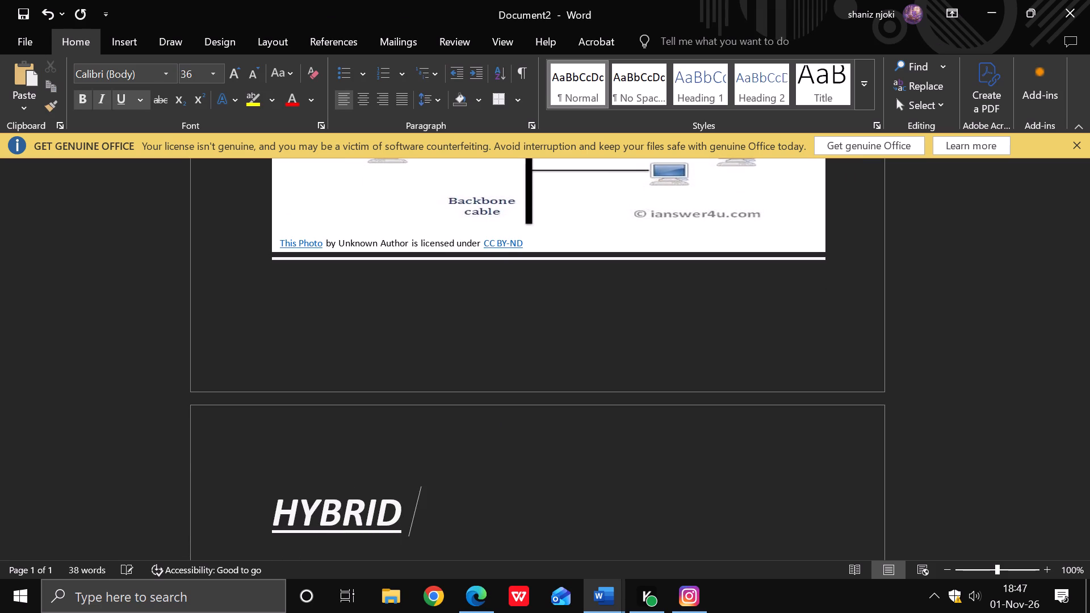
key("t")
type("OPOLOGY")
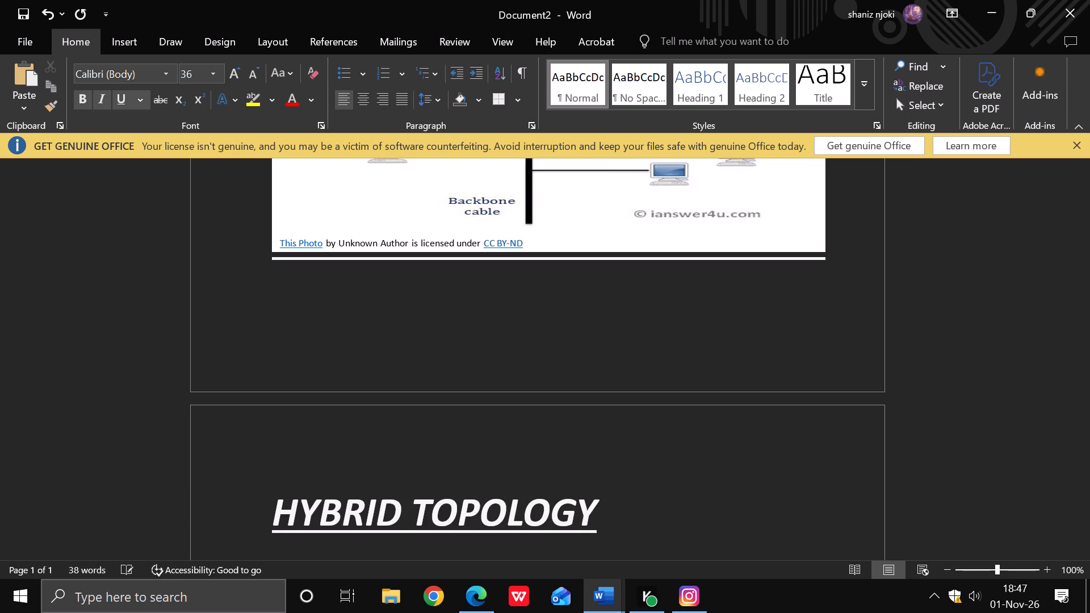
Search online pictures for HYBRID TOPOLOGY and insert the diagram combining bus, star and ring networks under the heading.
left_click(134, 46)
left_click(163, 95)
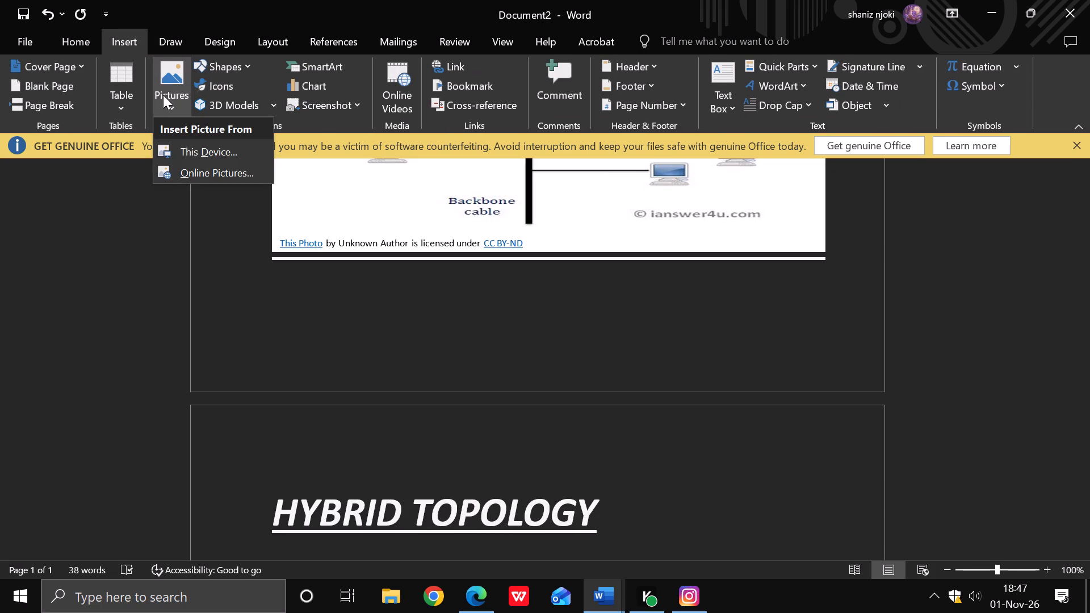
left_click(215, 174)
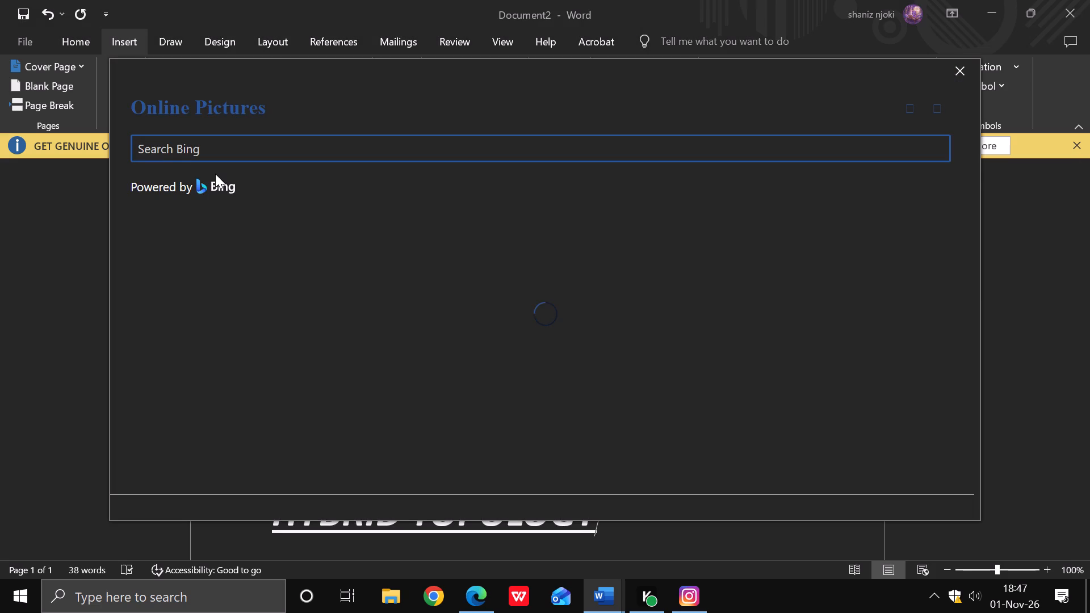
key("h")
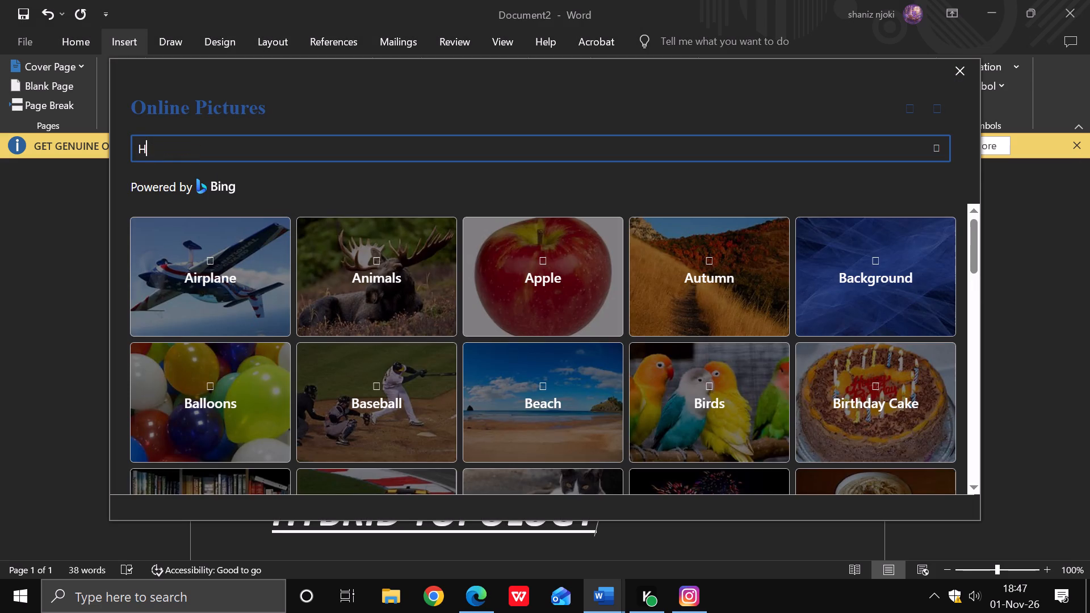
key("y")
key("b")
type("RID TOPOLOGY")
key("Return")
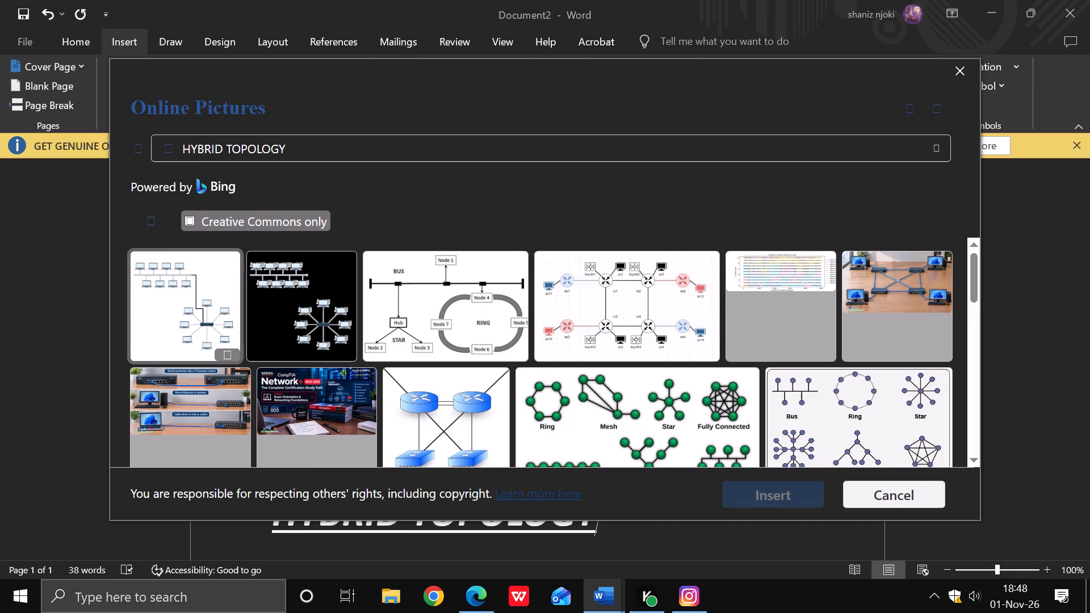
left_click(452, 321)
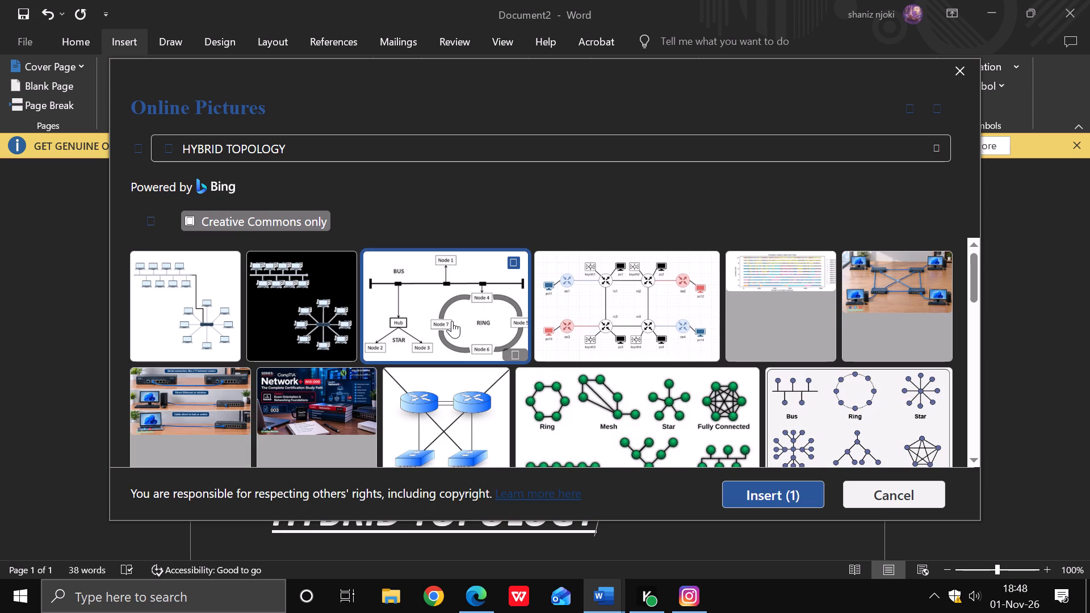
left_click(772, 488)
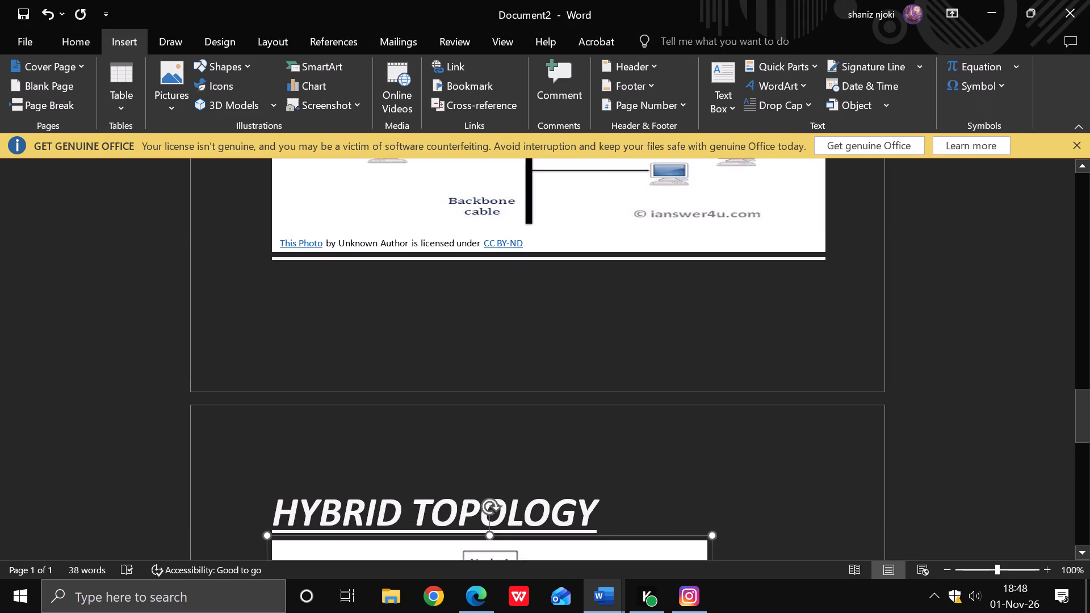
Widen the hybrid diagram to about 6.61", keeping its height.
scroll(579, 434, "down", 3)
scroll(537, 315, "up", 1)
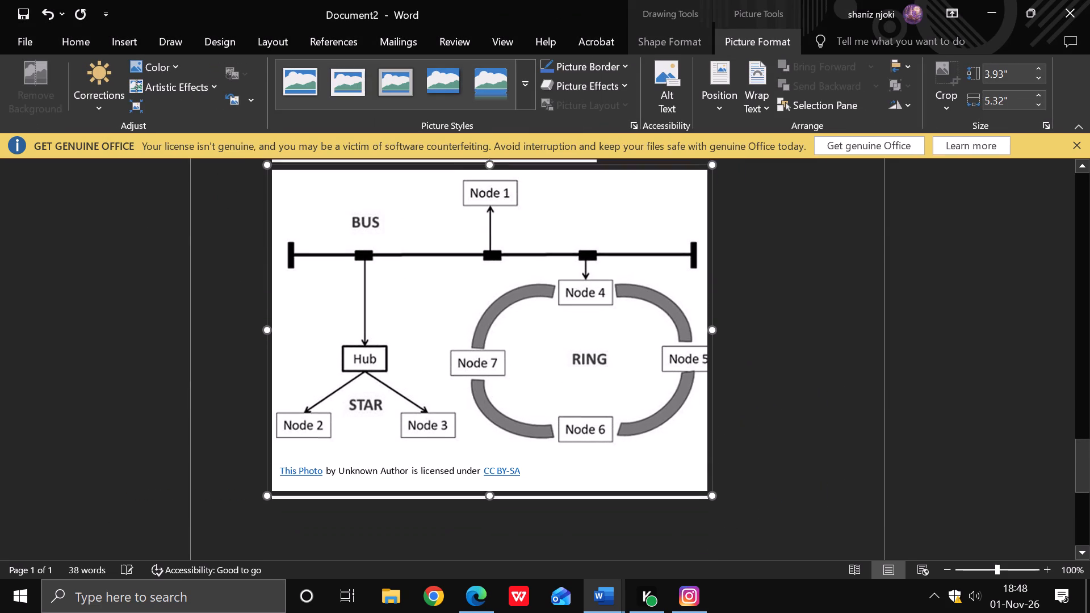
left_click_drag(717, 333, 778, 333)
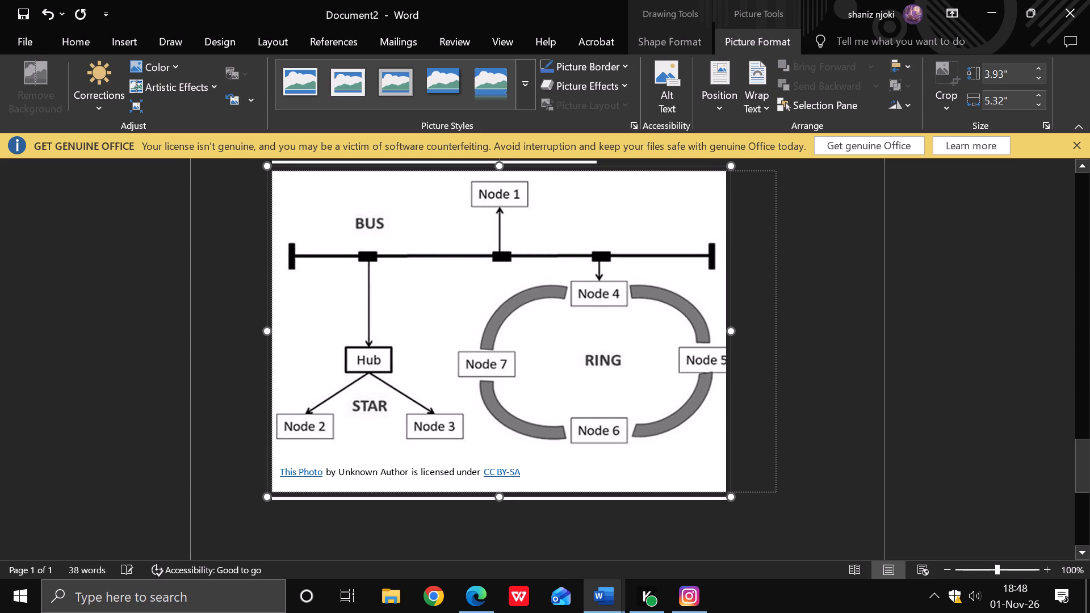
left_click_drag(778, 333, 812, 341)
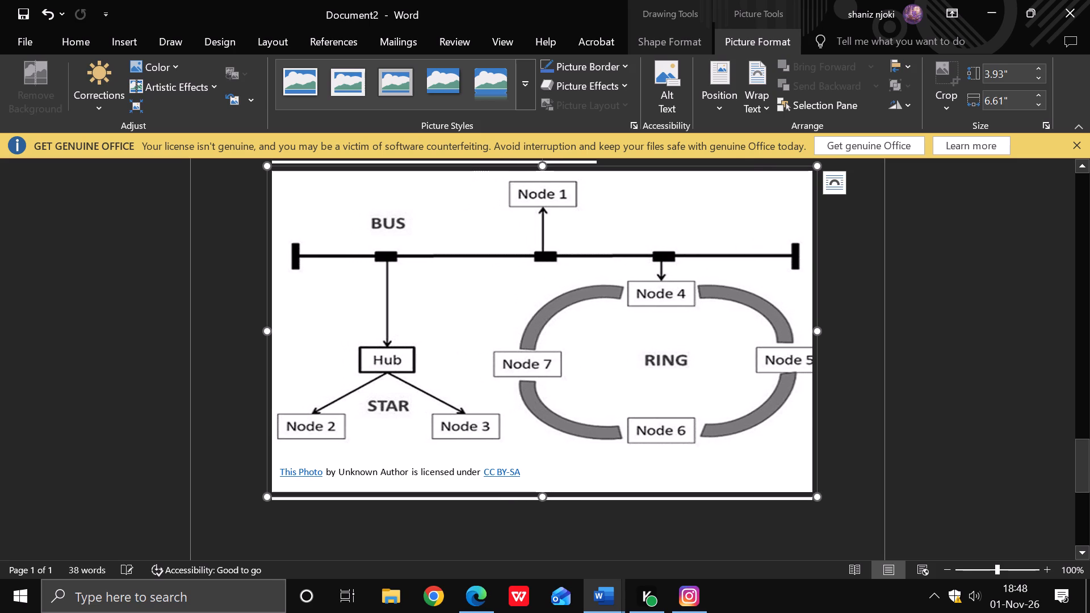
scroll(756, 345, "up", 6)
scroll(756, 345, "down", 7)
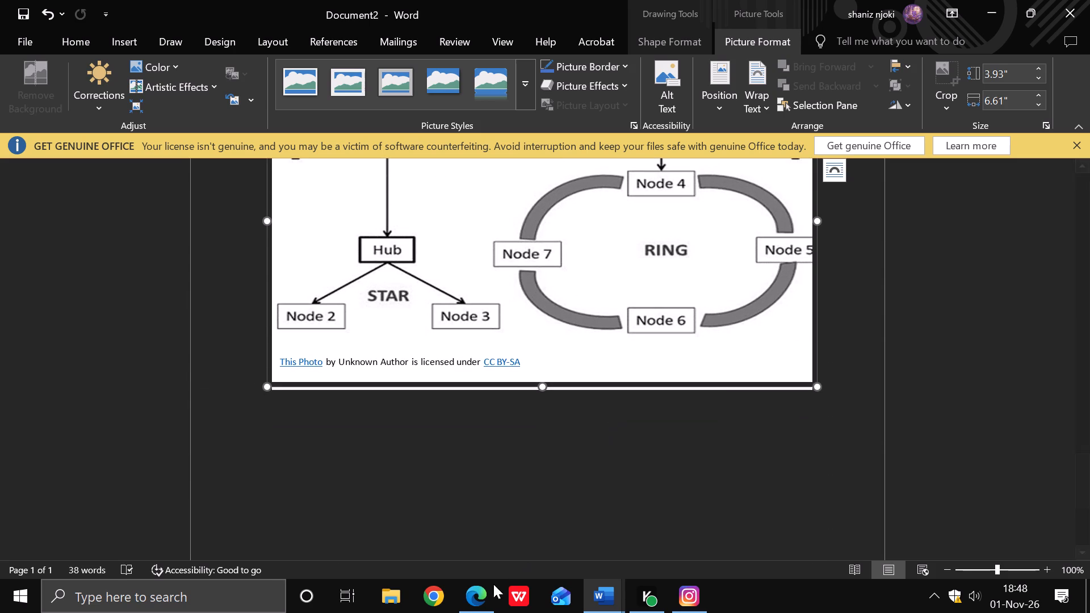
Switch to Edge and look through the search results for types of computer topologies.
left_click(477, 589)
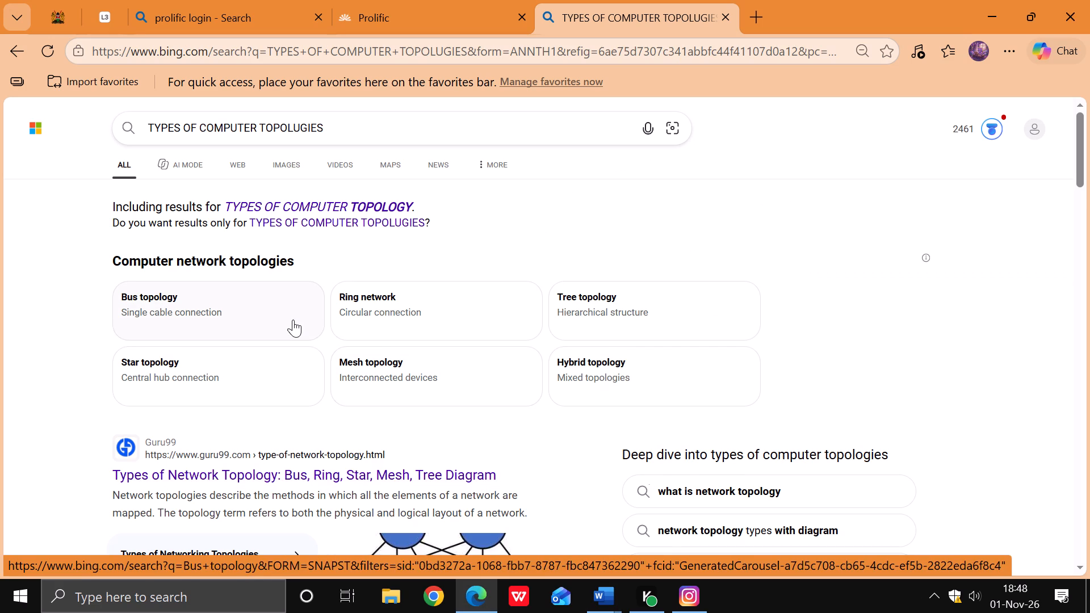
scroll(293, 320, "down", 4)
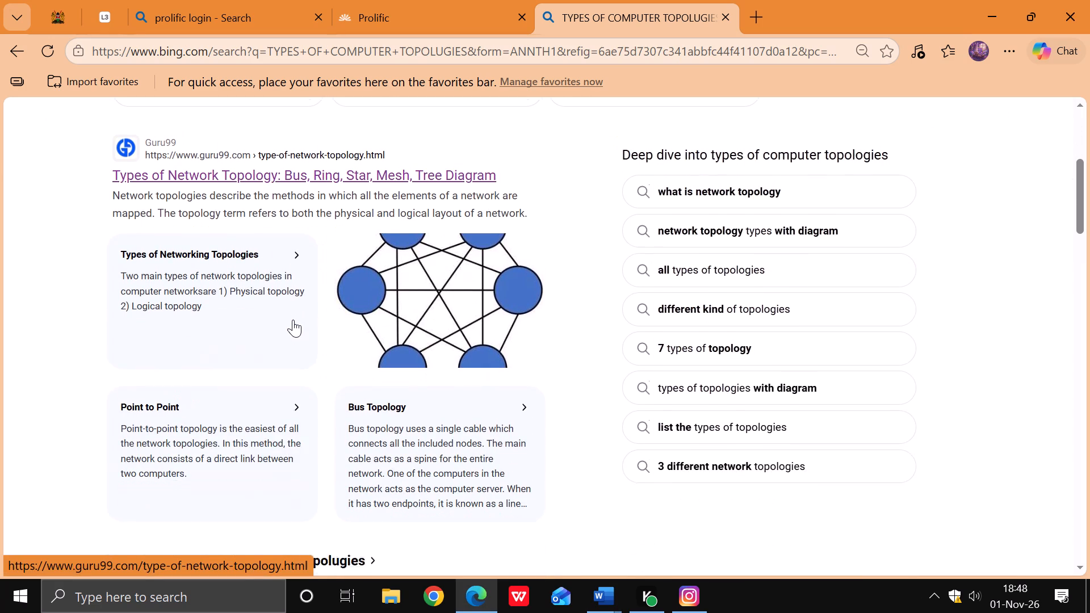
scroll(293, 320, "down", 2)
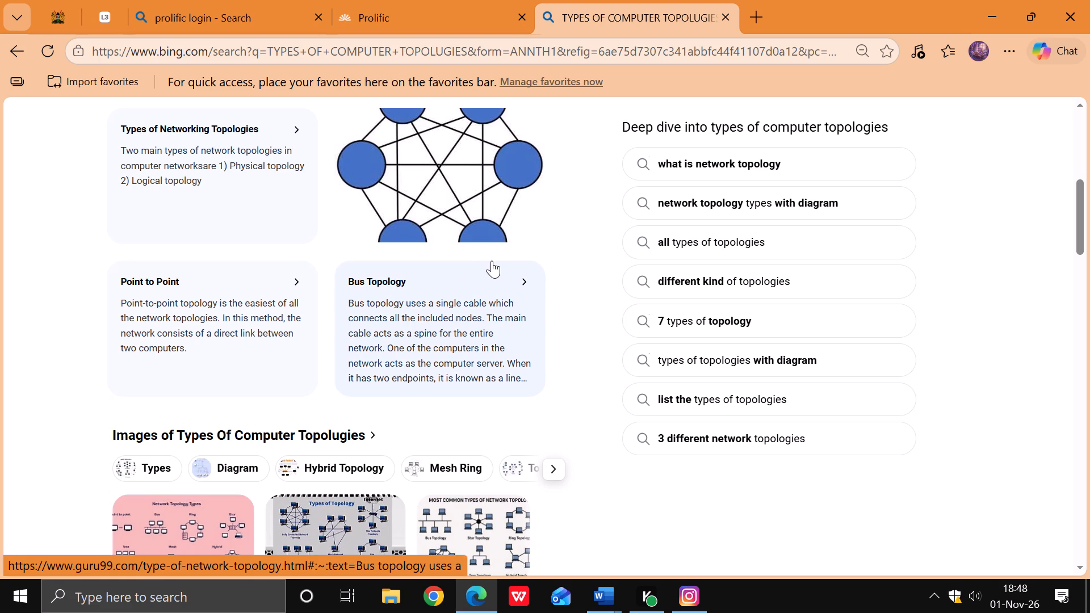
scroll(495, 273, "up", 4)
scroll(495, 273, "down", 1)
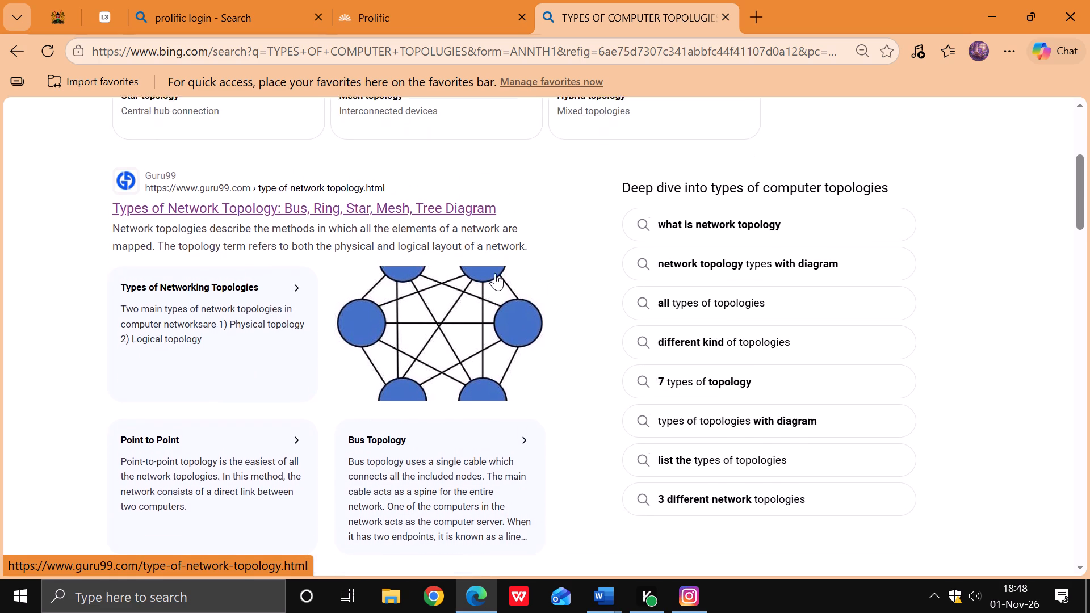
scroll(495, 273, "down", 1)
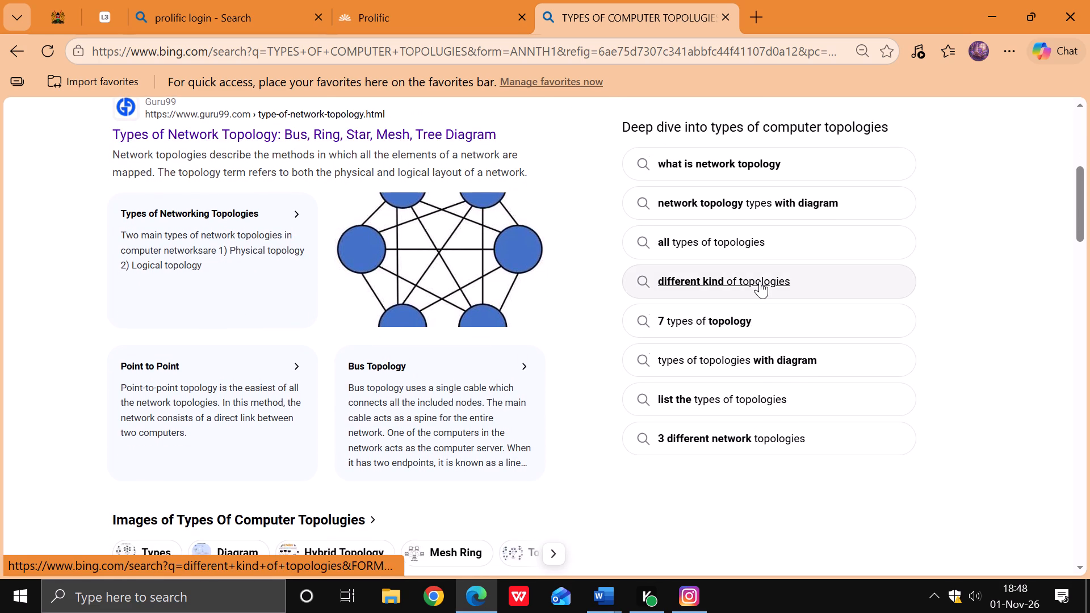
Open the related search "different kind of topologies", look through its results, and return to the original search.
left_click(760, 279)
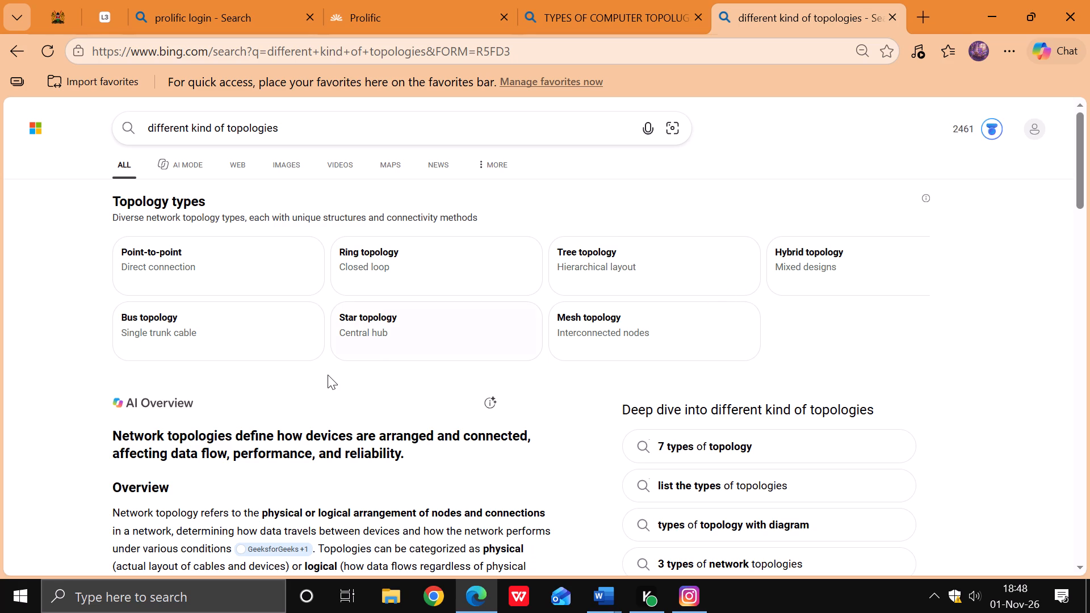
scroll(328, 375, "down", 6)
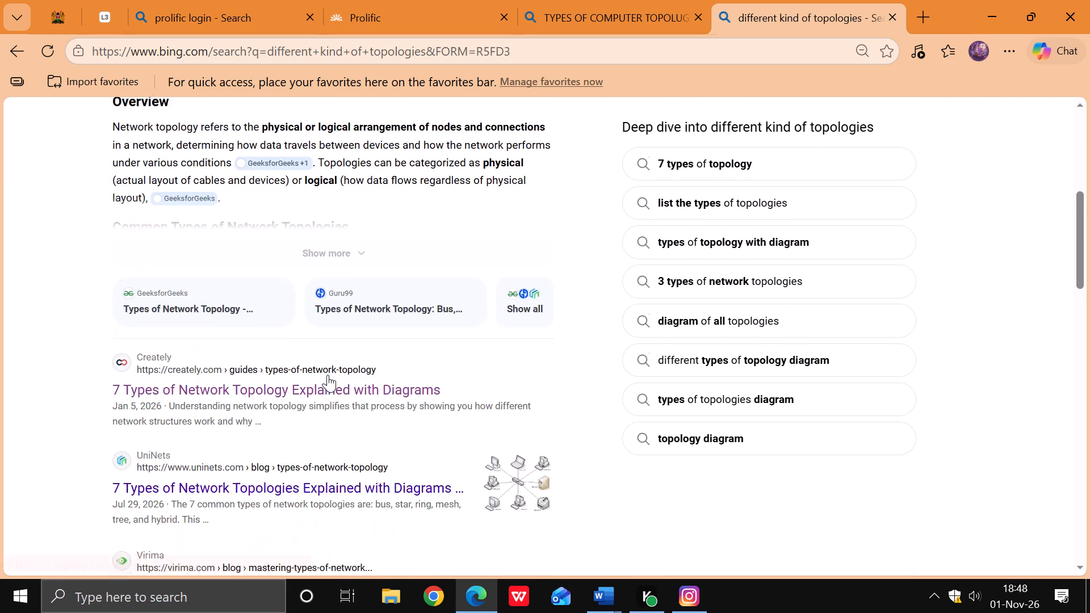
scroll(328, 375, "down", 1)
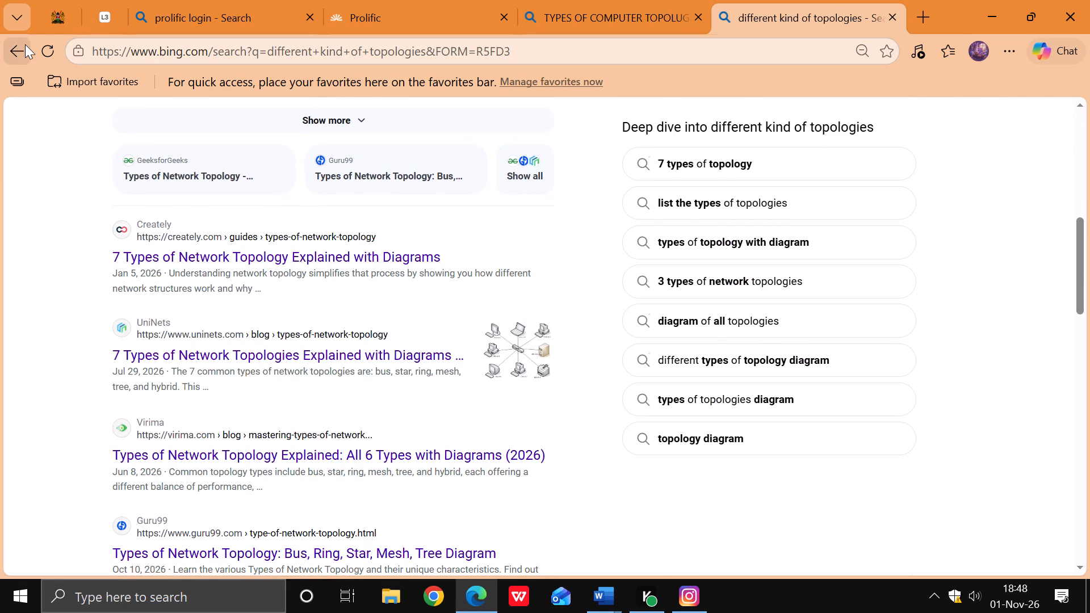
left_click(25, 44)
Open the Guru99 article on types of network topology, look through it, and return to the original search results.
left_click(410, 371)
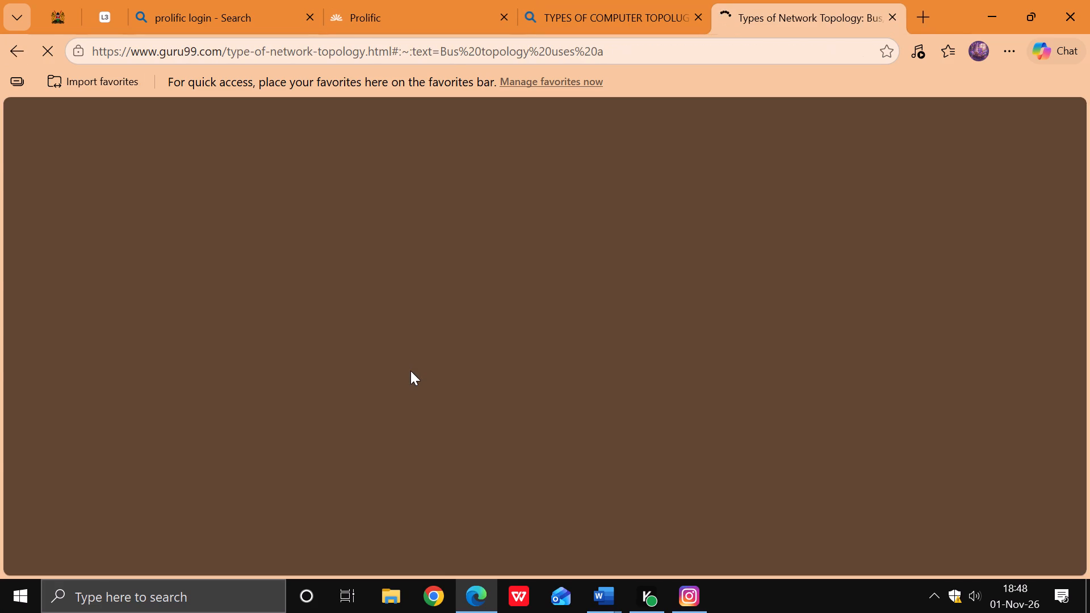
scroll(296, 320, "down", 3)
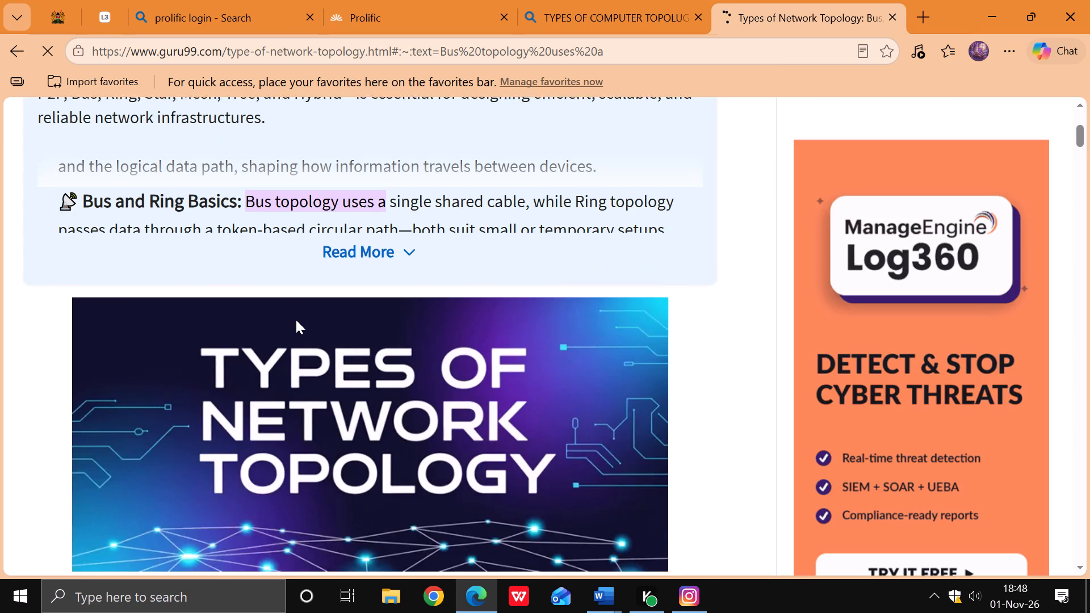
scroll(296, 320, "down", 8)
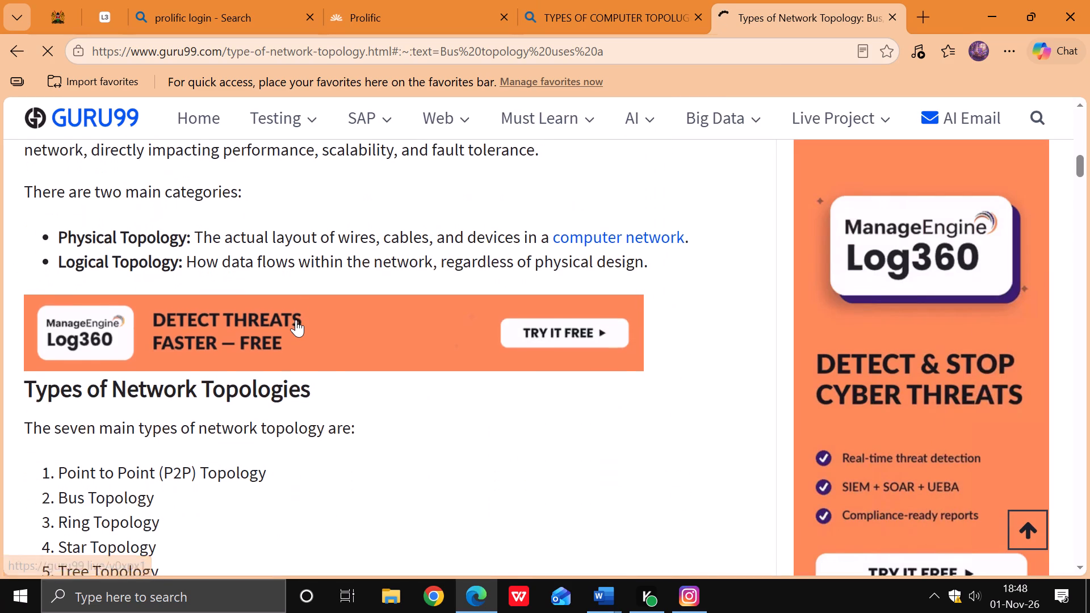
scroll(296, 320, "down", 4)
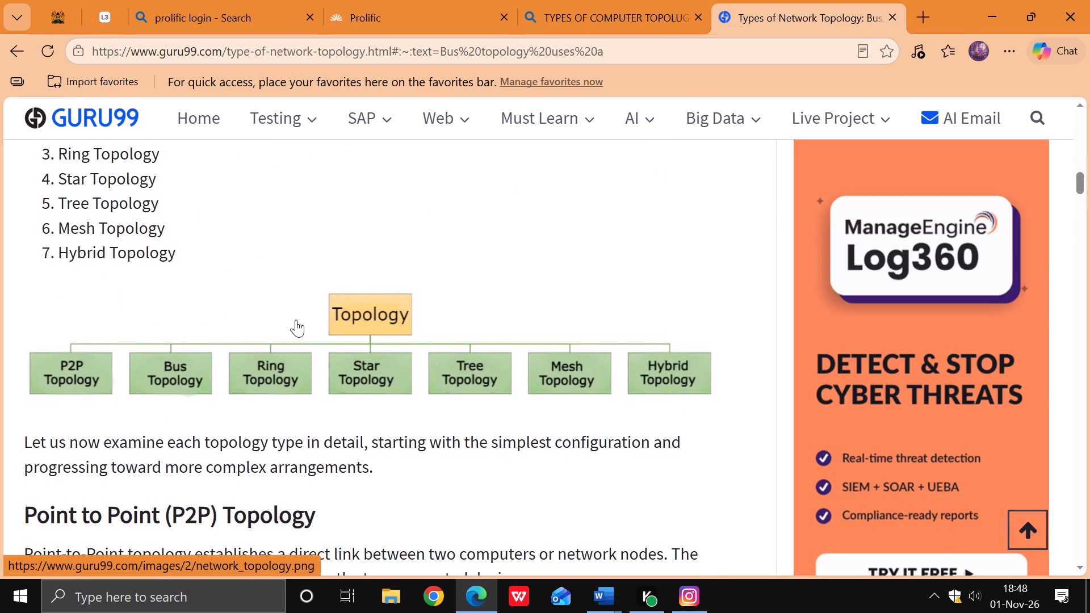
scroll(296, 320, "down", 8)
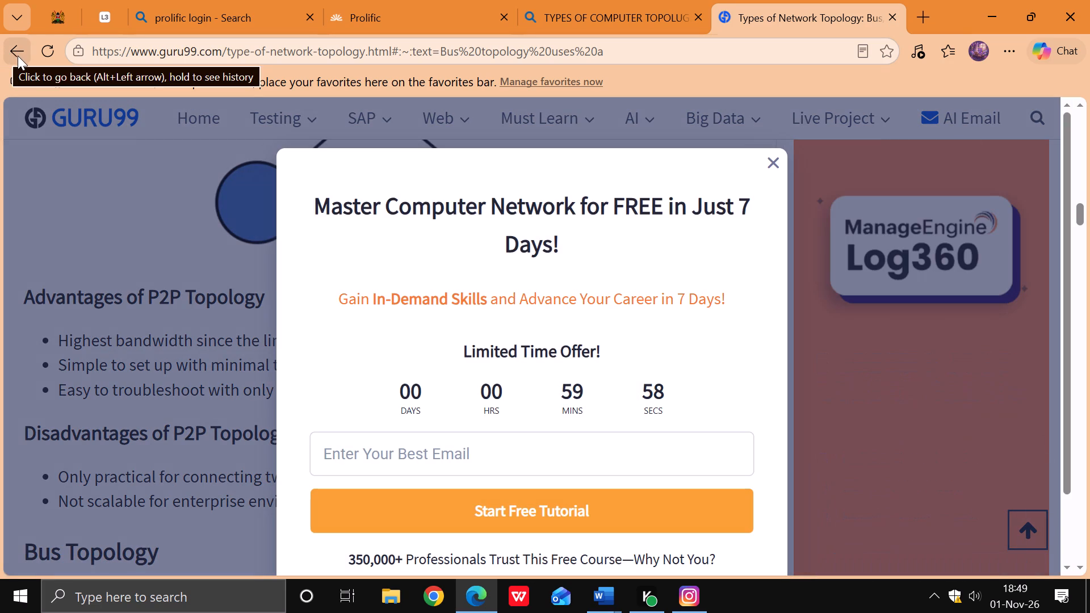
left_click(18, 56)
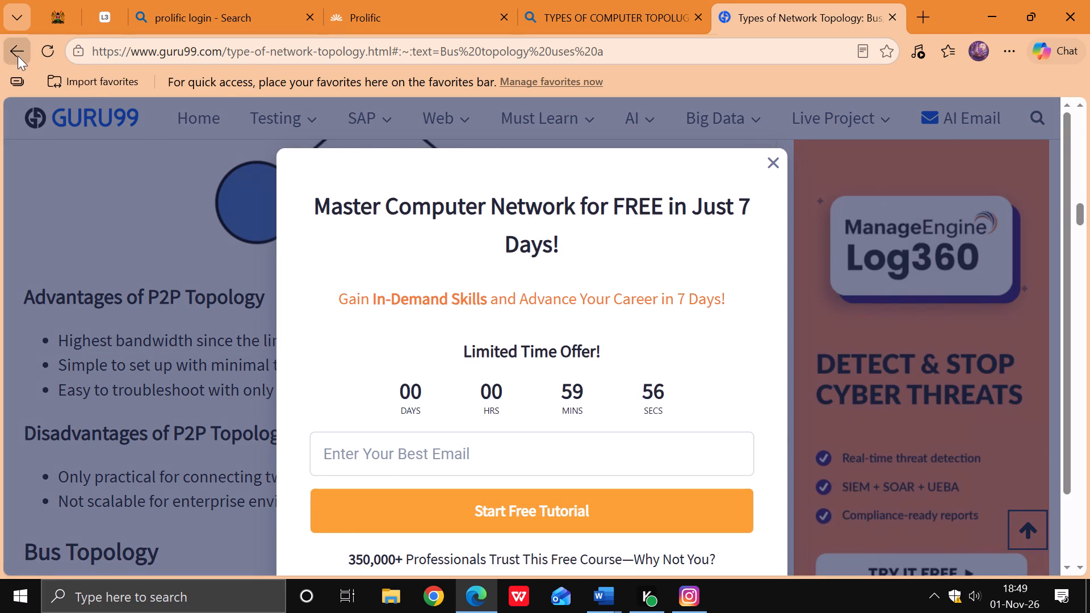
scroll(444, 136, "down", 3)
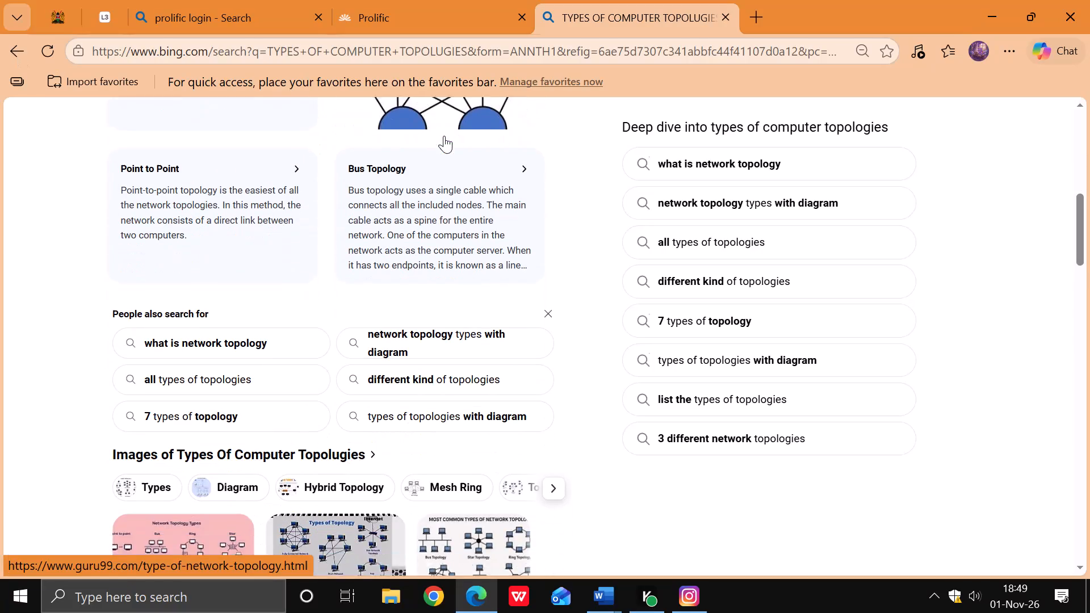
scroll(383, 253, "down", 3)
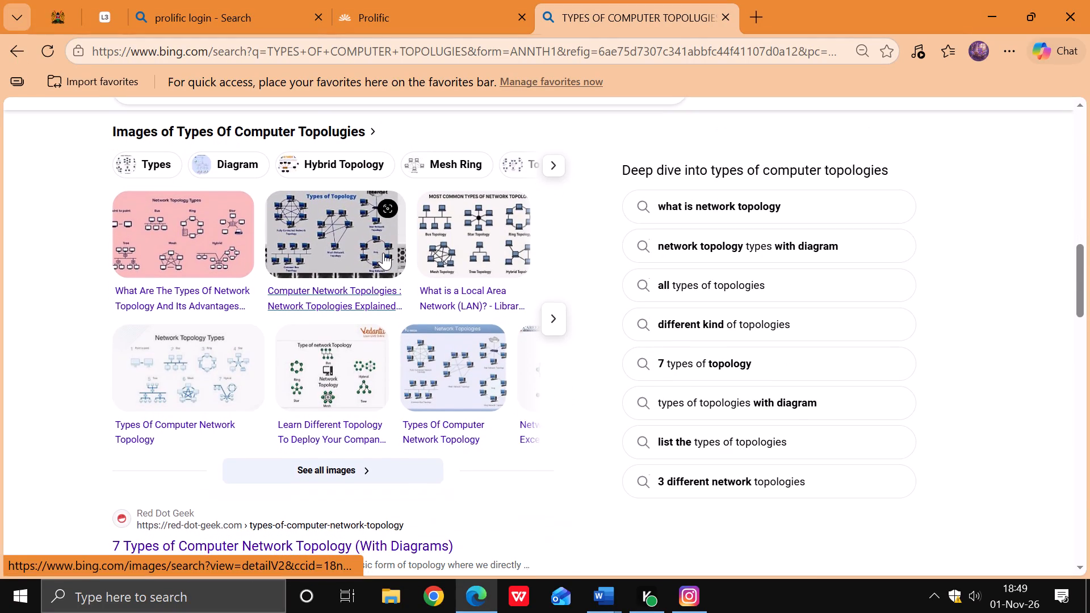
scroll(426, 341, "up", 6)
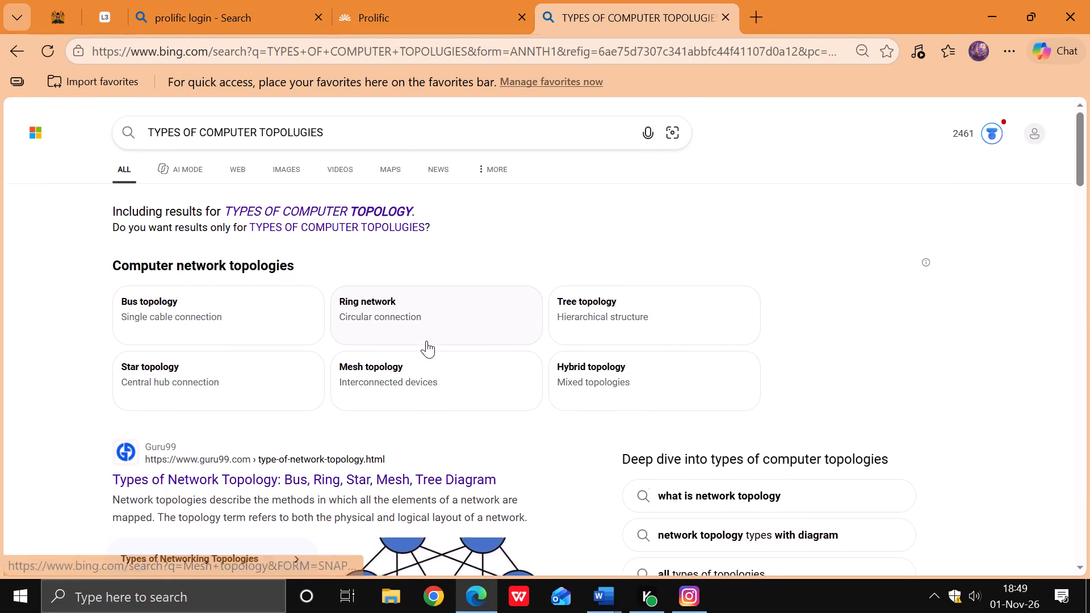
Switch to image results and search for "TYPES OF COMPUTER TOPOLOGIES AND THEIR DEFINATIONS".
left_click(288, 165)
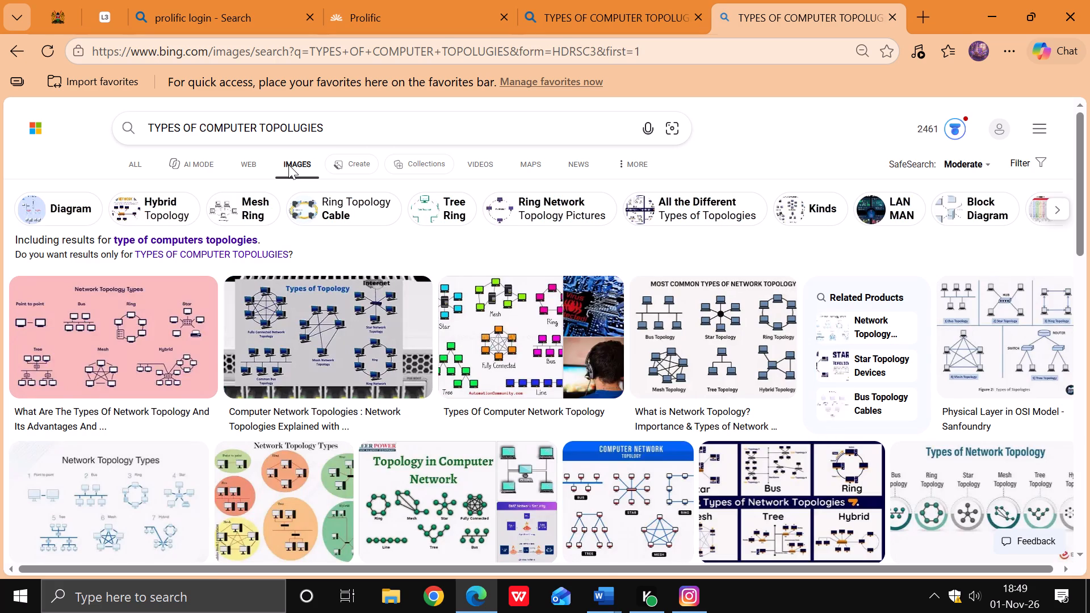
left_click(342, 132)
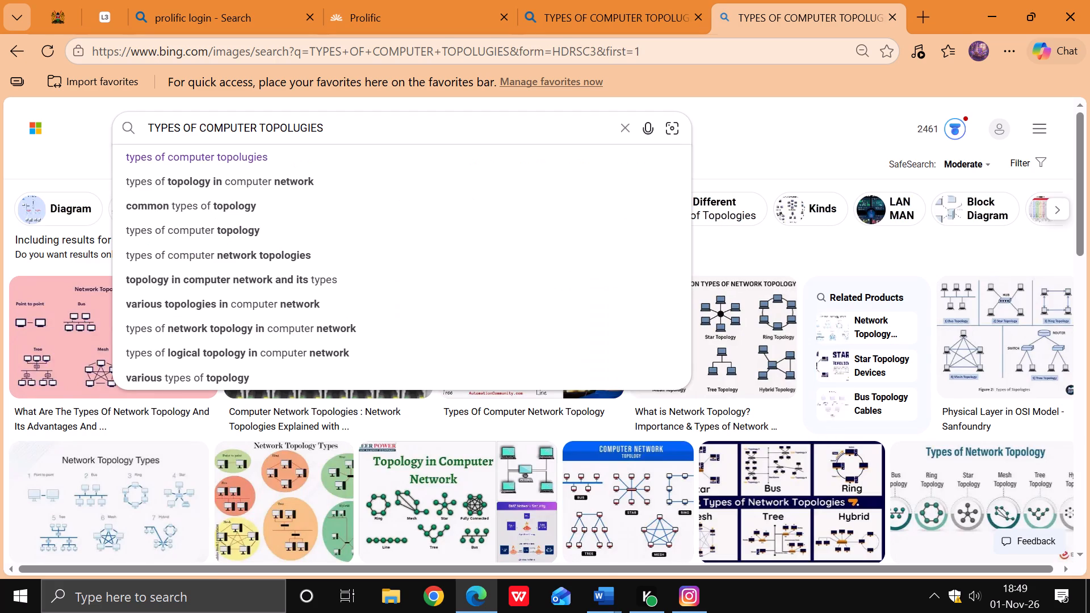
left_click(299, 125)
key("BackSpace")
key("o")
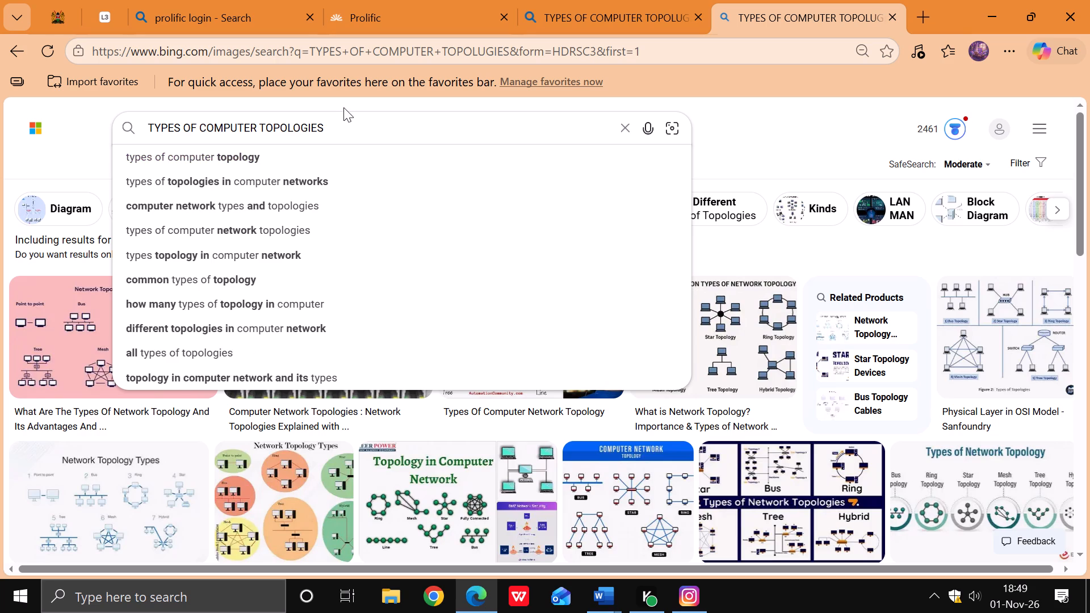
left_click(346, 124)
key("space")
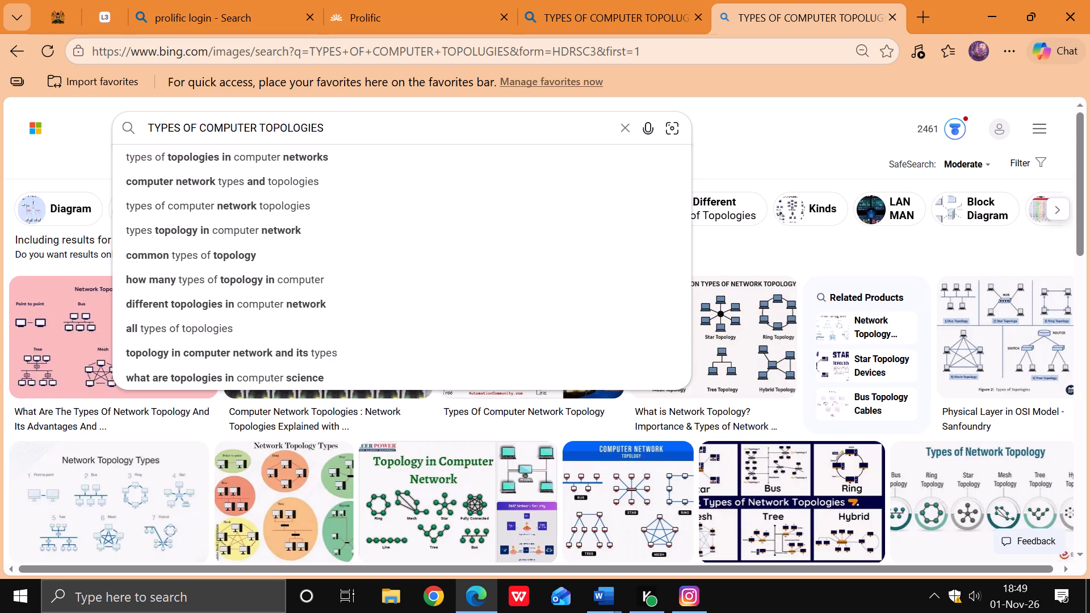
type("AND")
key("space")
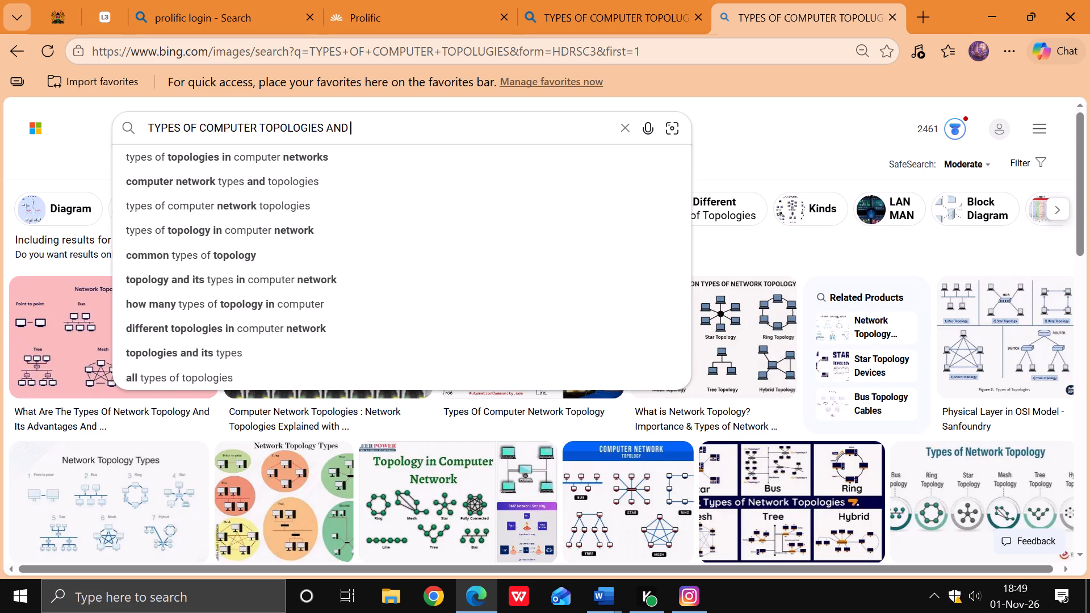
type("THEIR")
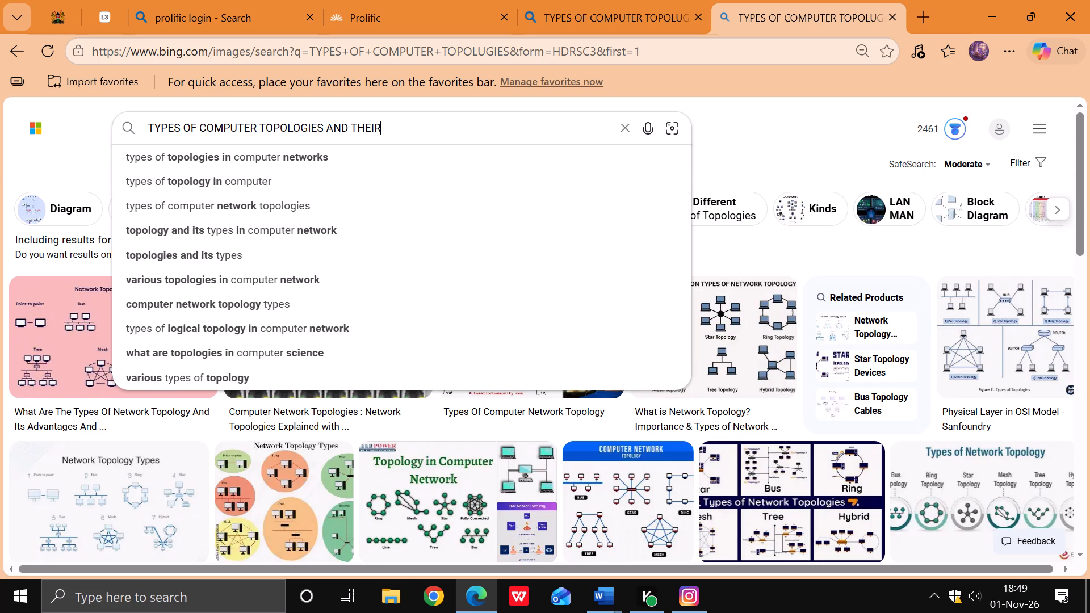
key("r")
key("BackSpace")
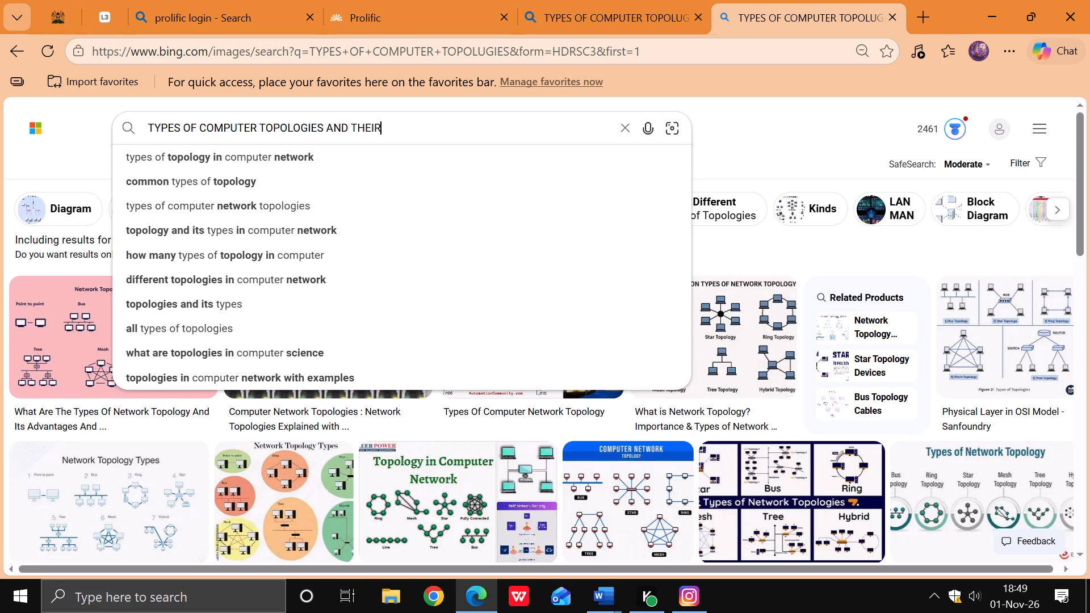
key("space")
type("DE")
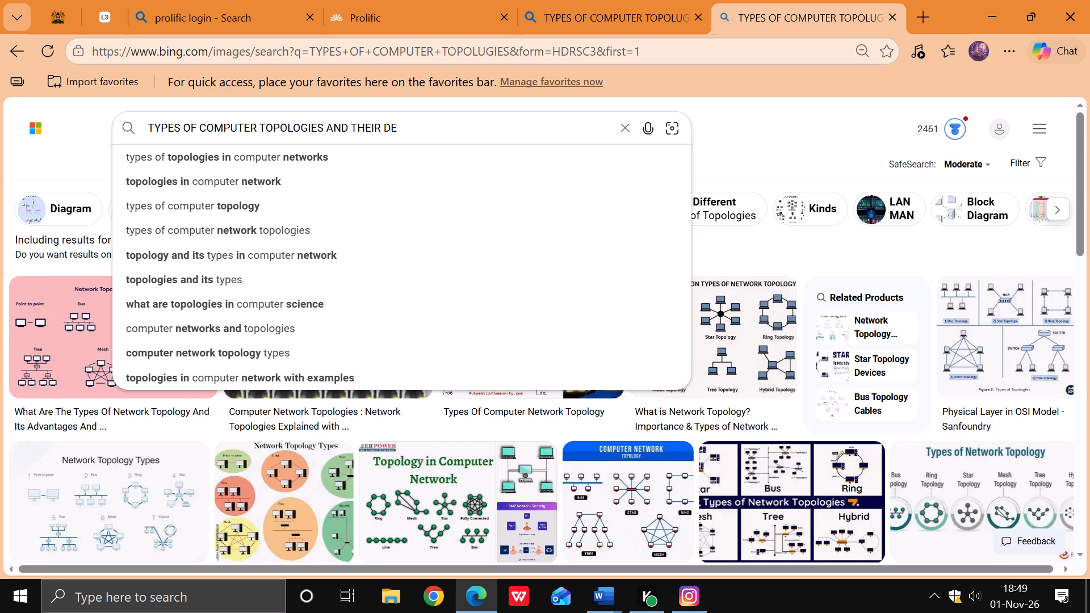
type("FFINI")
key("BackSpace")
key("BackSpace")
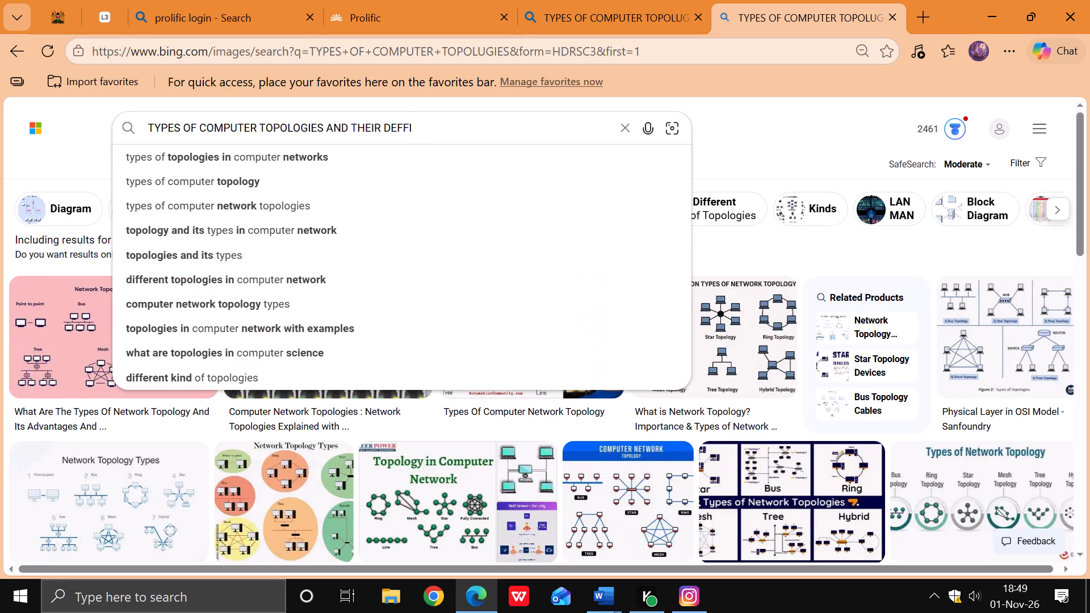
key("BackSpace")
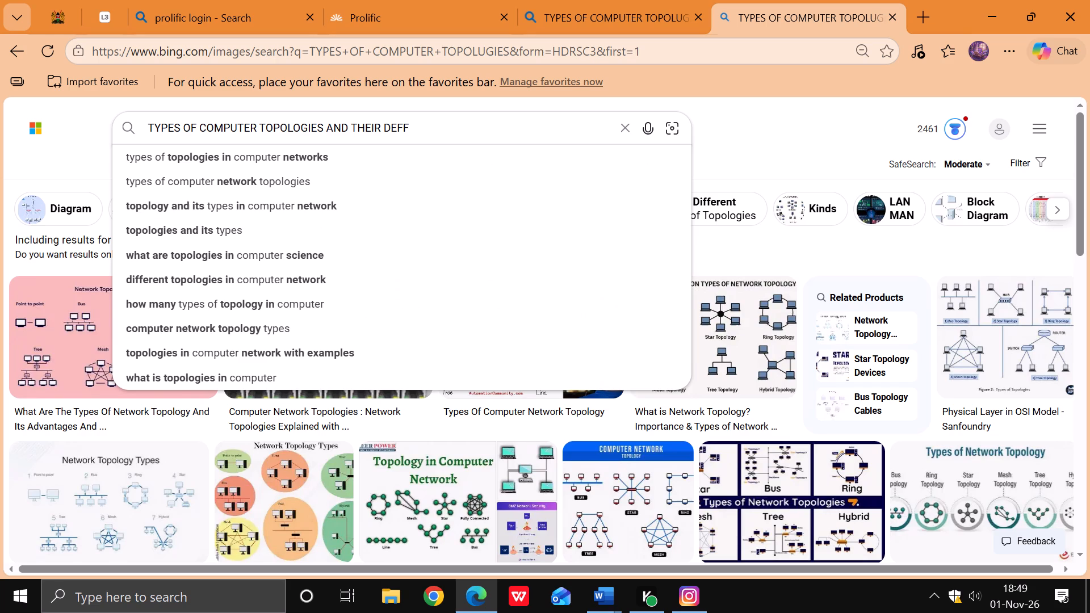
key("BackSpace")
type("INA")
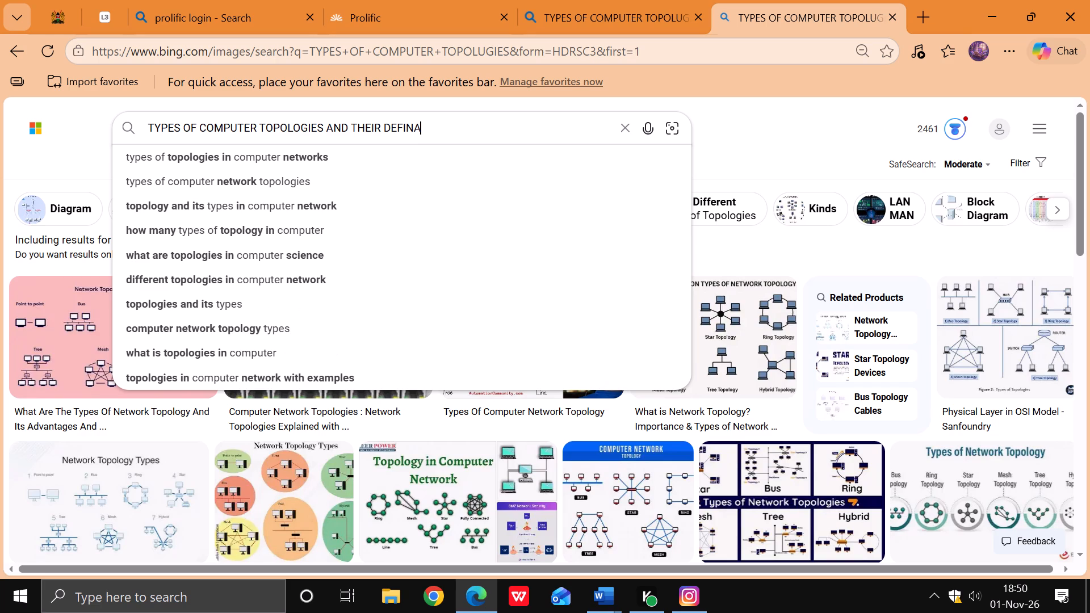
type("TIONS")
key("Return")
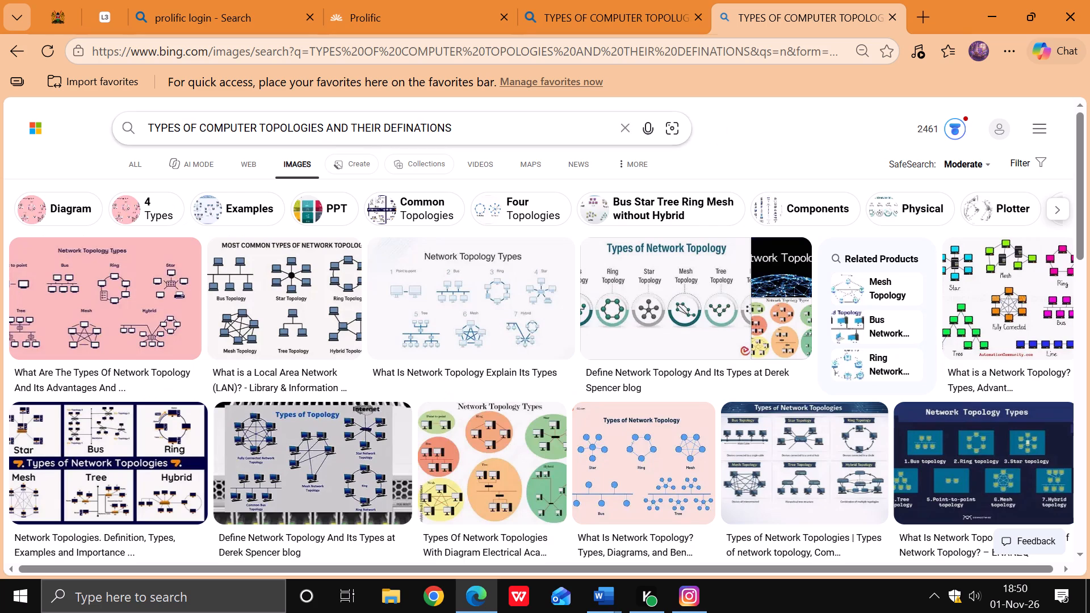
Show all results for the query, expand the AI overview, and read through its topology definitions.
left_click(240, 173)
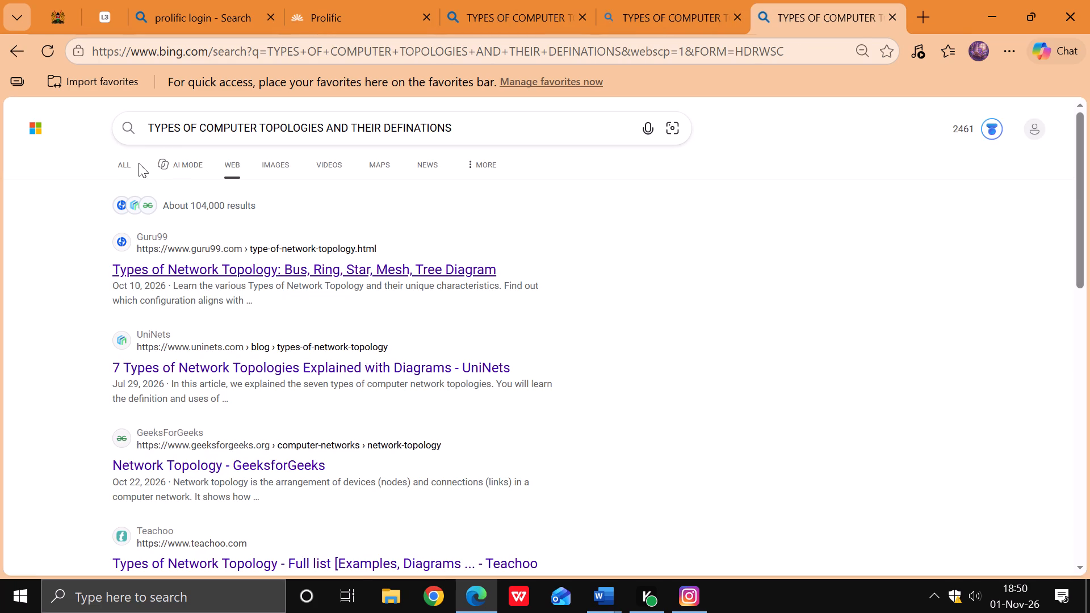
left_click(121, 173)
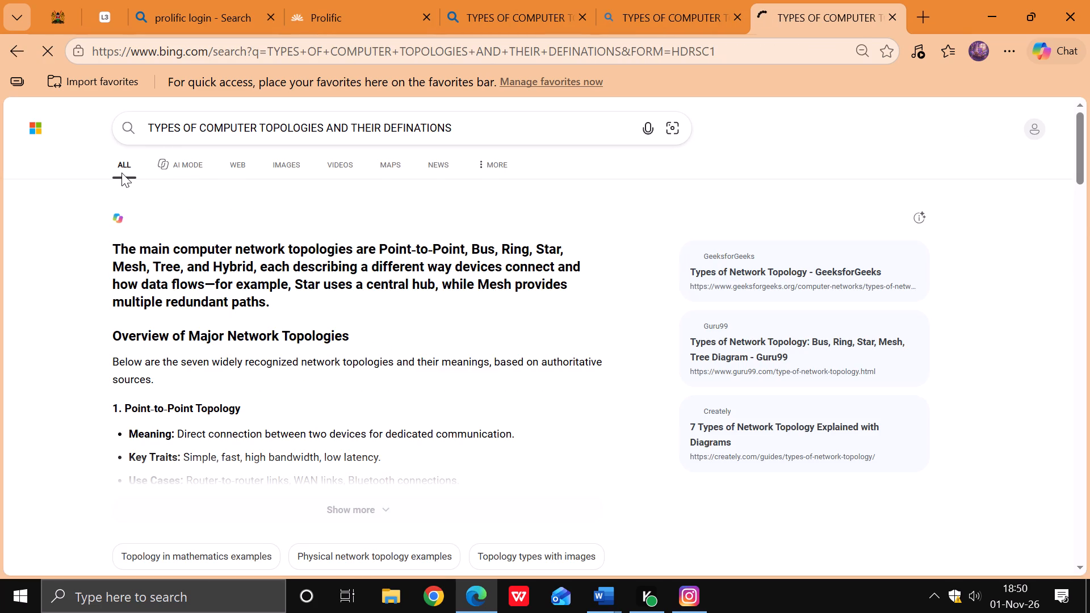
scroll(390, 389, "down", 3)
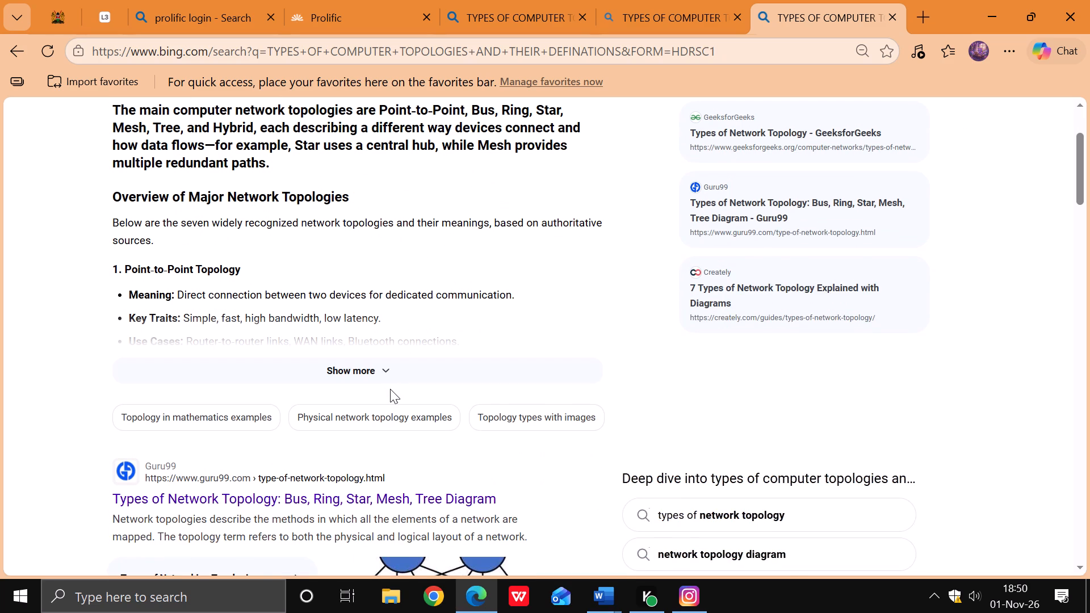
scroll(390, 389, "down", 1)
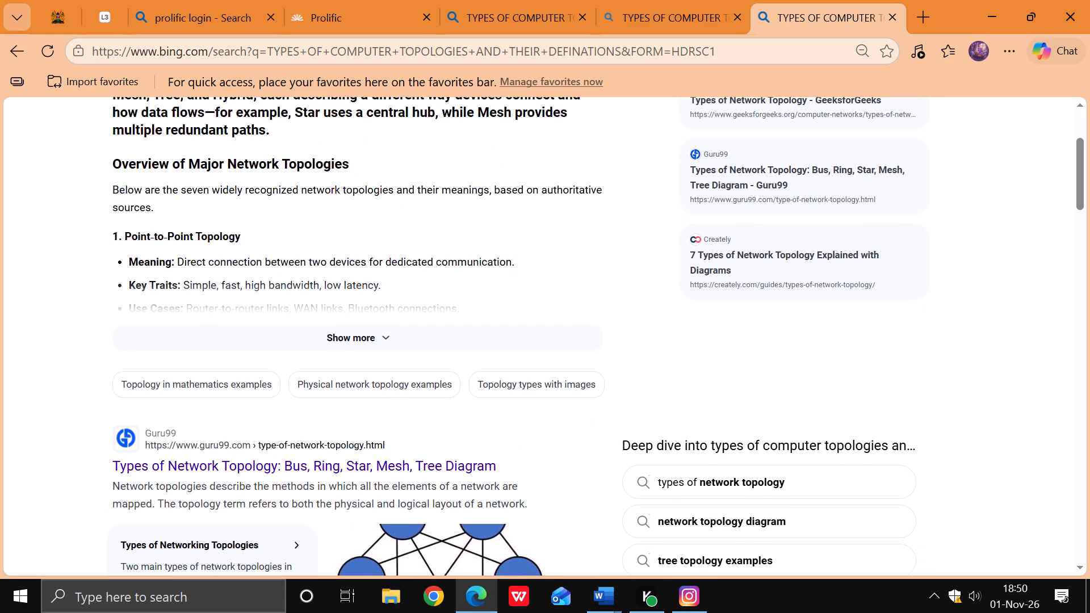
left_click(339, 335)
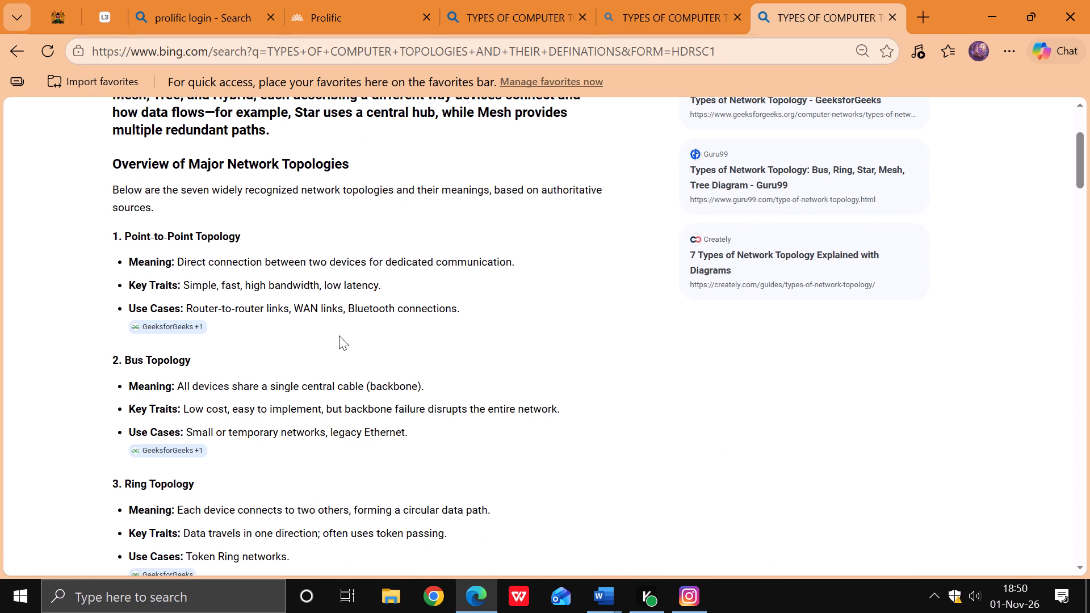
scroll(215, 362, "down", 1)
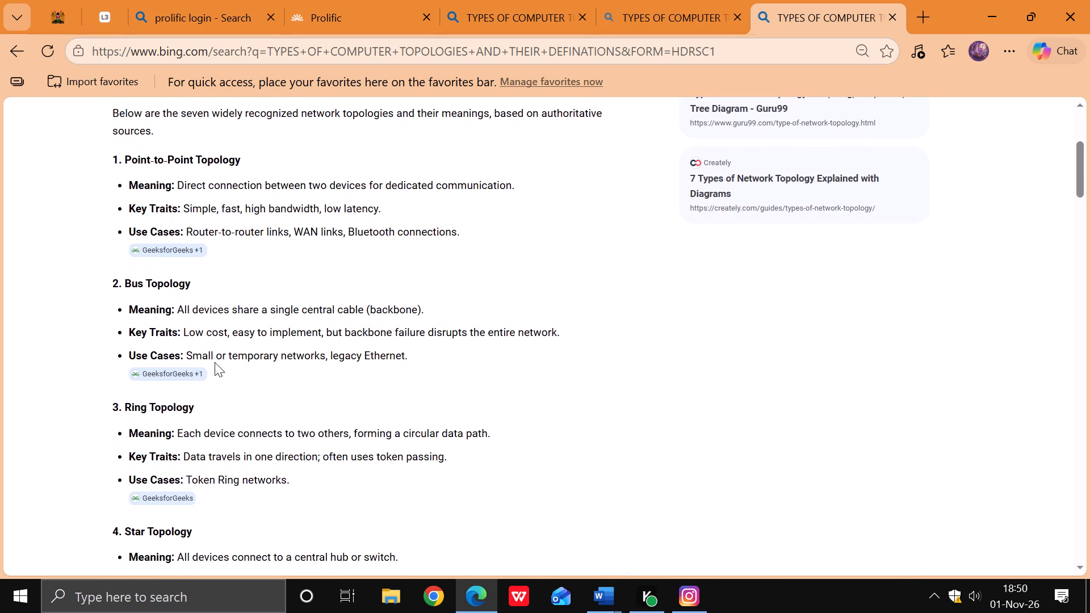
scroll(215, 362, "down", 1)
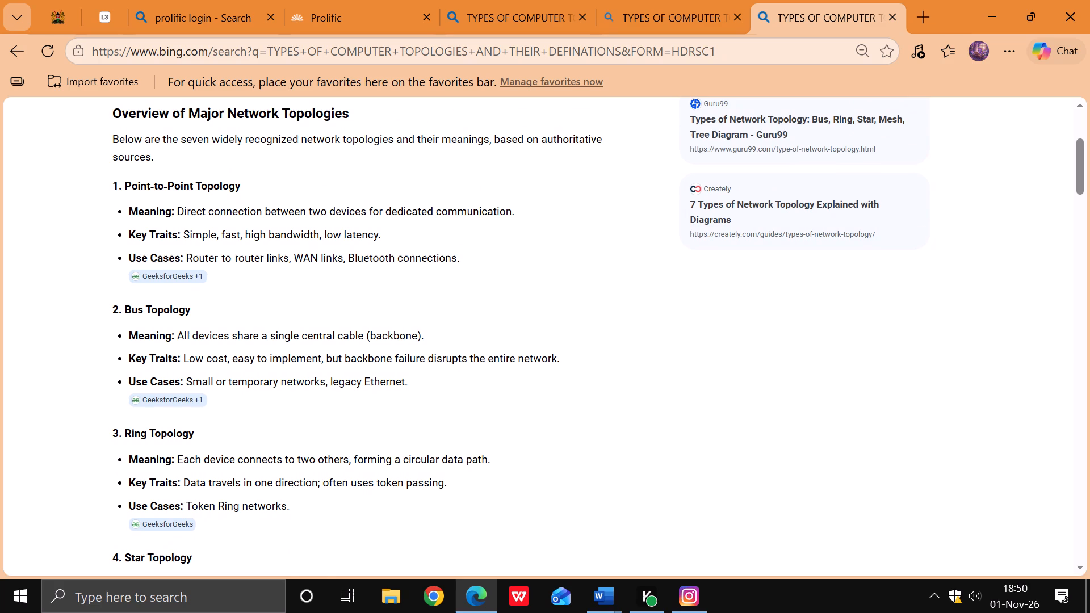
scroll(215, 362, "down", 1)
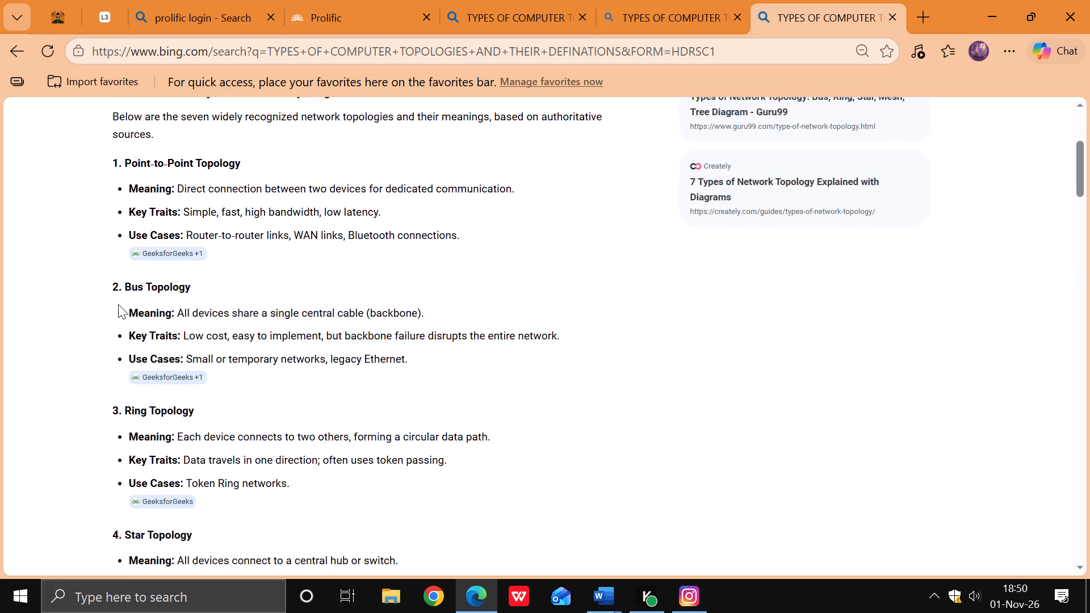
Copy the Bus Topology meaning, key traits and use cases bullets from the AI overview.
left_click_drag(119, 306, 328, 358)
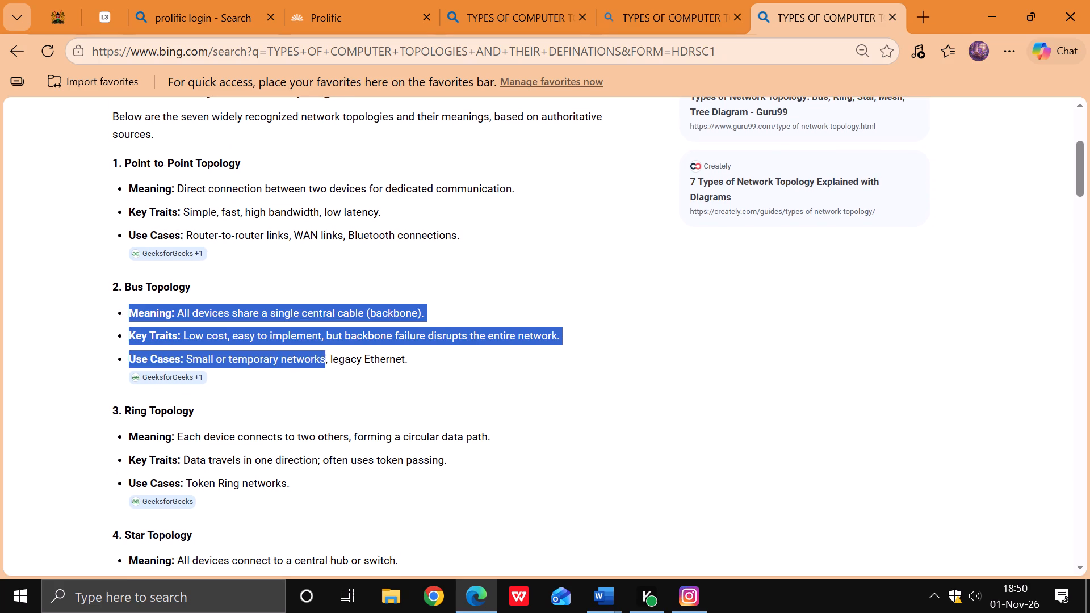
left_click_drag(328, 358, 408, 357)
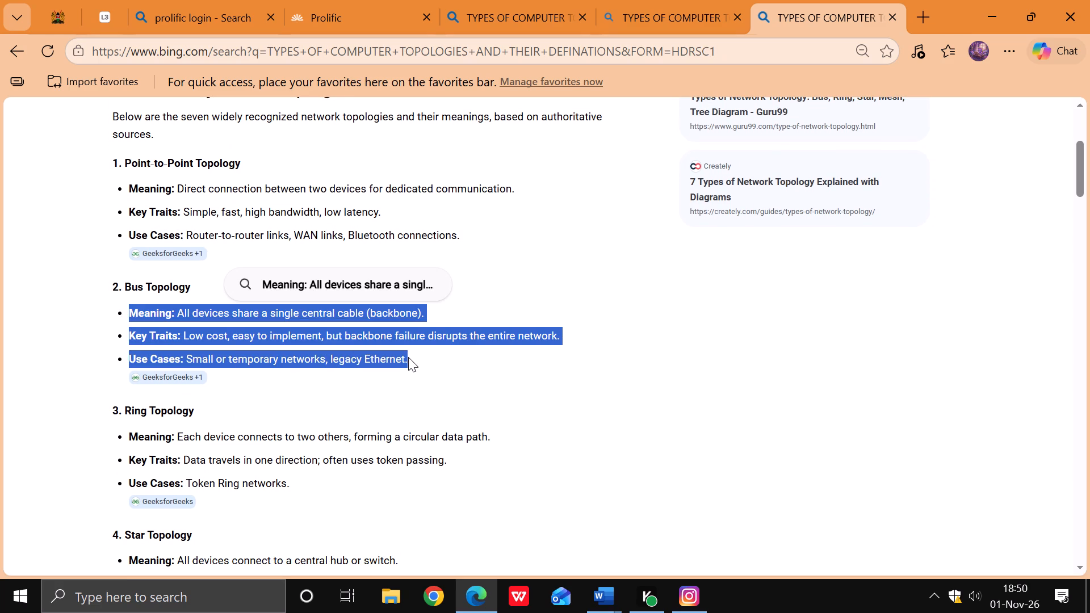
key("ctrl+c")
key("ctrl+c")
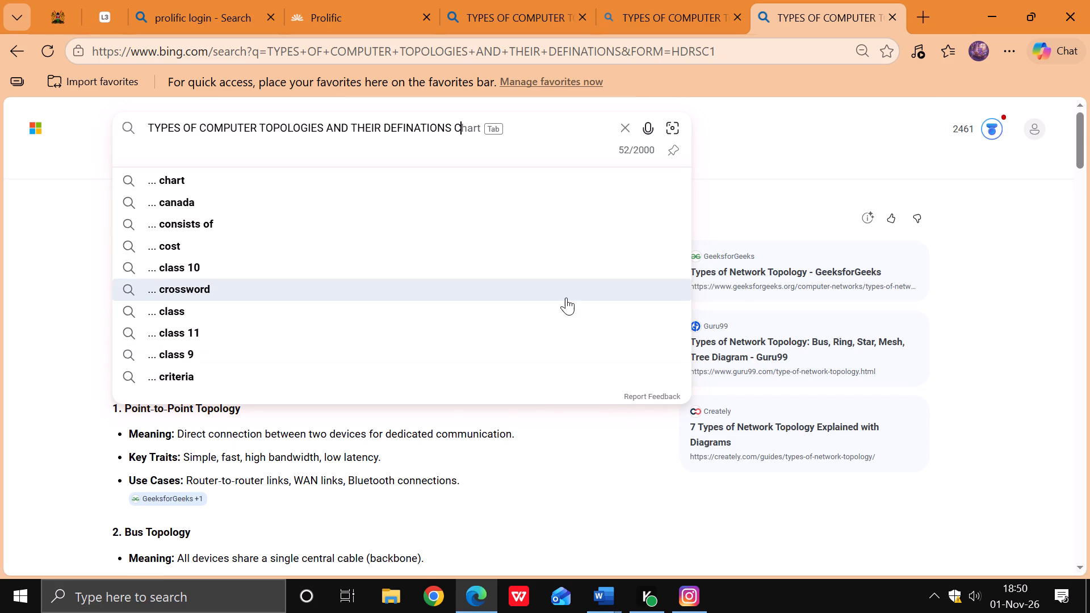
key("BackSpace")
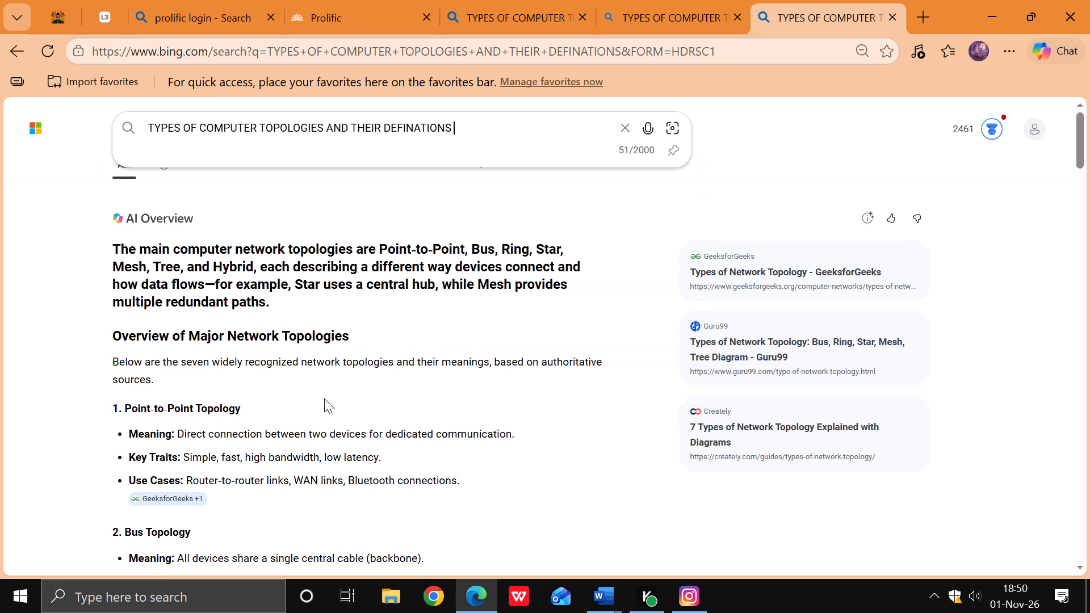
scroll(339, 447, "down", 1)
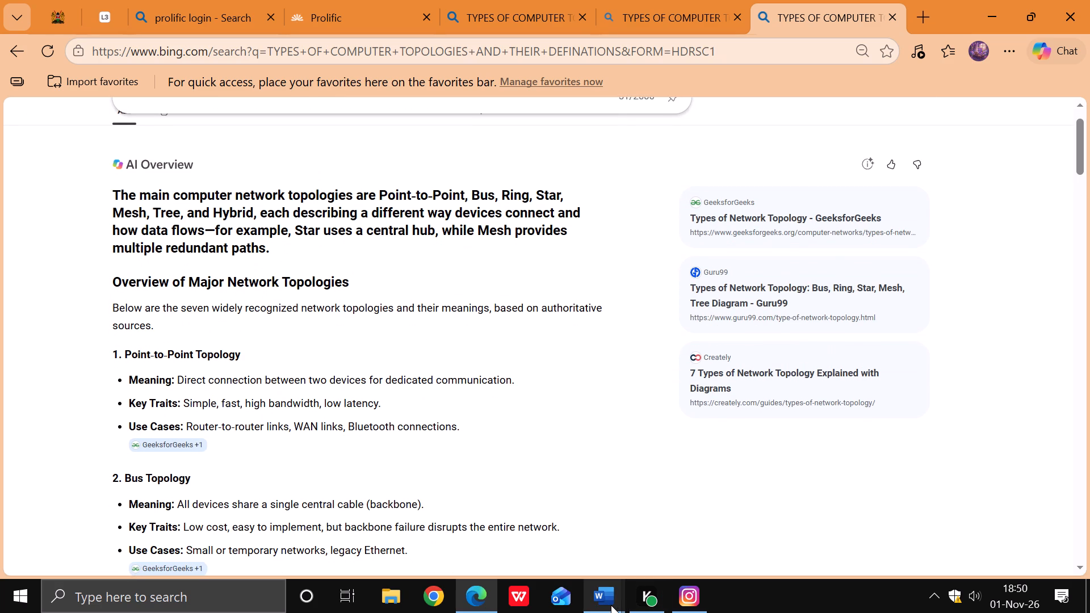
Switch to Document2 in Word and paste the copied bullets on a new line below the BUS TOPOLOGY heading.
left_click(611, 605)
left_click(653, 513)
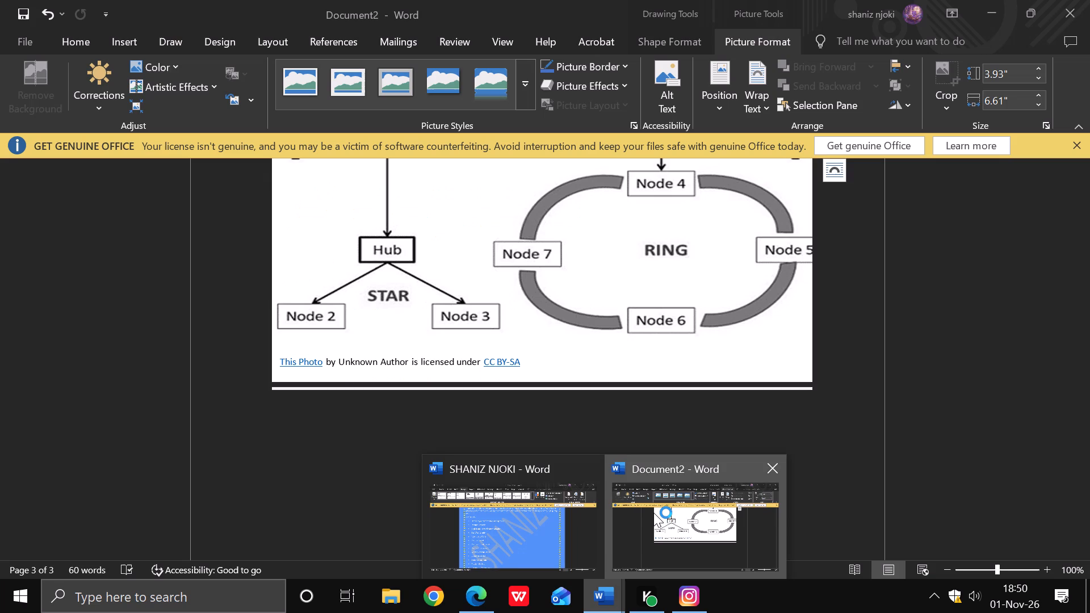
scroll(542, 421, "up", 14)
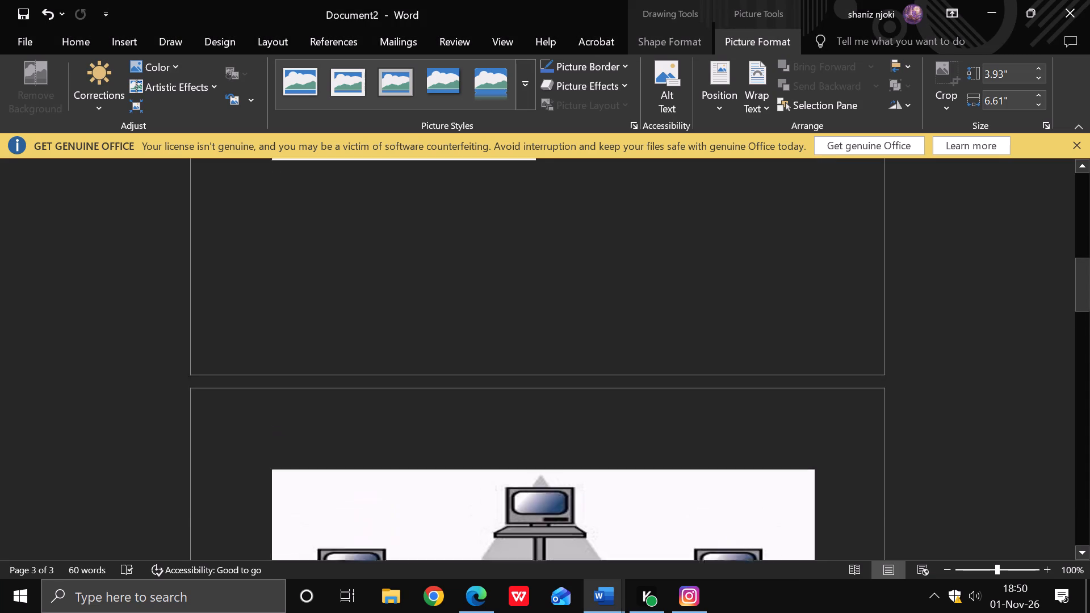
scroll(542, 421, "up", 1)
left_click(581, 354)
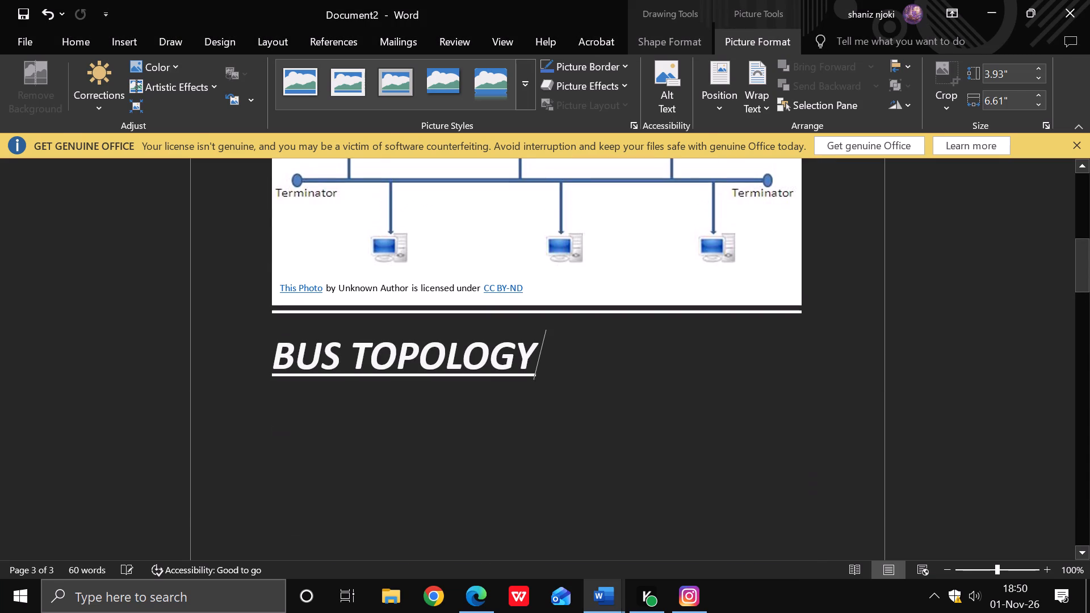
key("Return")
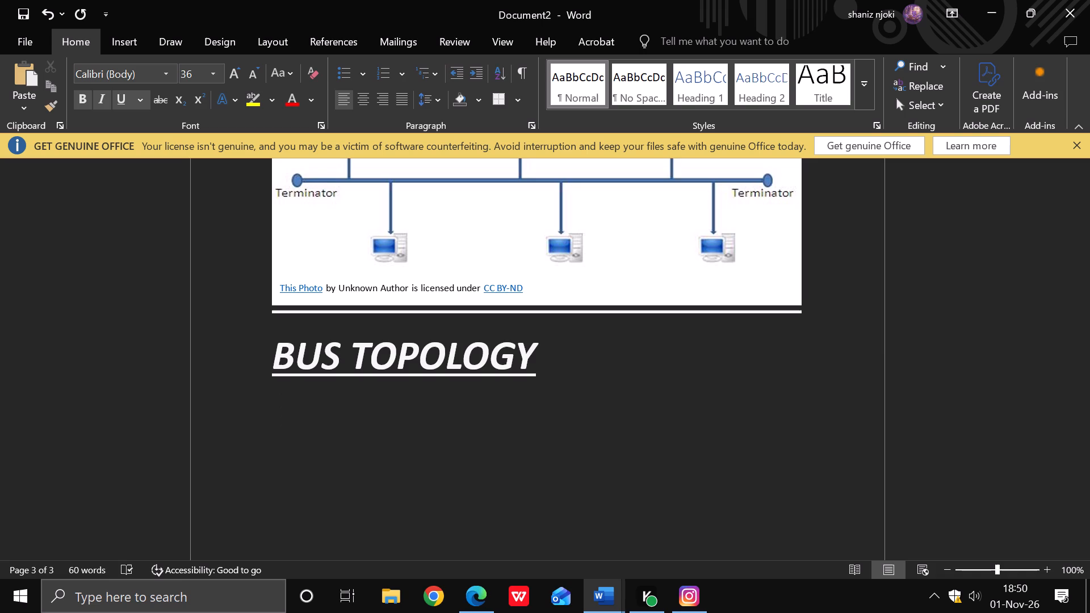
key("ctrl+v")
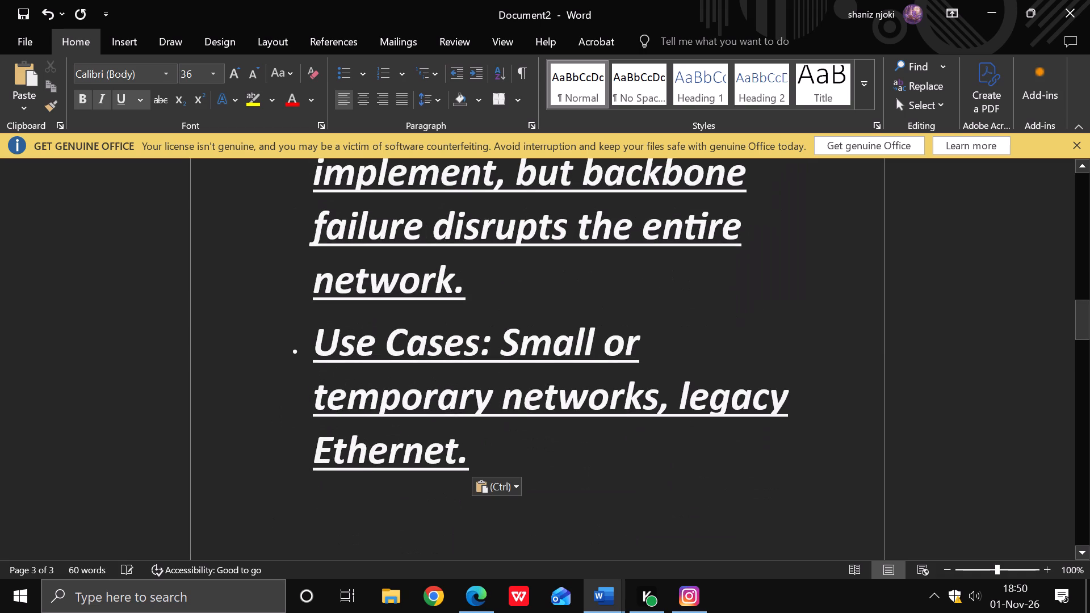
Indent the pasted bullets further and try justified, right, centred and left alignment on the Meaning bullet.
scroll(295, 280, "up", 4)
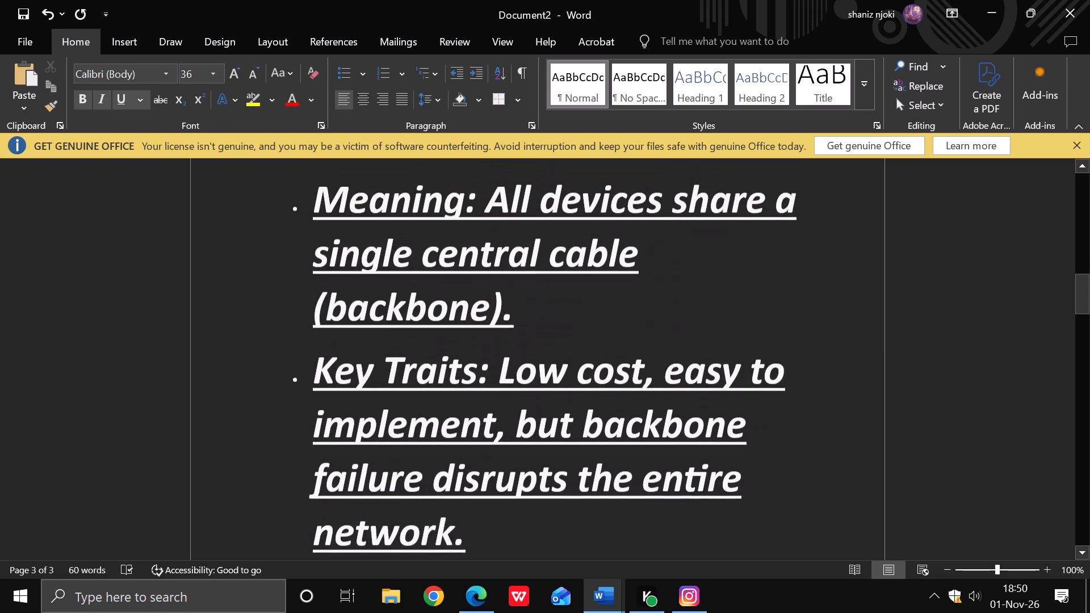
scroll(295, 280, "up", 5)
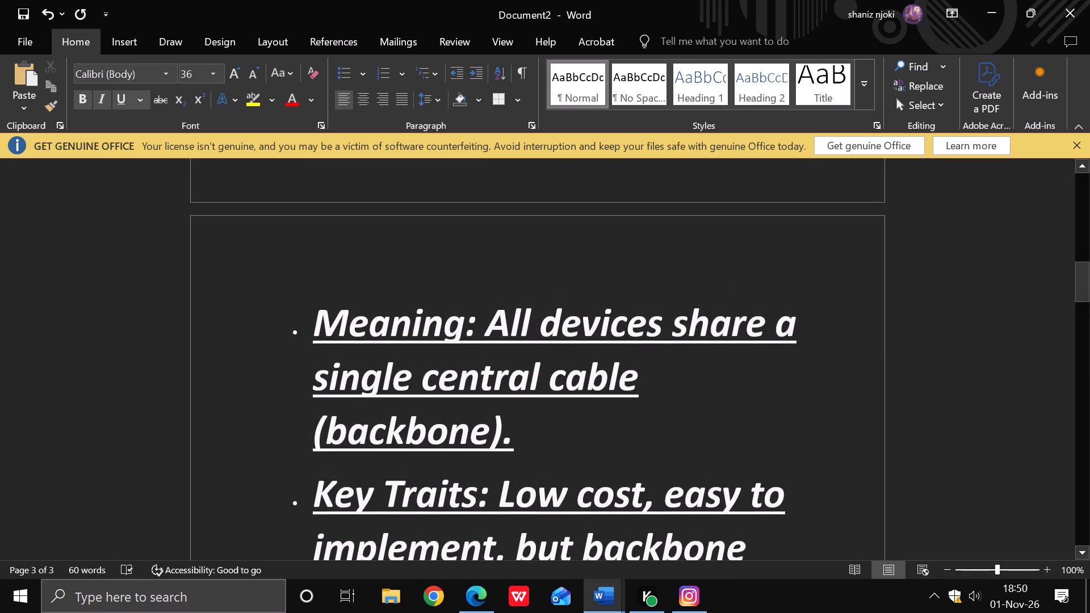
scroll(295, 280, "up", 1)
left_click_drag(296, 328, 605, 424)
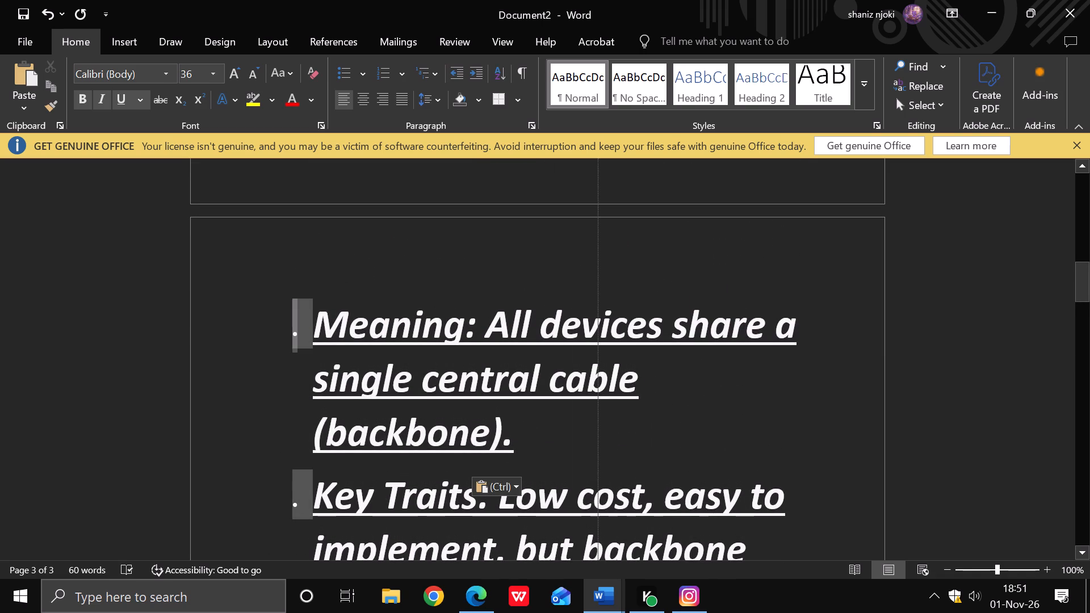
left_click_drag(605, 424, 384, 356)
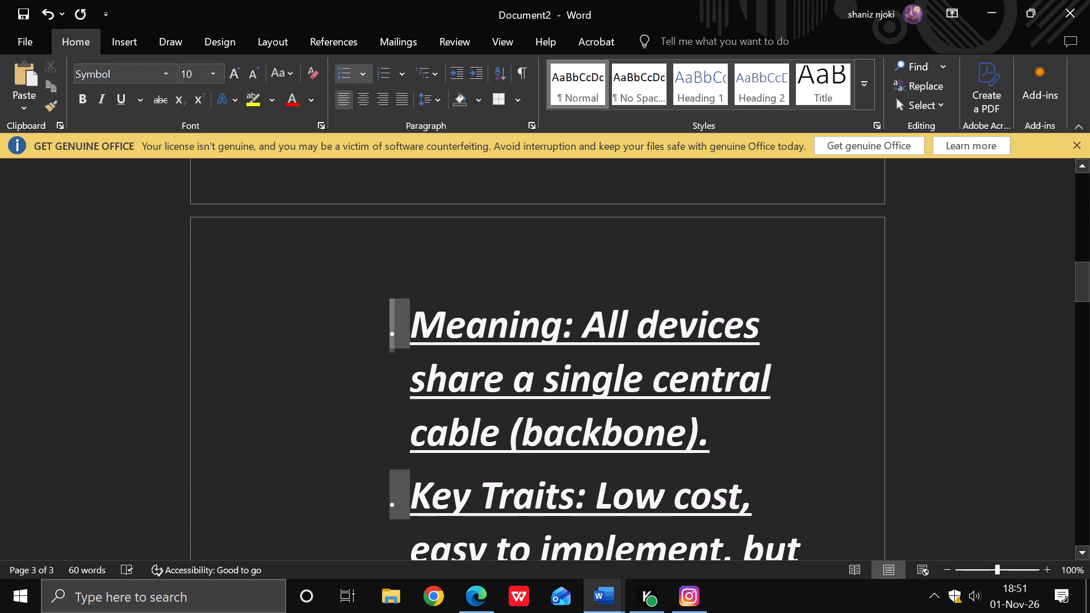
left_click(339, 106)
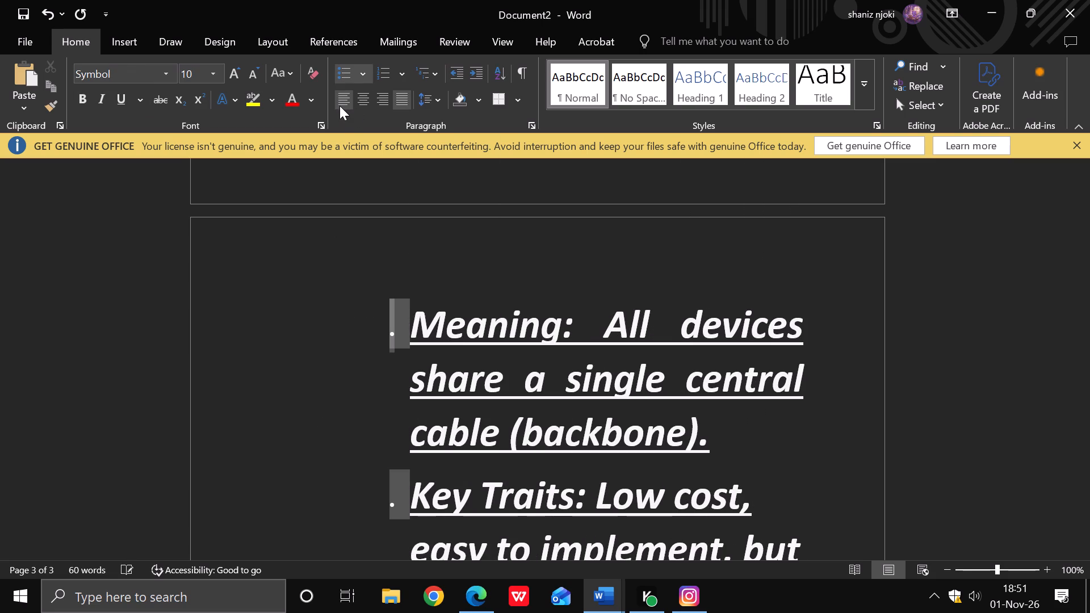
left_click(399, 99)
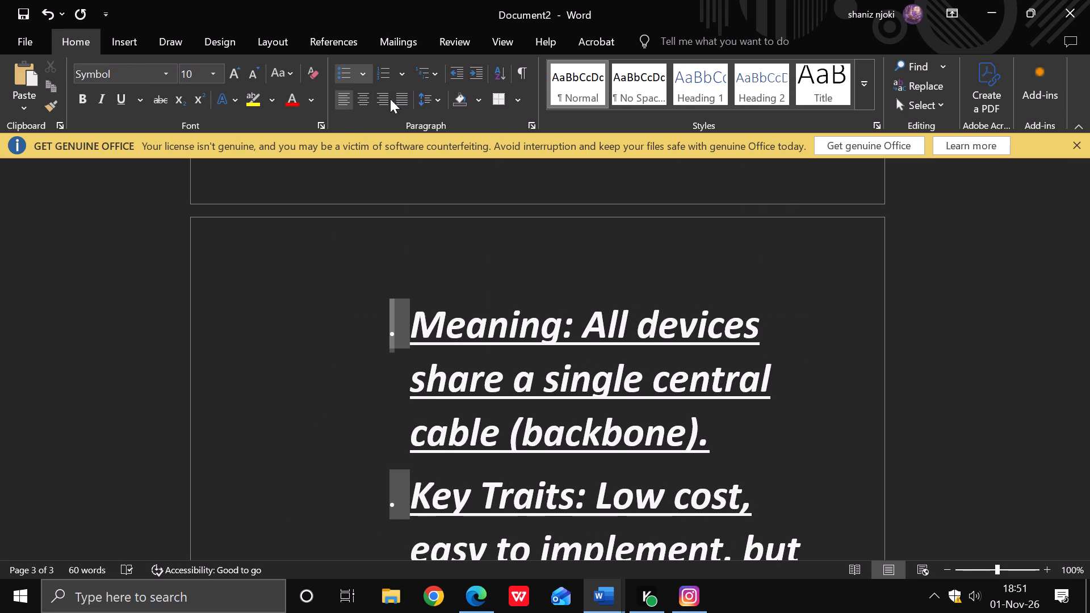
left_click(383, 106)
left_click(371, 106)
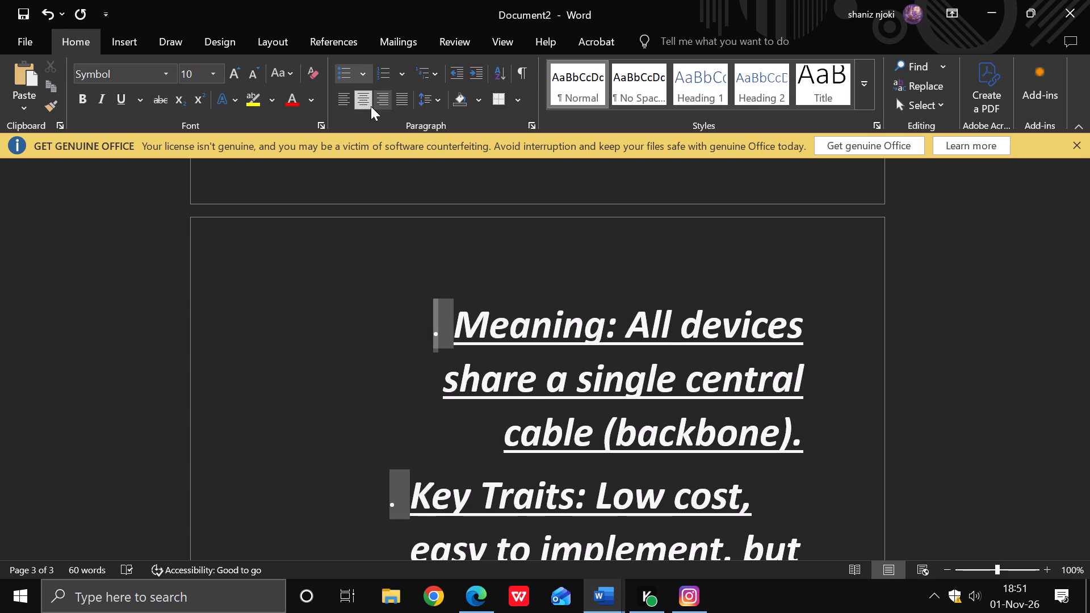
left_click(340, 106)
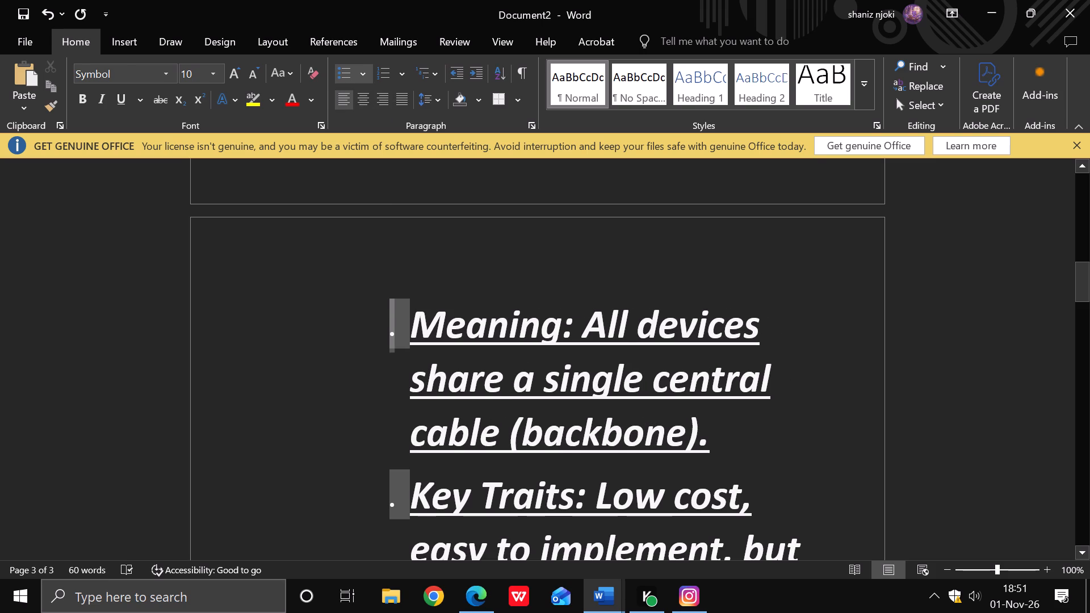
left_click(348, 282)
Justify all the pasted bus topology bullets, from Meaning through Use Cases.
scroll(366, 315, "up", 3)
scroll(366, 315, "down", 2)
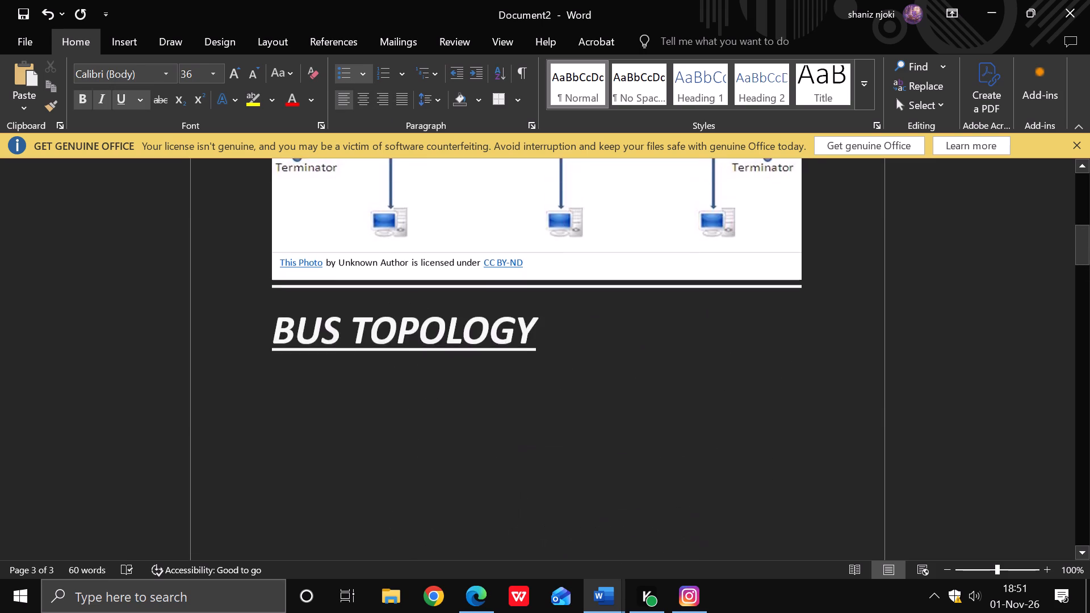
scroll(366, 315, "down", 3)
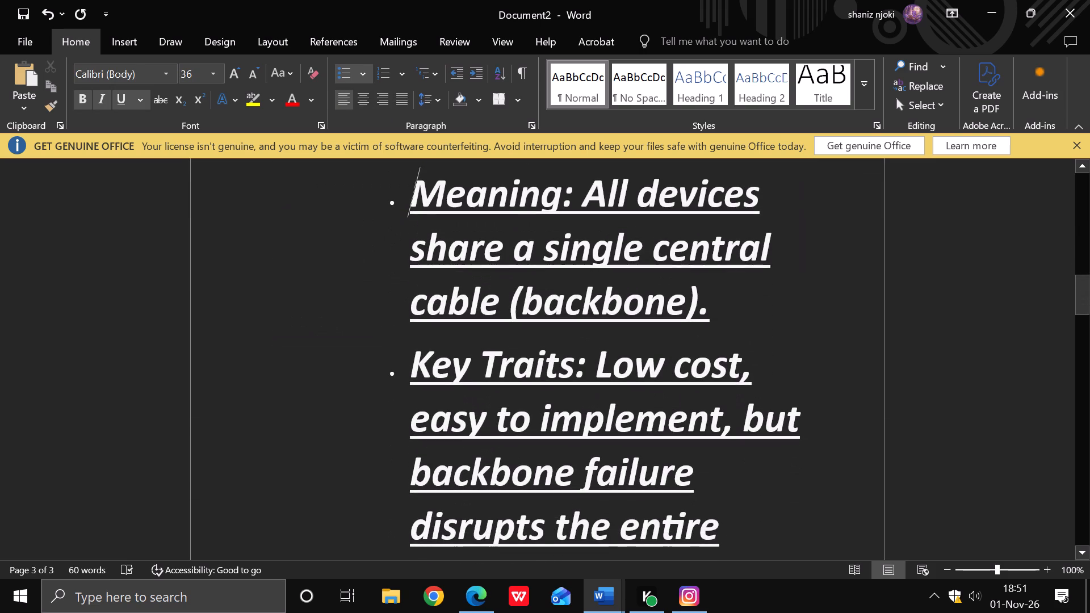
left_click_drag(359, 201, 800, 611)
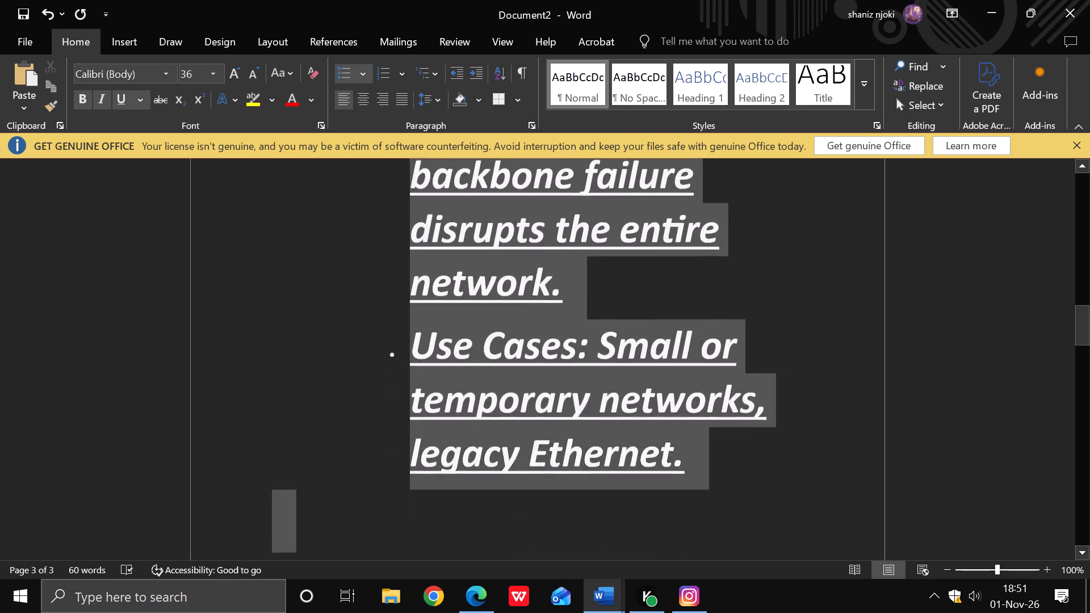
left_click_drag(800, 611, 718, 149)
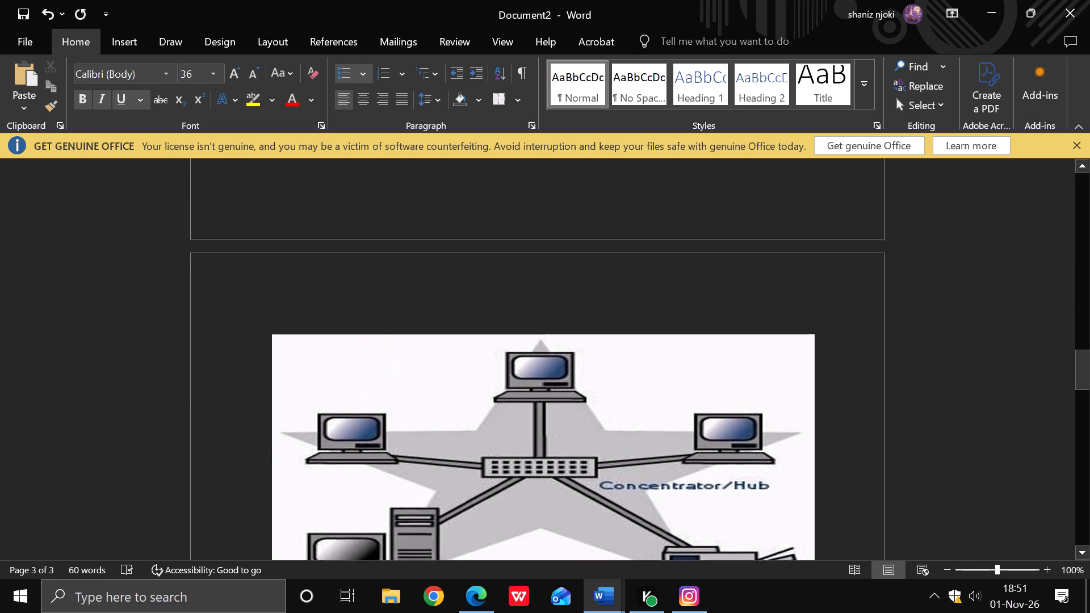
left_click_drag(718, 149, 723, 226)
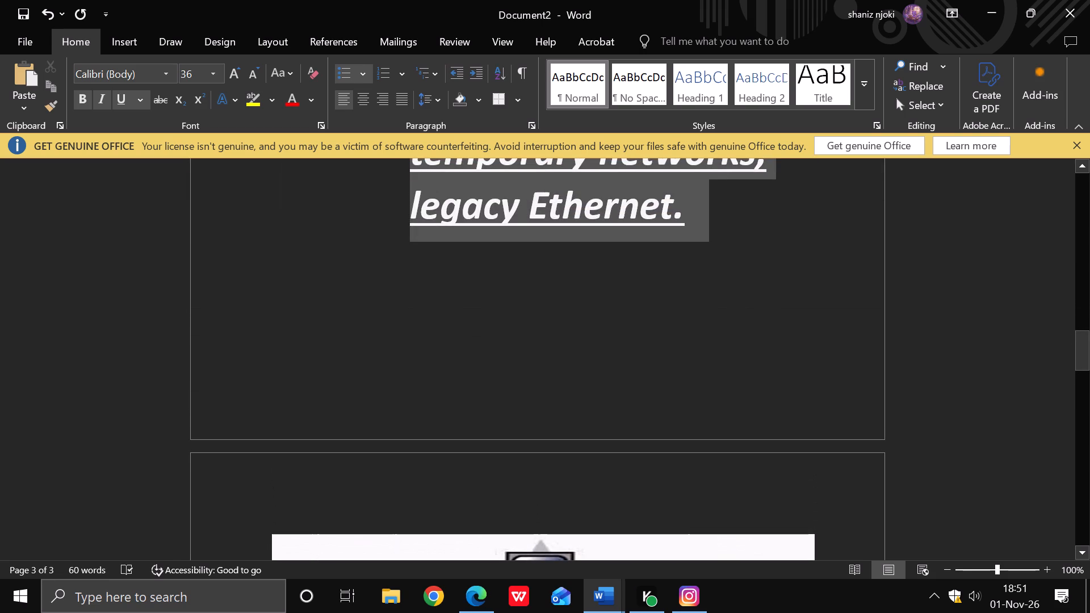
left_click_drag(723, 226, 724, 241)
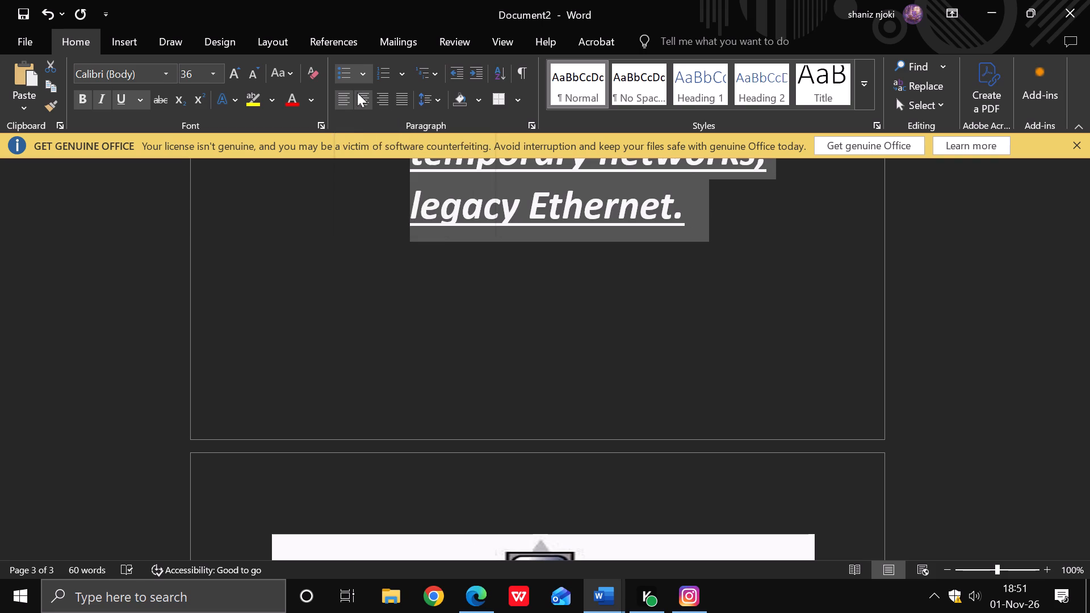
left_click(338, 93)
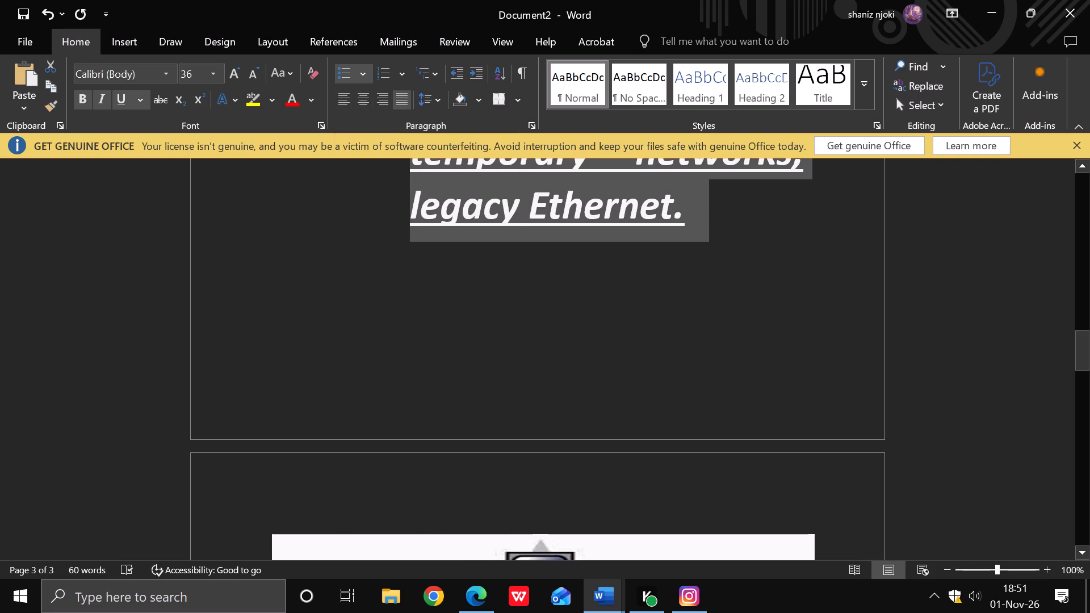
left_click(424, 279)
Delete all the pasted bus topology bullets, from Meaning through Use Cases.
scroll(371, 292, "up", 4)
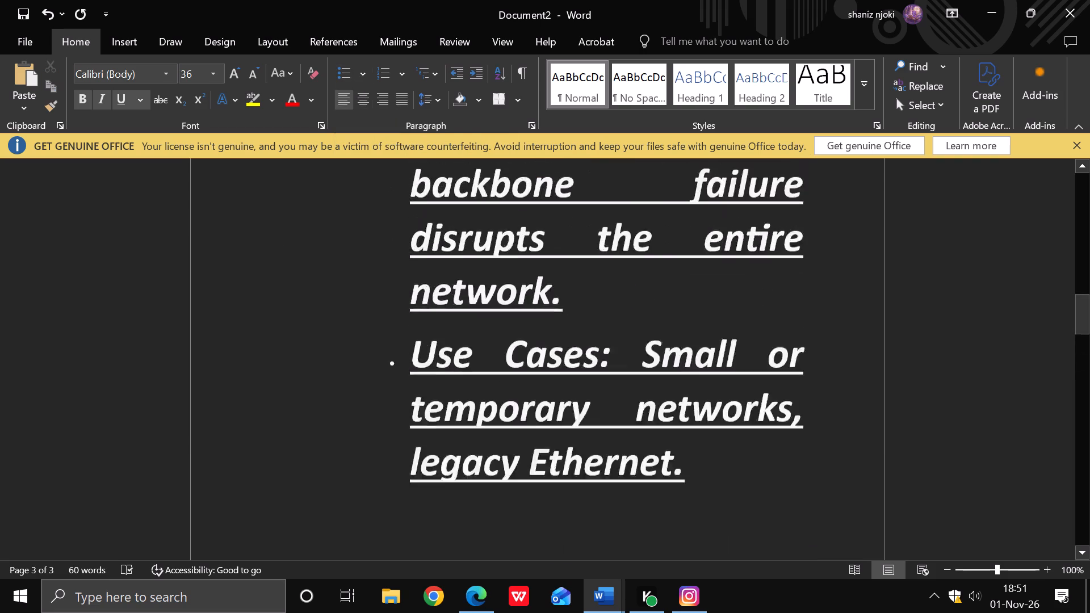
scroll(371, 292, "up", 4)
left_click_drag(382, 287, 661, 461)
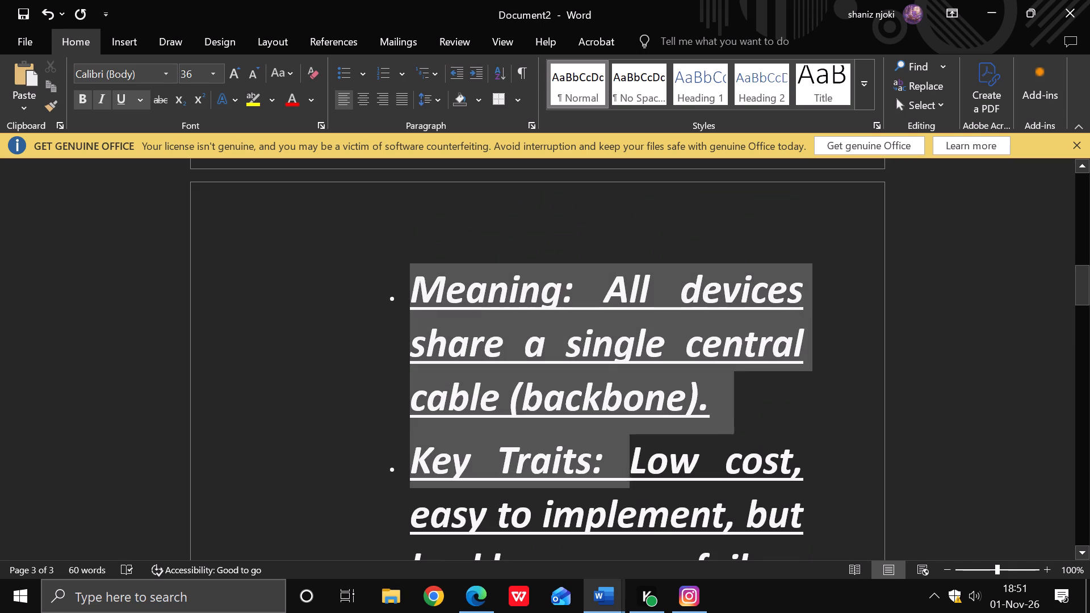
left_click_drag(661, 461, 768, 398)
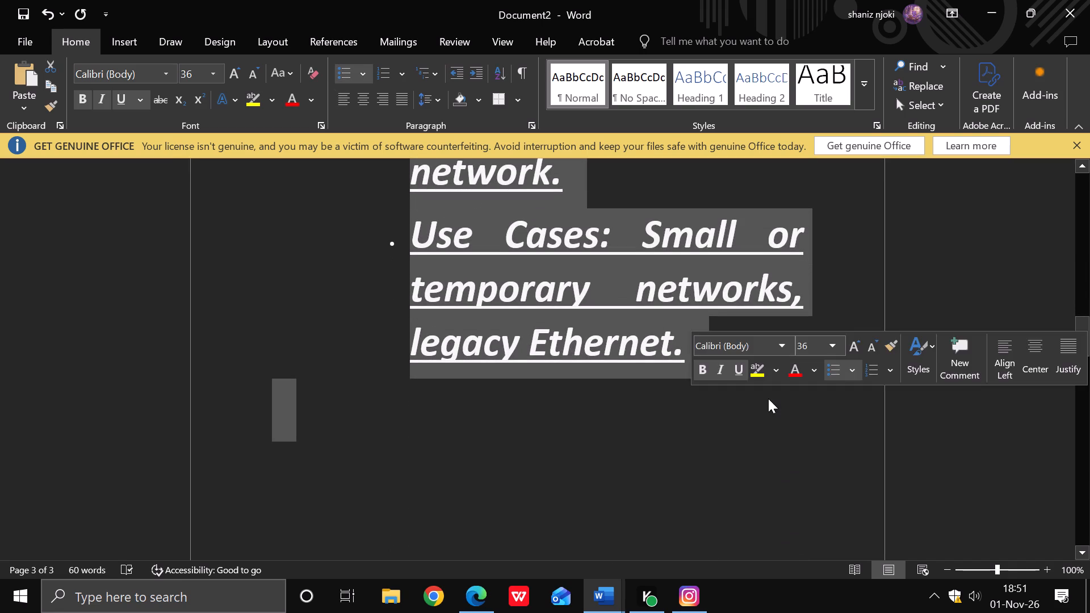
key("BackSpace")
Paste the copied bus topology bullets again on a new line below the BUS TOPOLOGY heading.
scroll(559, 435, "down", 5)
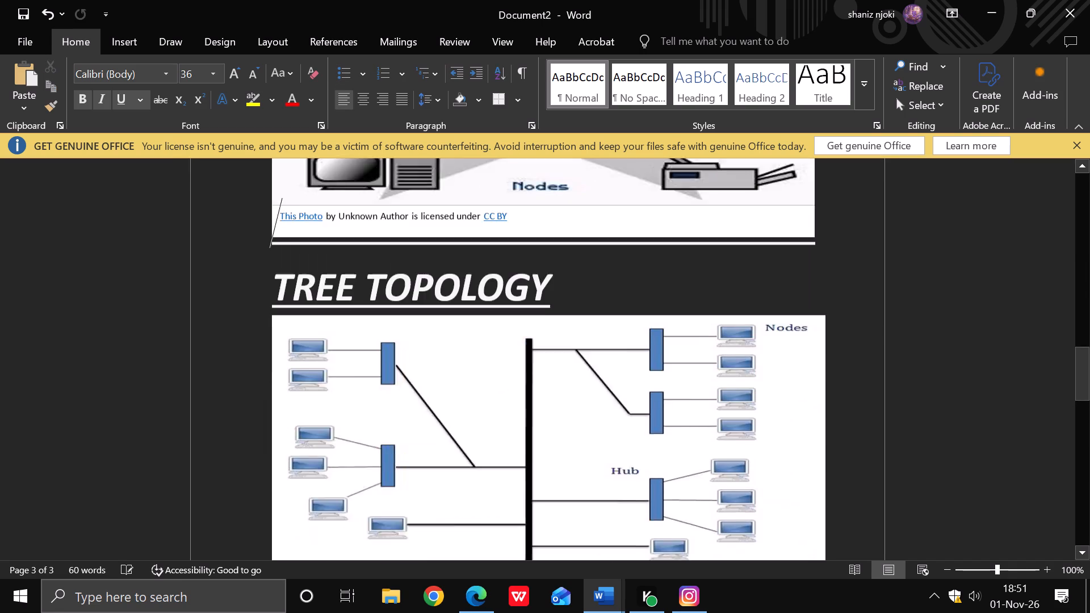
scroll(559, 435, "down", 6)
scroll(559, 435, "up", 5)
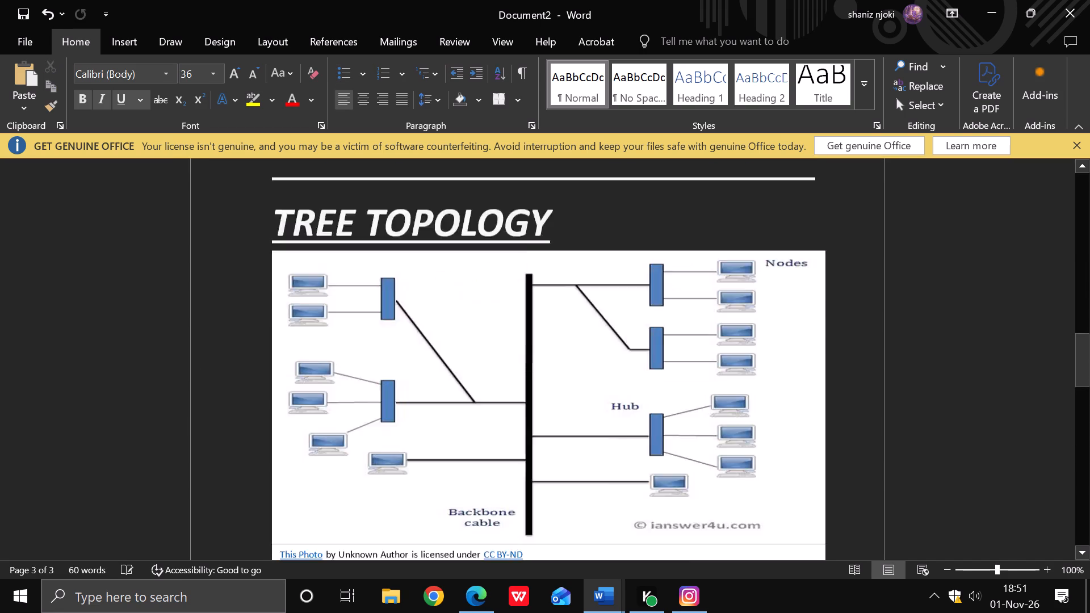
scroll(559, 435, "up", 13)
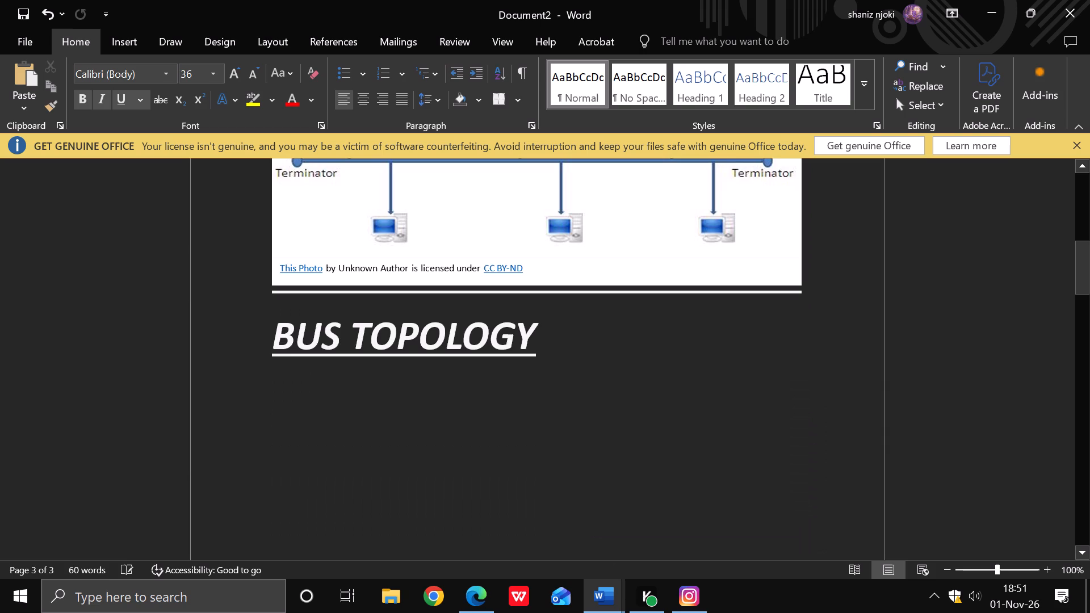
scroll(559, 435, "up", 2)
left_click(561, 339)
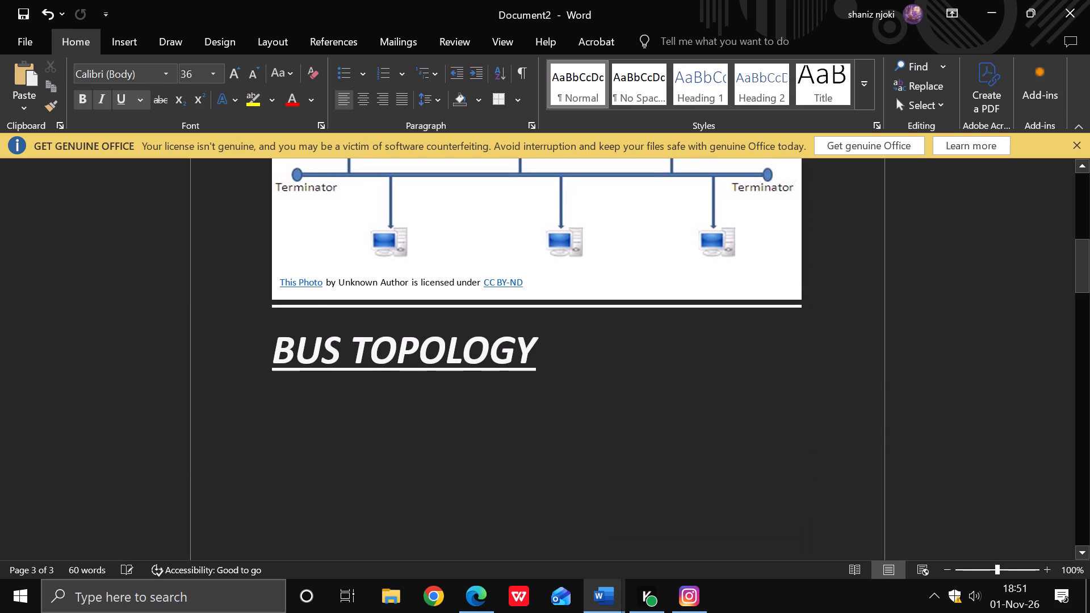
key("Return")
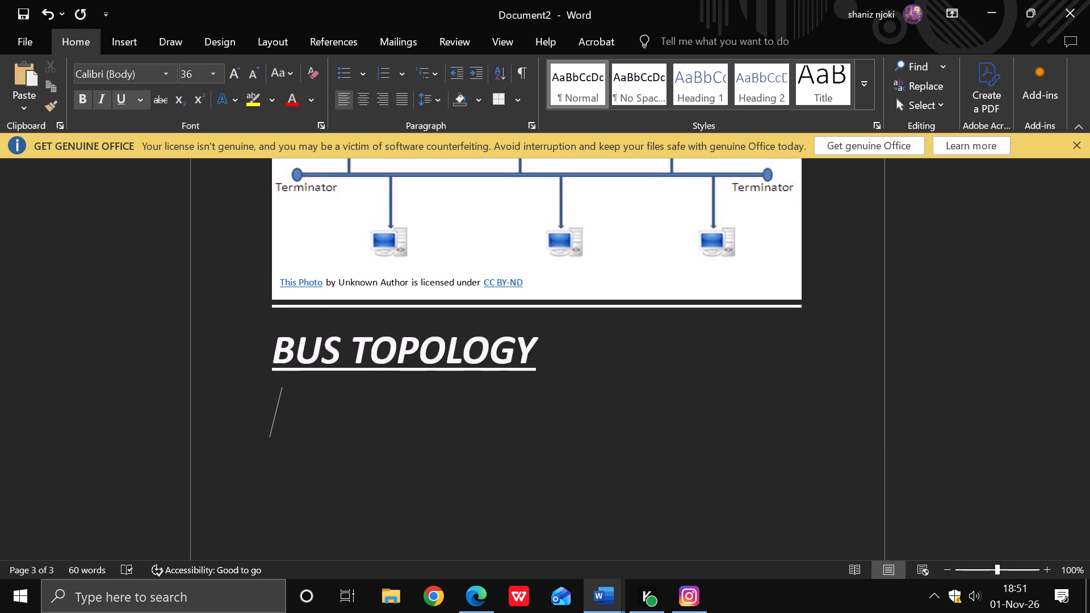
key("ctrl+v")
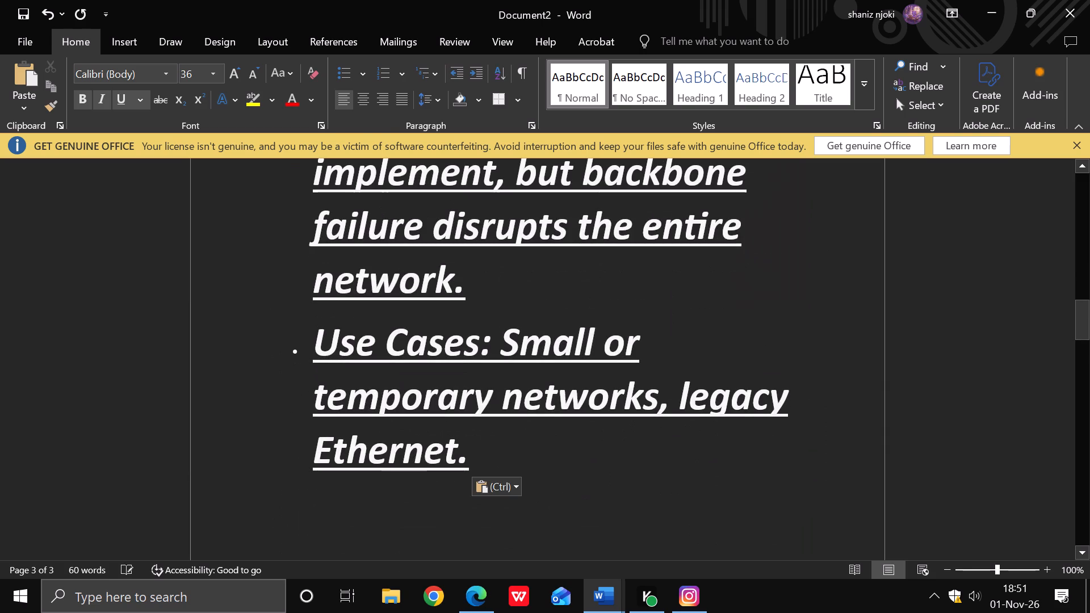
scroll(251, 296, "up", 4)
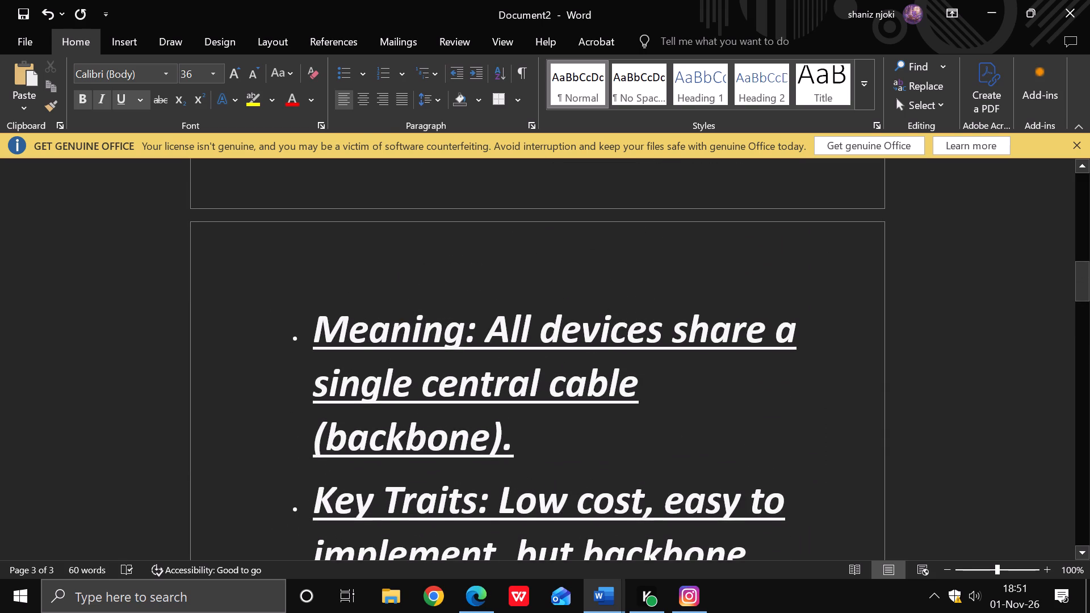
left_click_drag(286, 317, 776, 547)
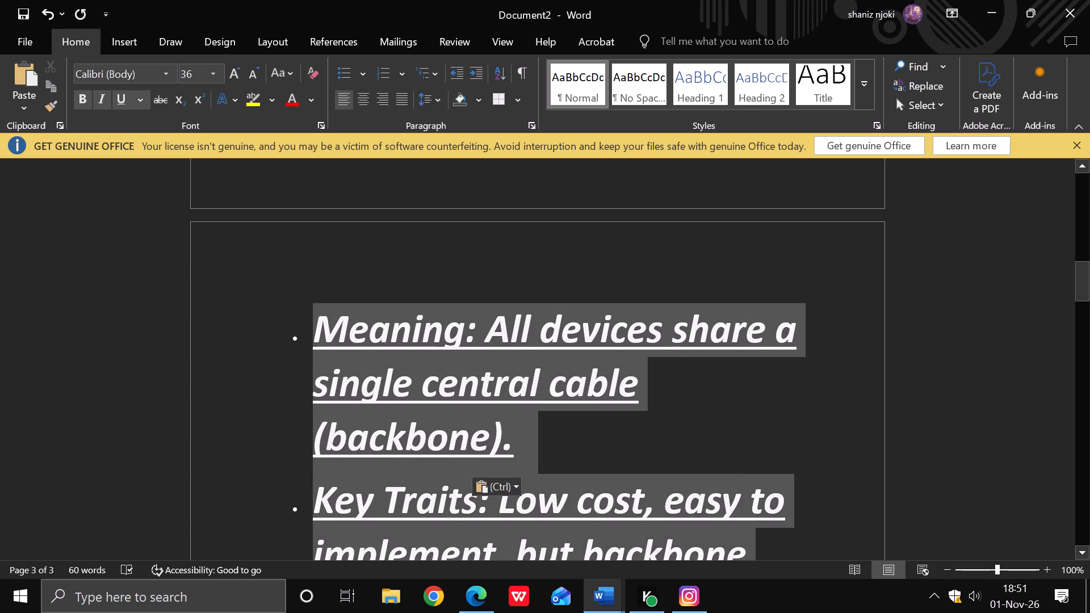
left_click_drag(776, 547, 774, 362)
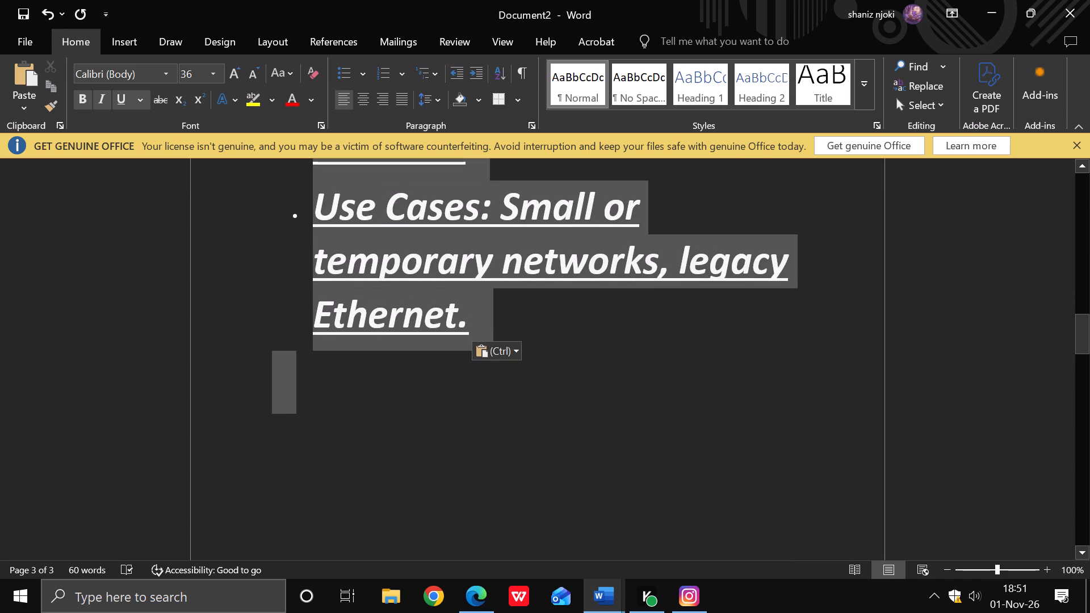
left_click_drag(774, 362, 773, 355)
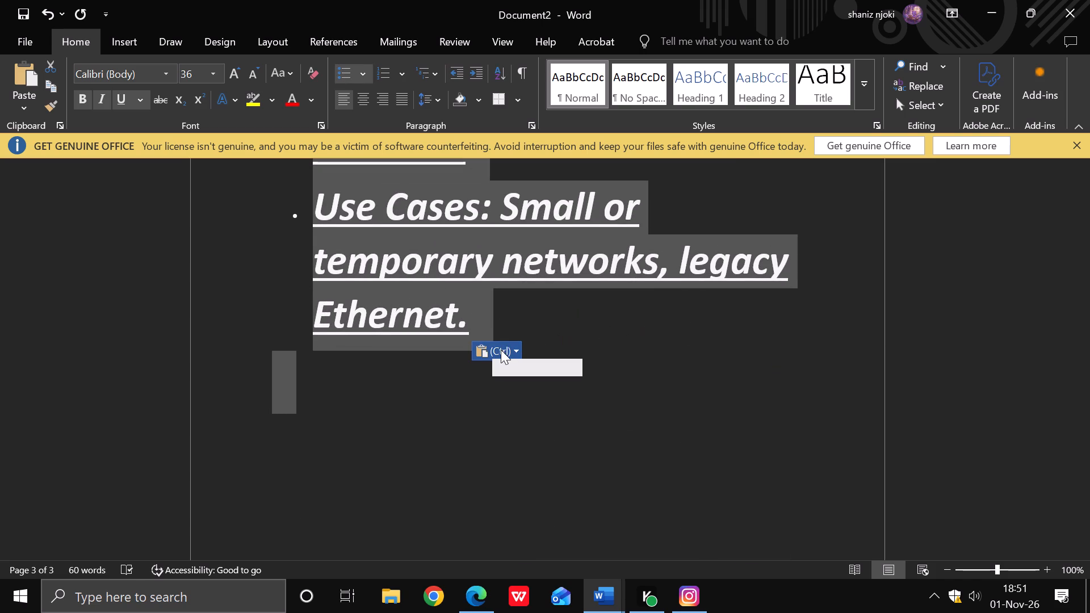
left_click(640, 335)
Remove the underline, italic and bold formatting from all the pasted bus topology bullets, from Meaning through Use Cases.
scroll(405, 246, "up", 7)
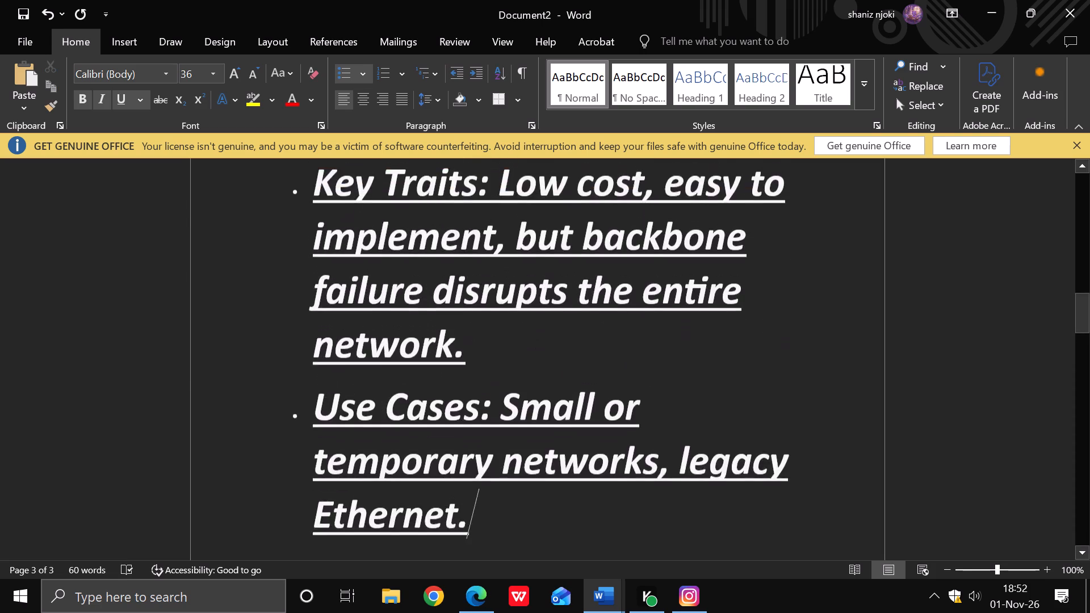
scroll(405, 246, "up", 6)
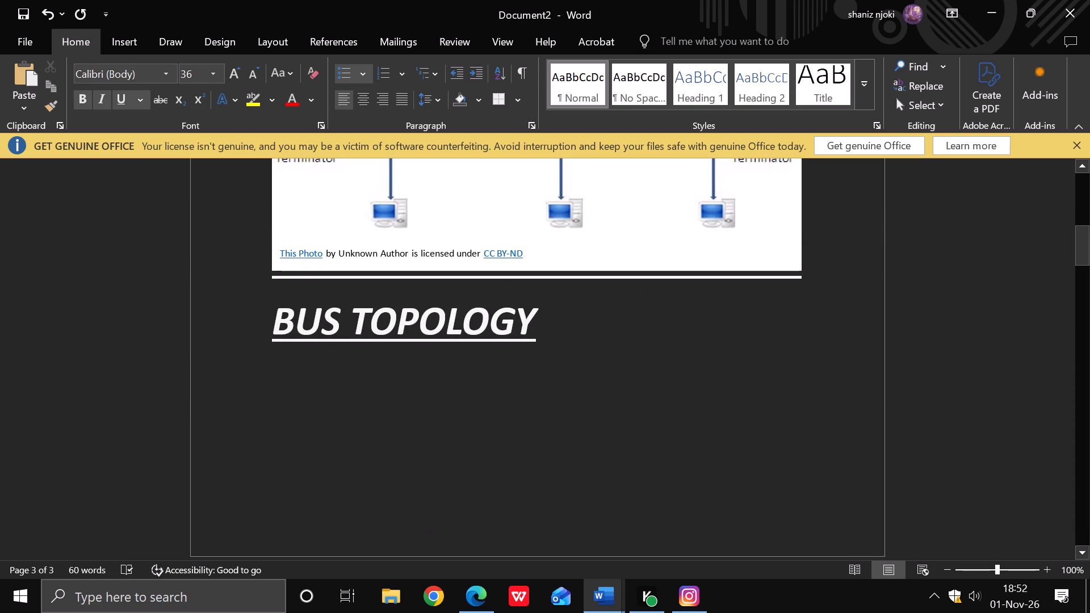
scroll(401, 256, "down", 4)
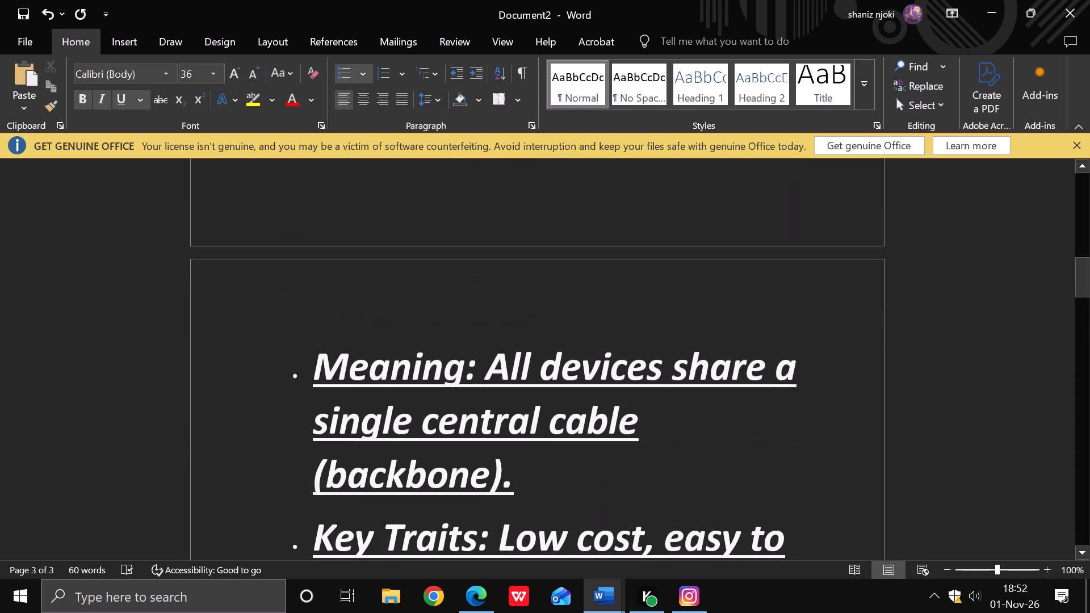
left_click_drag(283, 378, 832, 534)
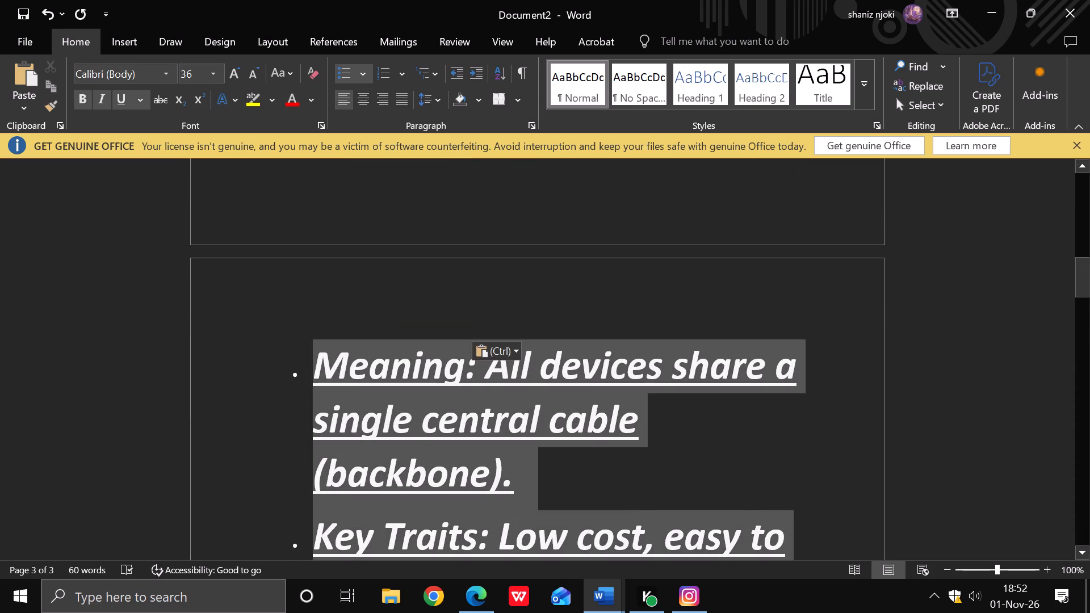
left_click_drag(832, 534, 819, 562)
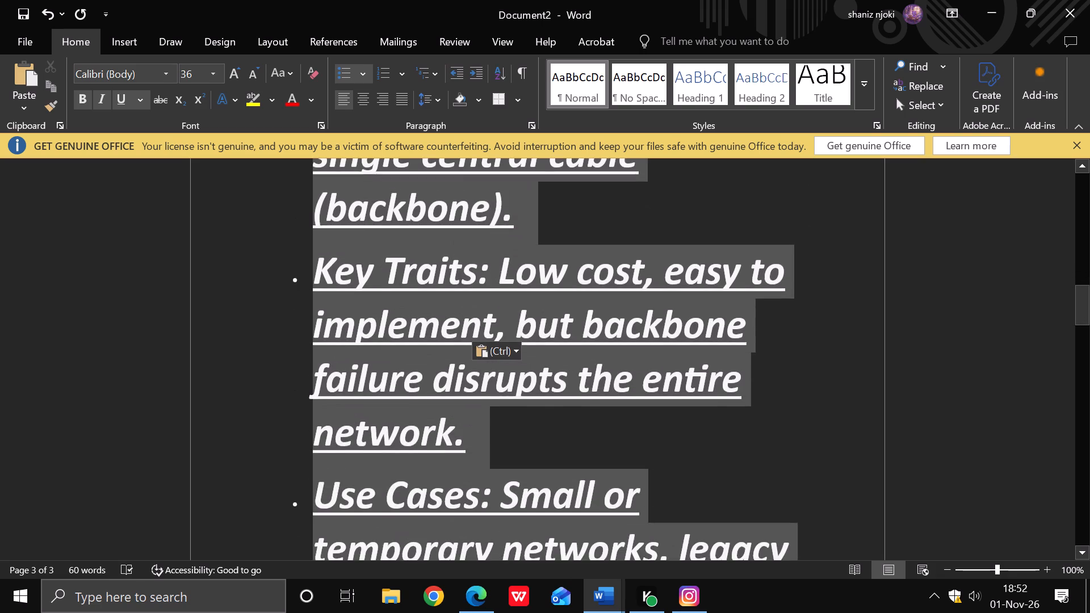
left_click_drag(819, 562, 794, 394)
left_click(737, 369)
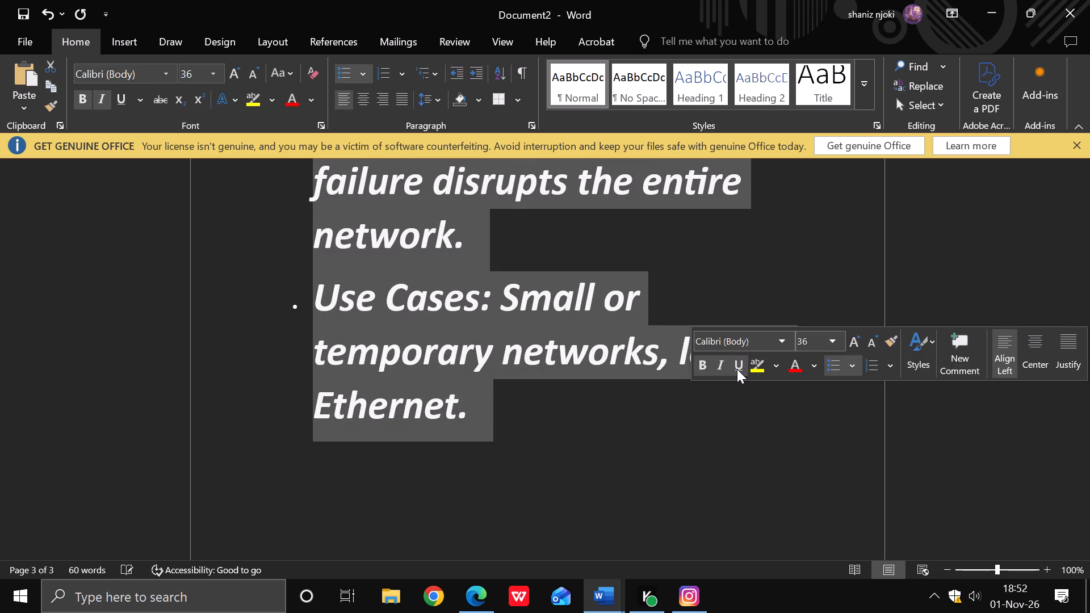
left_click(719, 369)
left_click(704, 369)
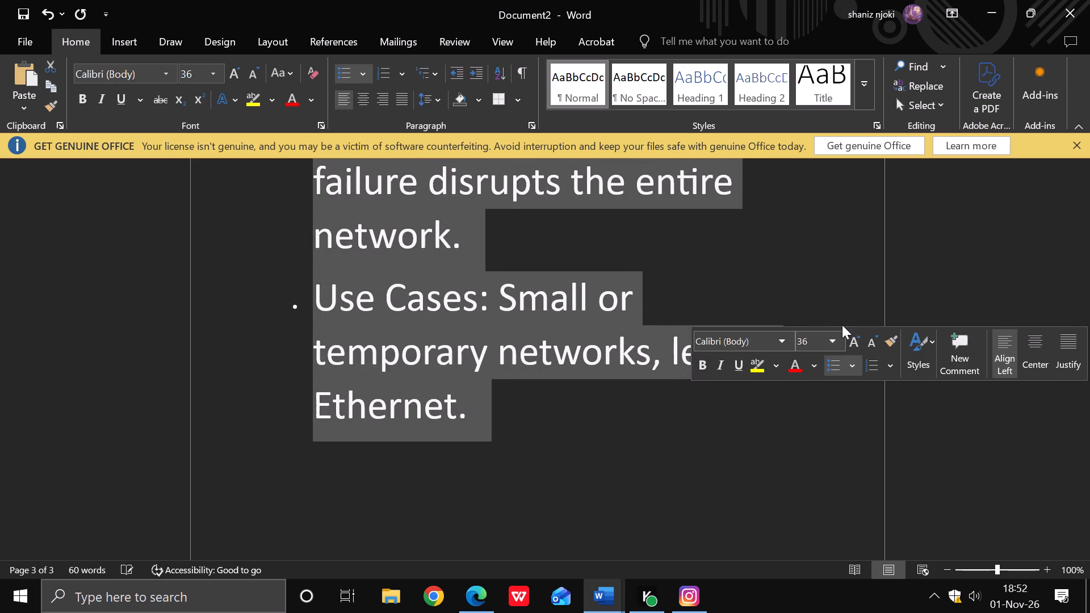
Set the font size of the bus topology bullets to 20.
left_click(833, 338)
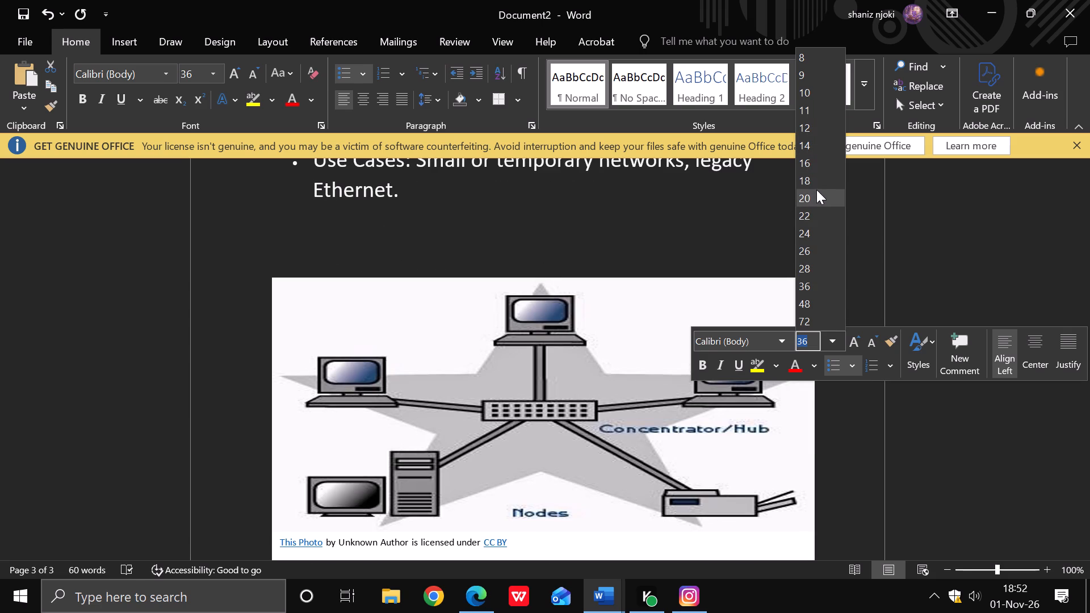
left_click(816, 194)
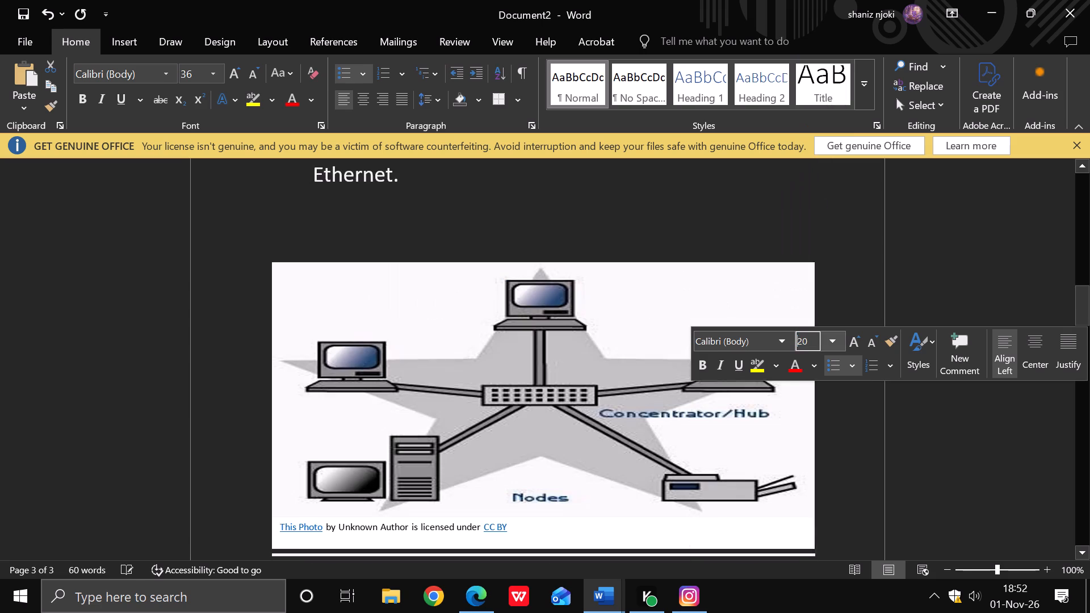
scroll(459, 302, "up", 11)
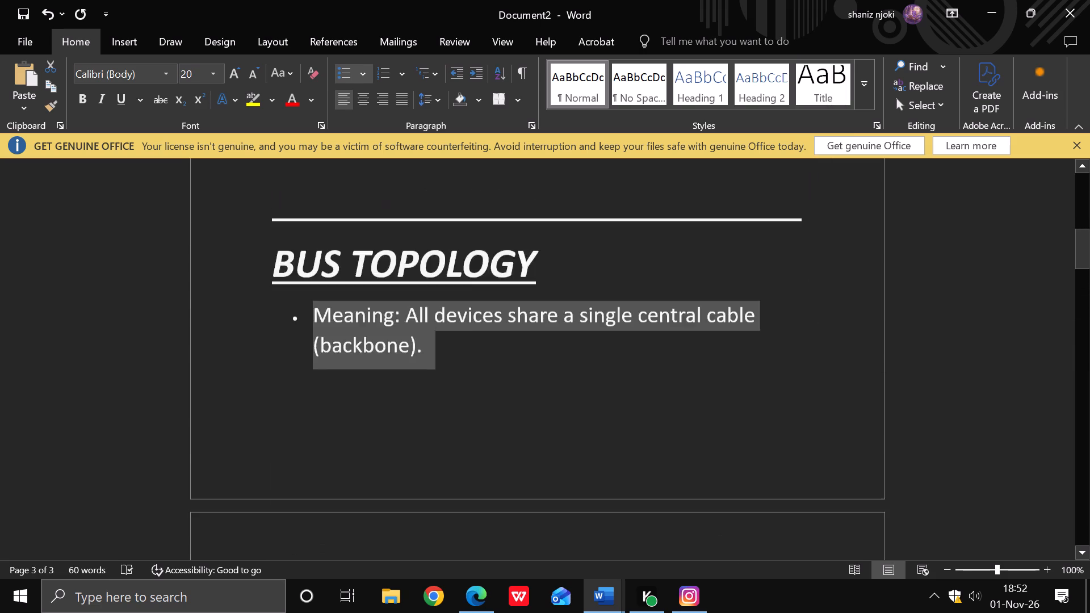
scroll(459, 302, "up", 1)
scroll(459, 302, "down", 7)
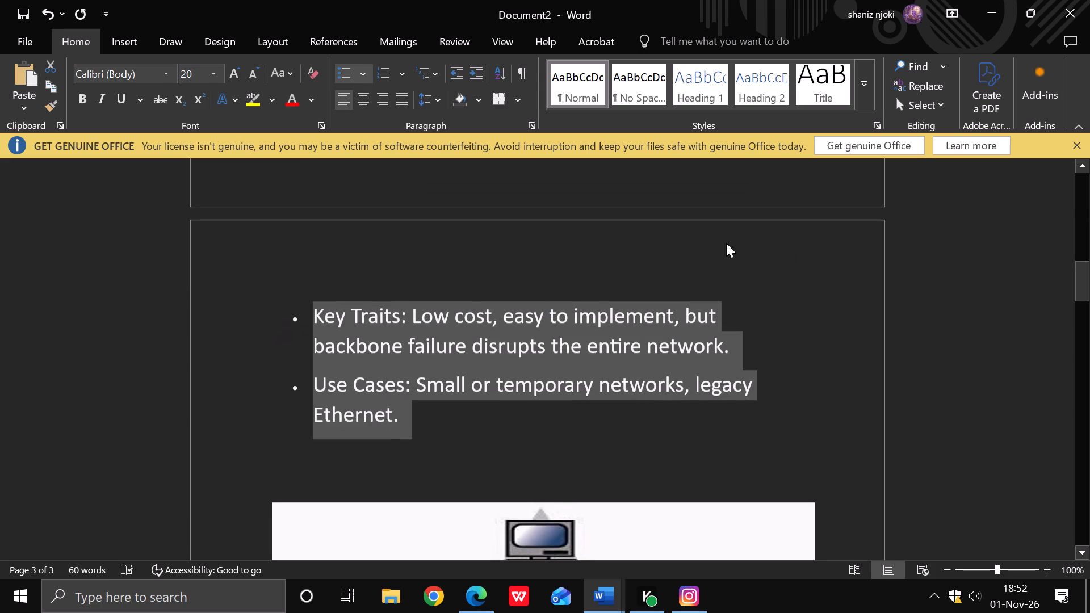
left_click(819, 257)
Review the layout of the bus topology bullets together with the headings and diagrams around them.
scroll(557, 377, "down", 4)
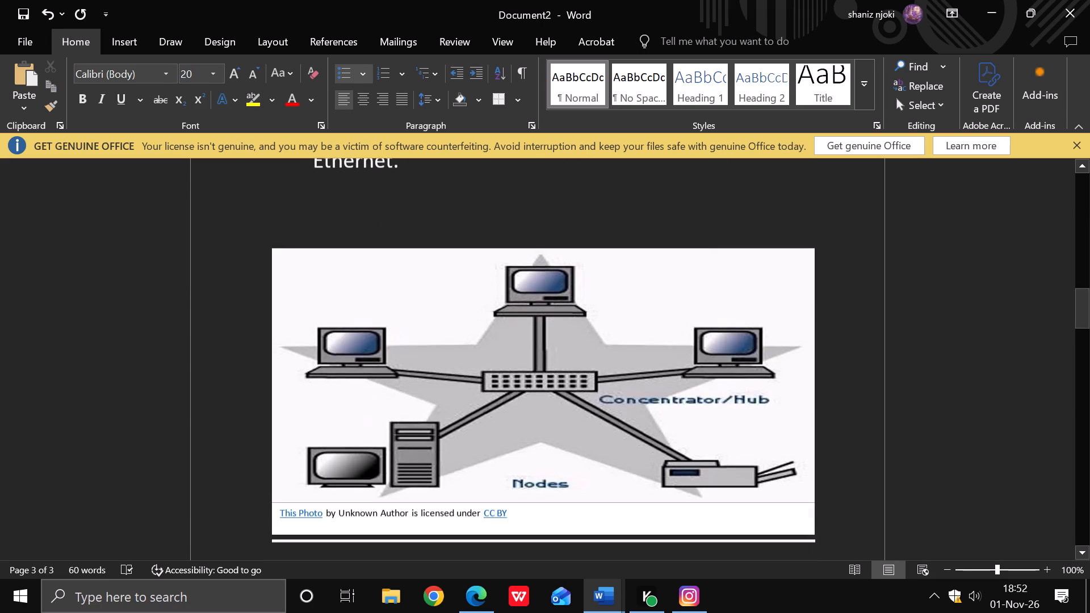
scroll(557, 377, "down", 2)
scroll(557, 377, "up", 8)
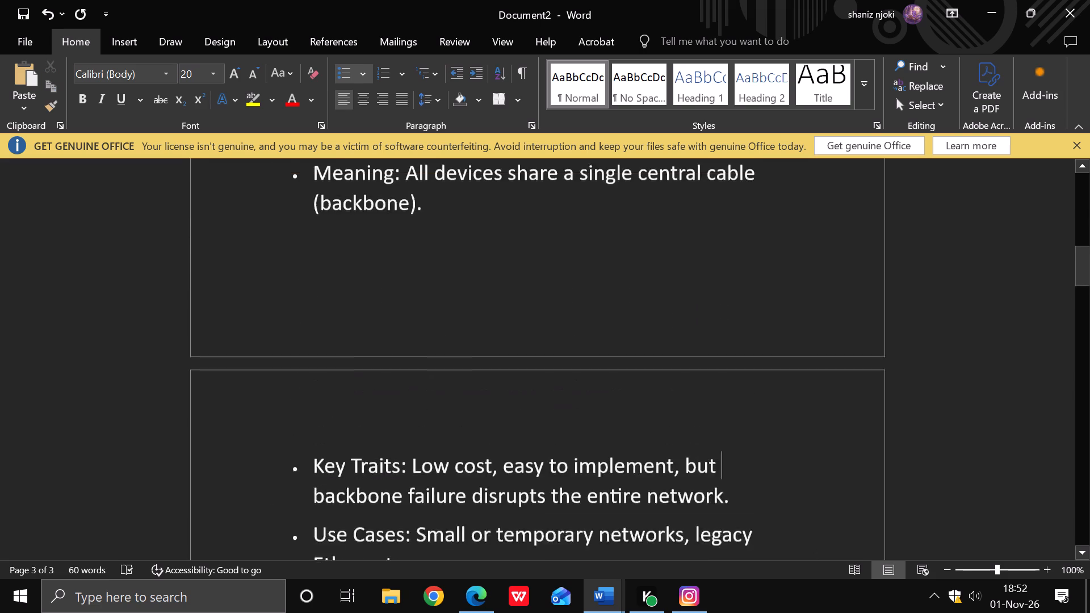
scroll(557, 377, "up", 1)
scroll(557, 377, "down", 9)
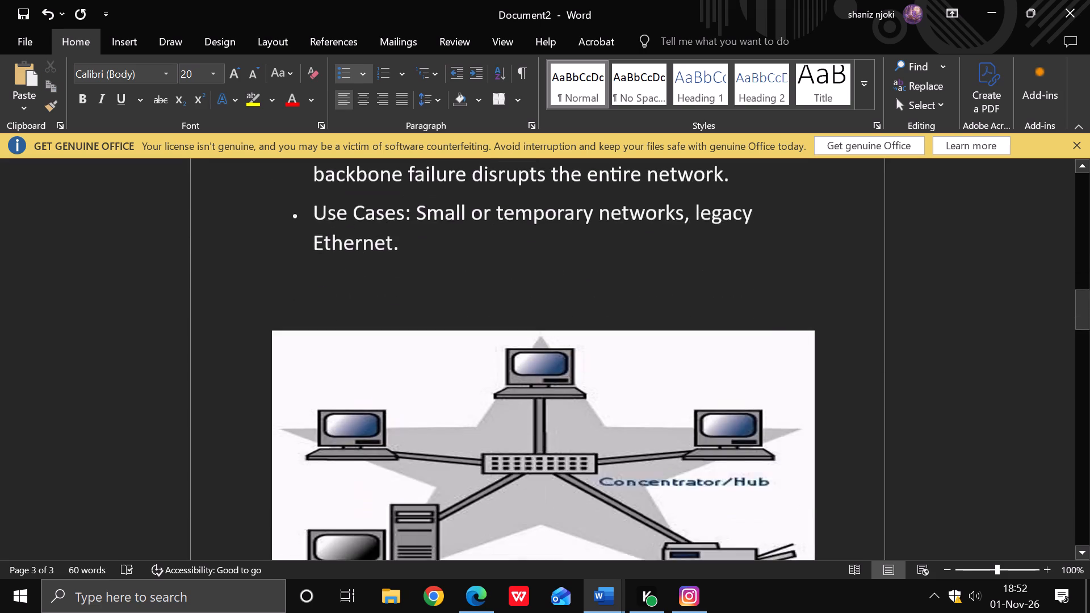
scroll(557, 377, "up", 6)
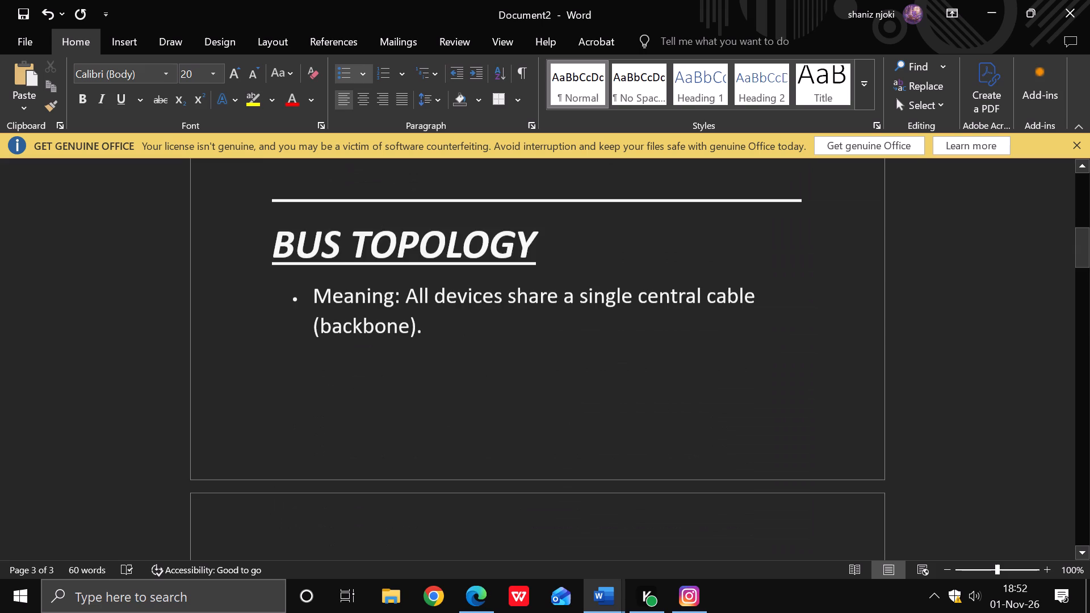
scroll(557, 377, "up", 3)
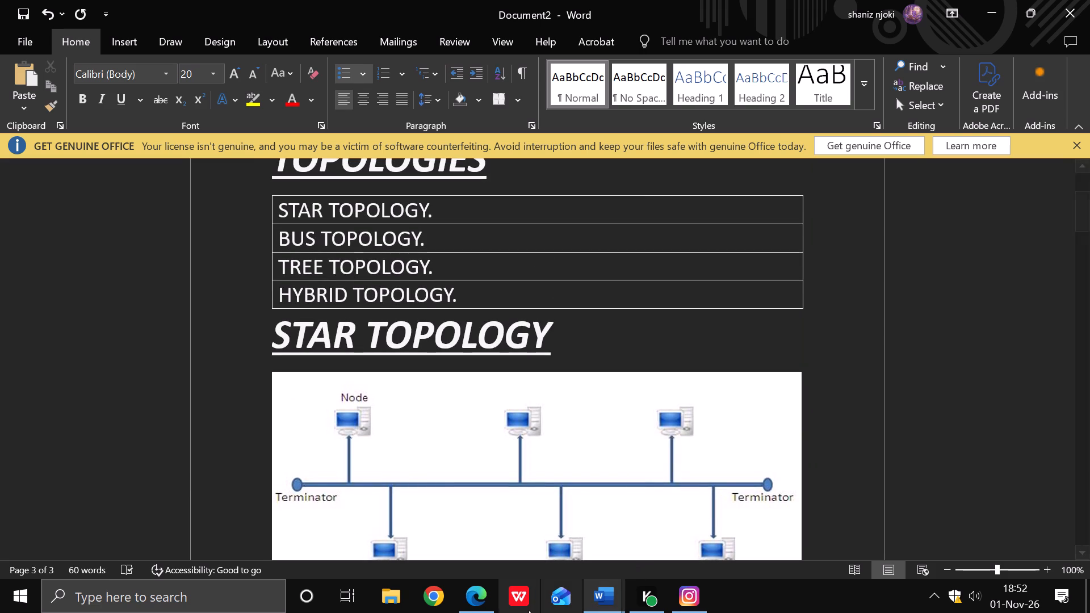
Switch to Edge and copy the Meaning, Key Traits and Use Cases bullets under Star Topology.
left_click(493, 608)
scroll(303, 396, "down", 2)
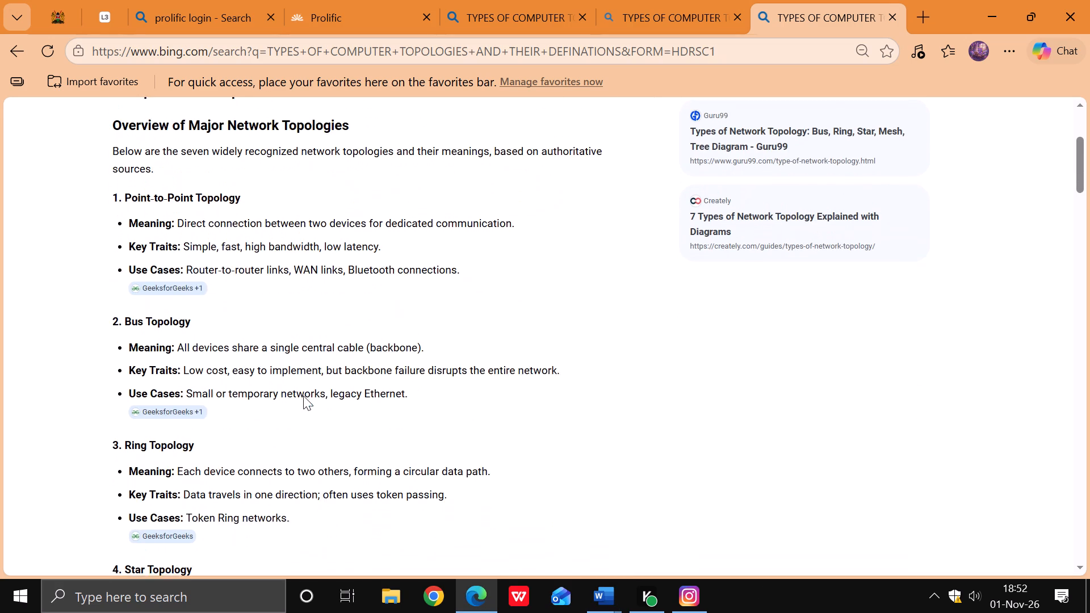
scroll(303, 396, "down", 3)
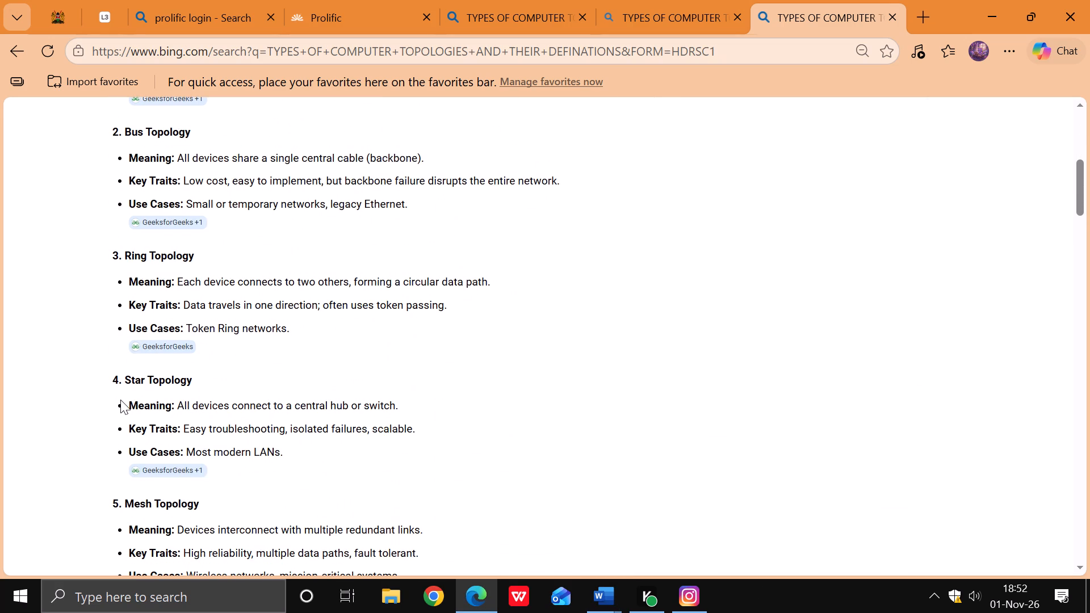
left_click_drag(115, 400, 345, 450)
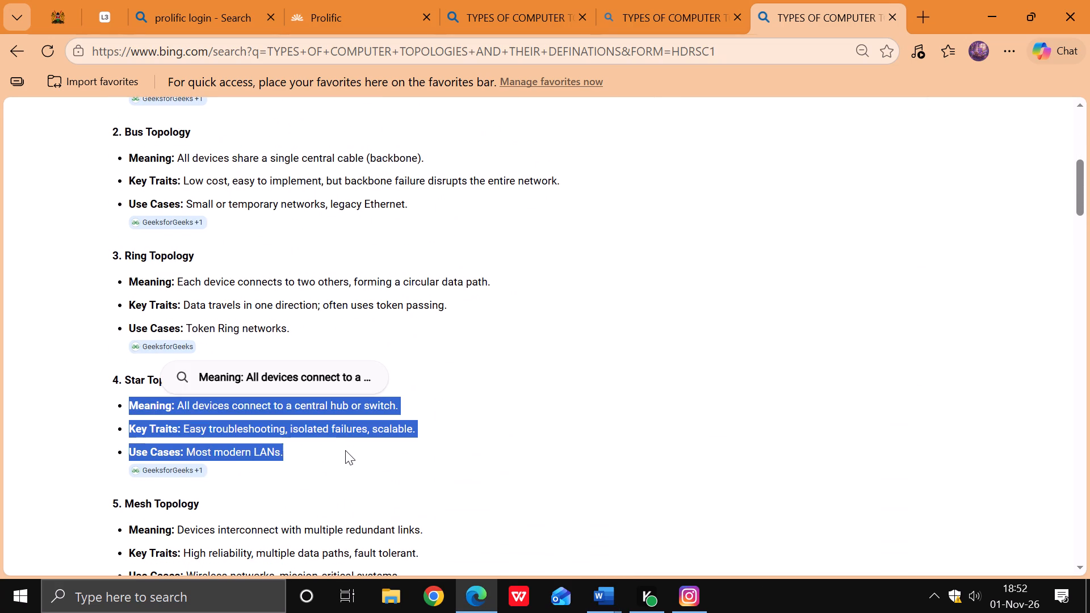
key("ctrl+c")
key("ctrl+c")
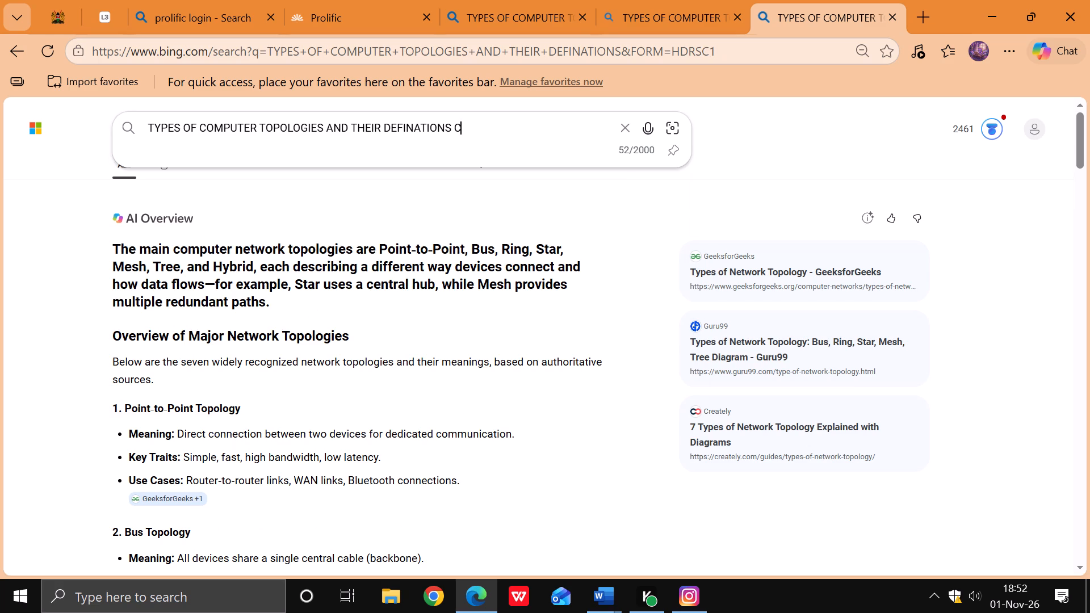
key("BackSpace")
scroll(267, 451, "down", 2)
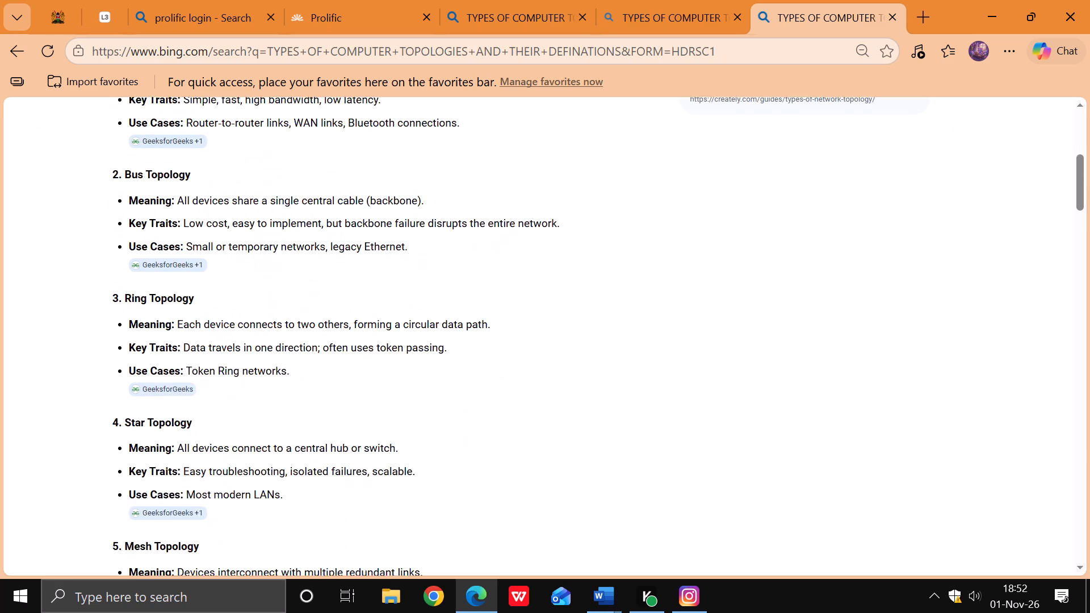
scroll(267, 451, "down", 2)
Switch to Word and paste the copied star topology bullets on a new line below the STAR TOPOLOGY heading.
left_click(604, 594)
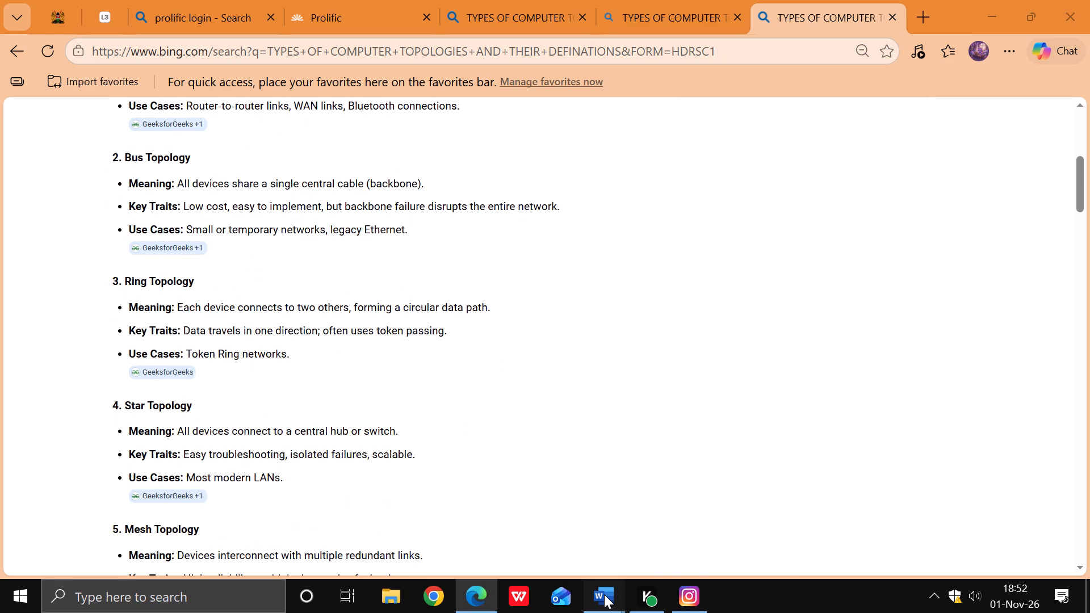
left_click(639, 505)
left_click(580, 328)
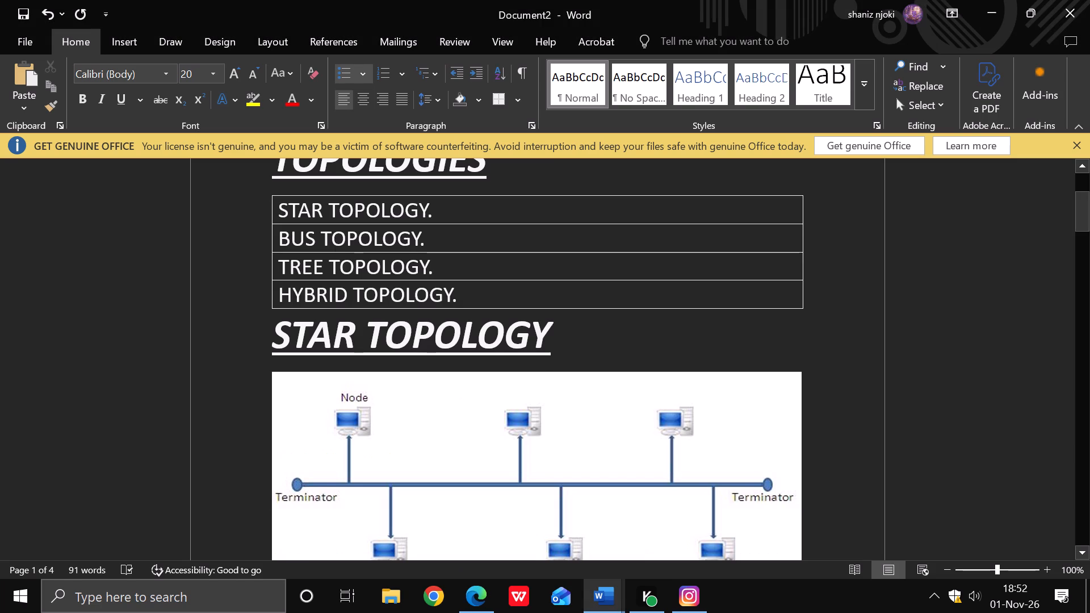
key("Return")
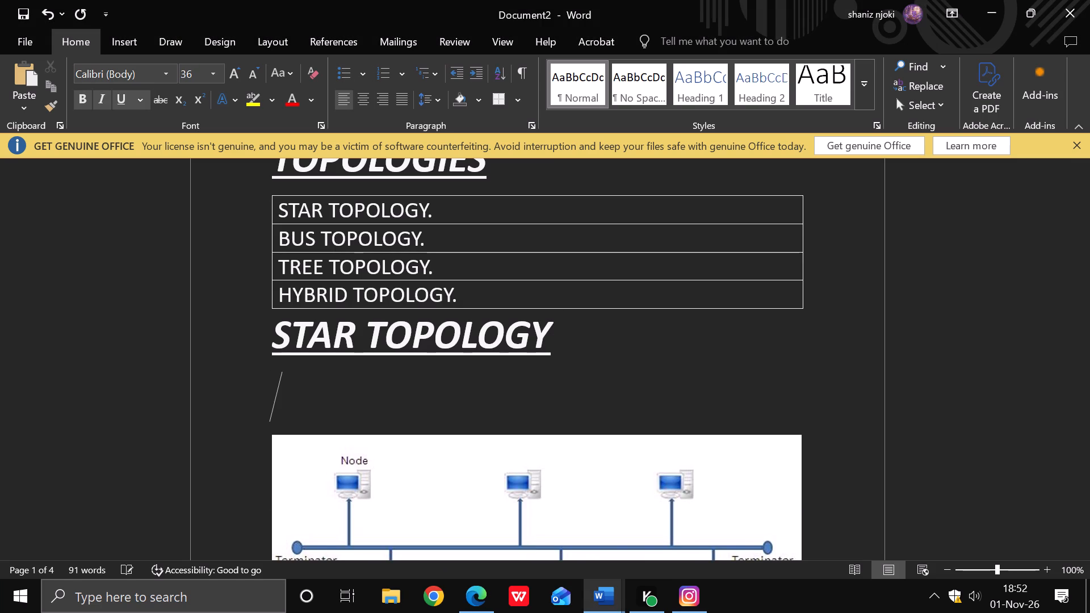
key("ctrl+v")
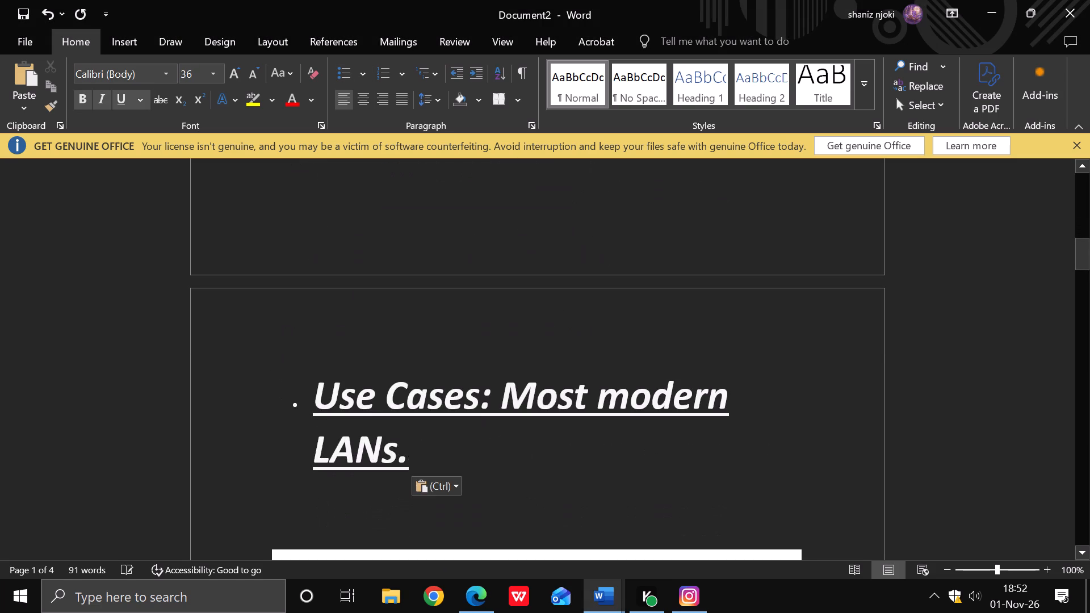
Remove the underline, italic and bold formatting from all the pasted star topology bullets, from Meaning through Use Cases.
scroll(527, 291, "up", 6)
scroll(372, 194, "up", 1)
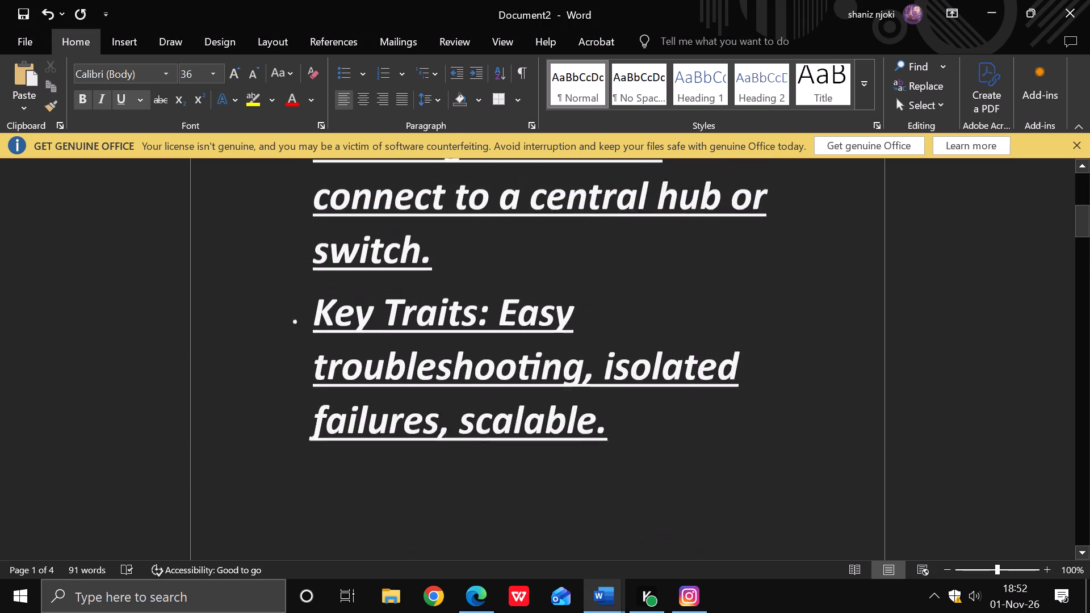
scroll(372, 194, "up", 1)
left_click_drag(291, 253, 443, 327)
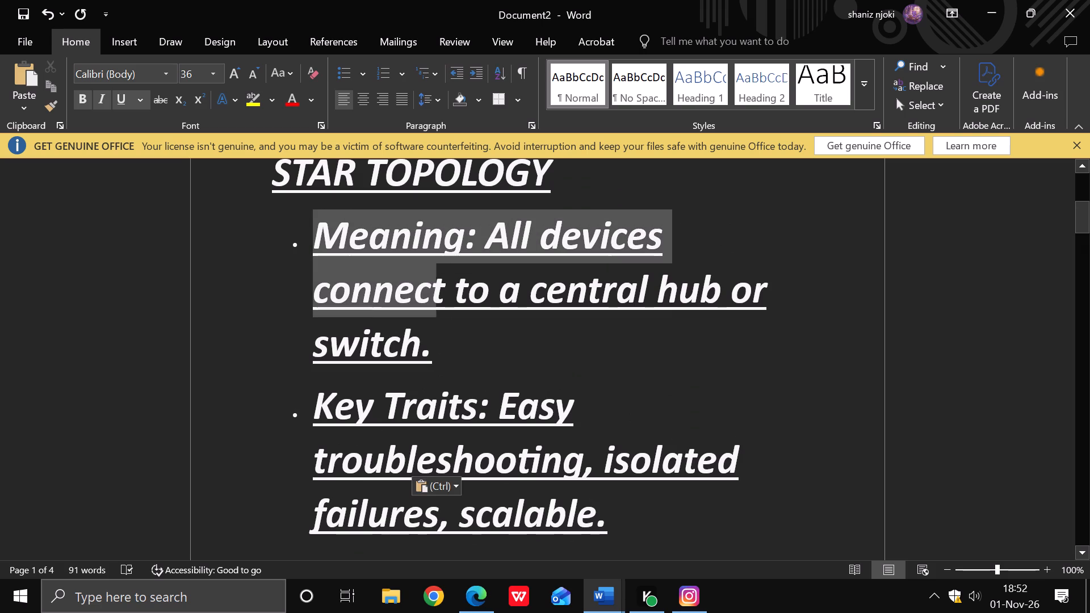
left_click_drag(443, 327, 700, 577)
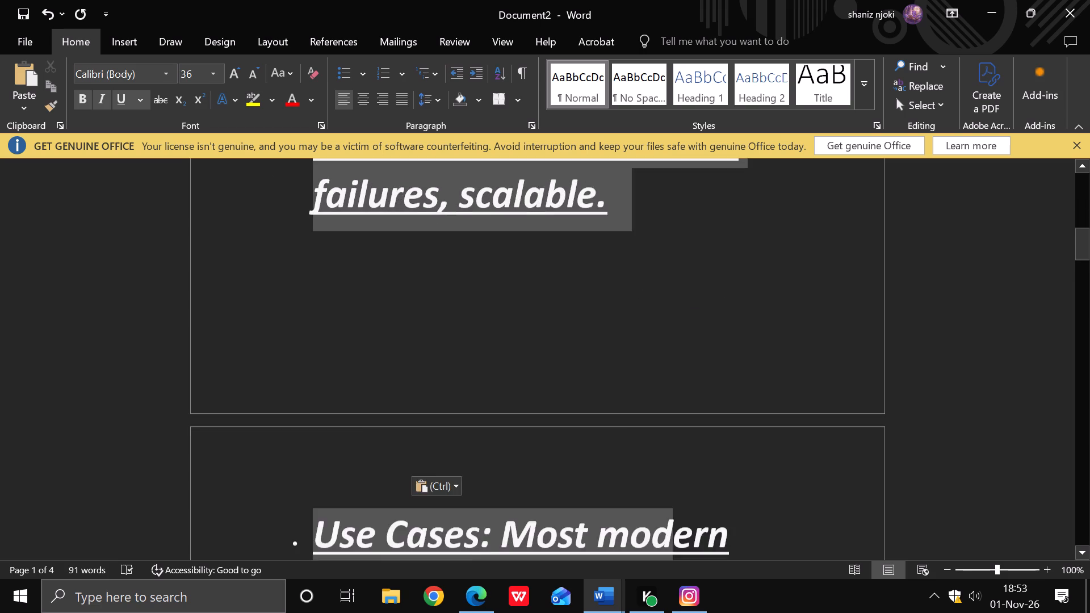
left_click_drag(700, 577, 672, 185)
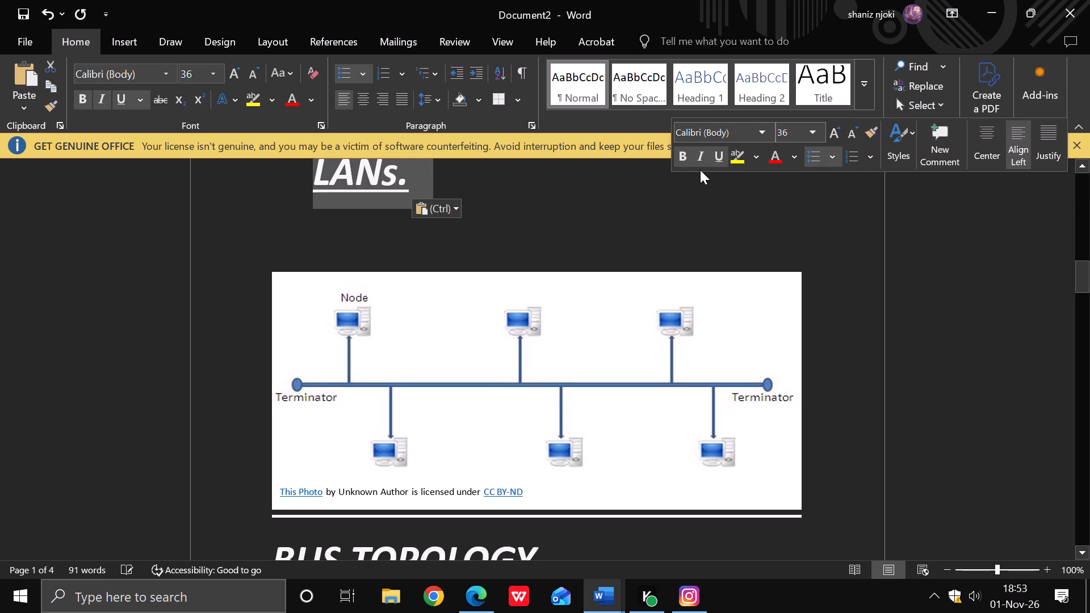
left_click(714, 161)
left_click(701, 158)
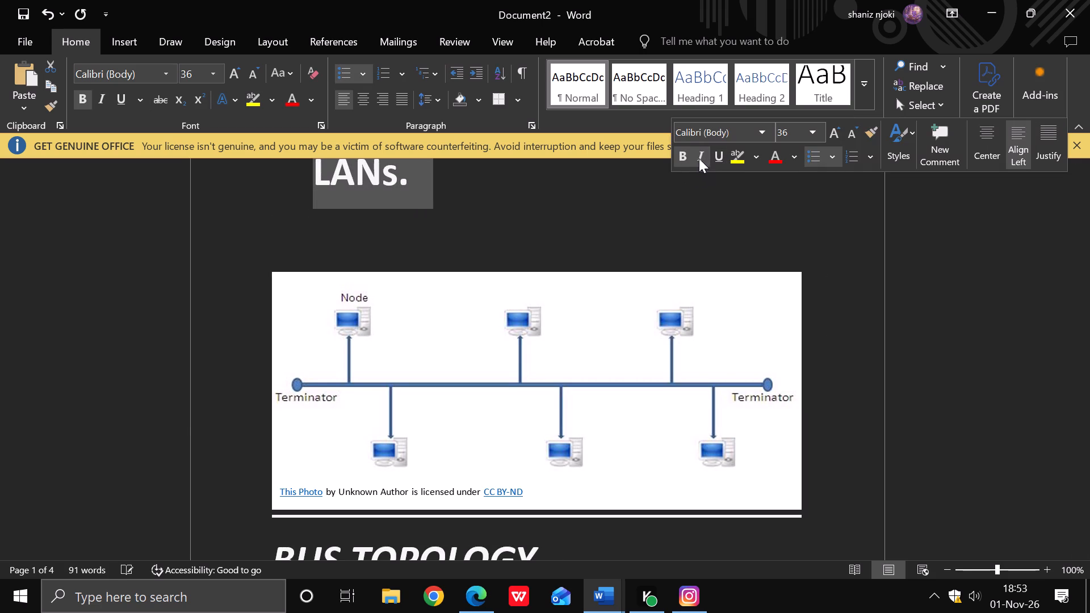
left_click(677, 158)
scroll(569, 261, "up", 1)
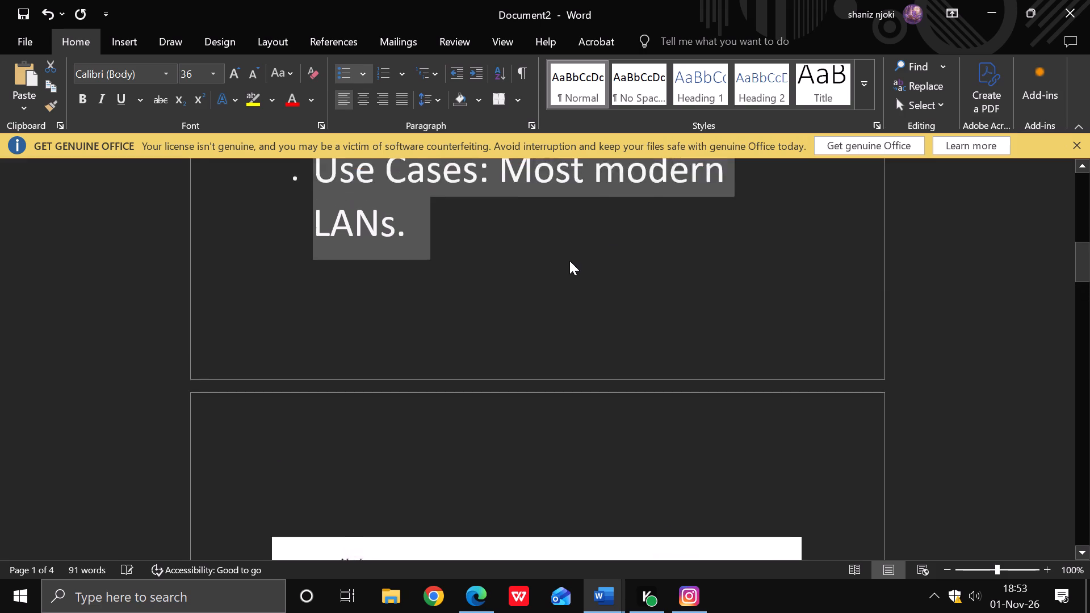
scroll(569, 261, "up", 5)
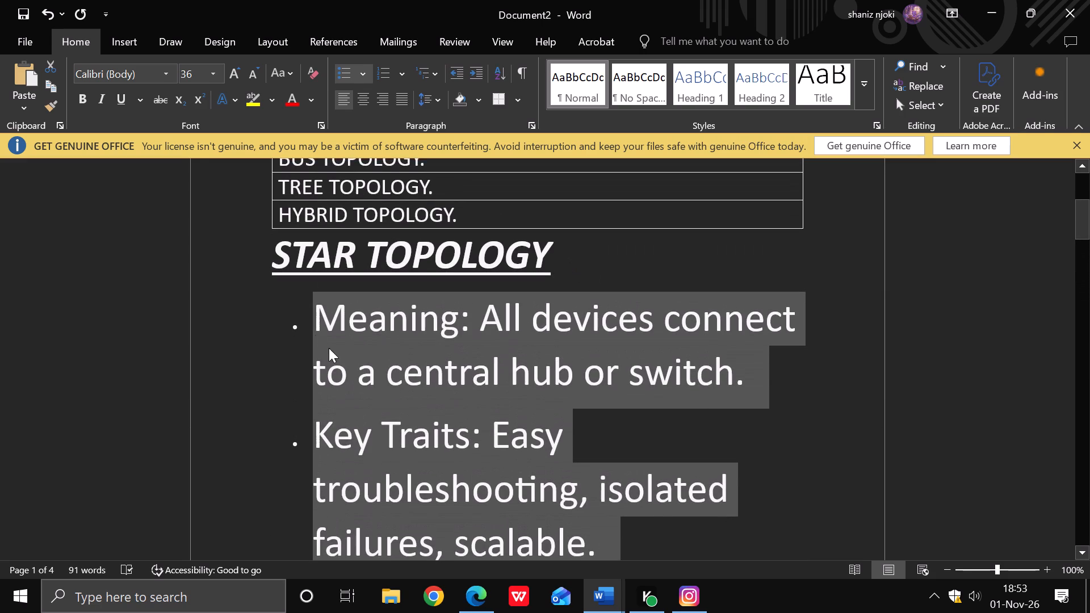
Set the font size of all the star topology bullets, from Meaning through Use Cases, to 20.
left_click_drag(307, 322, 712, 519)
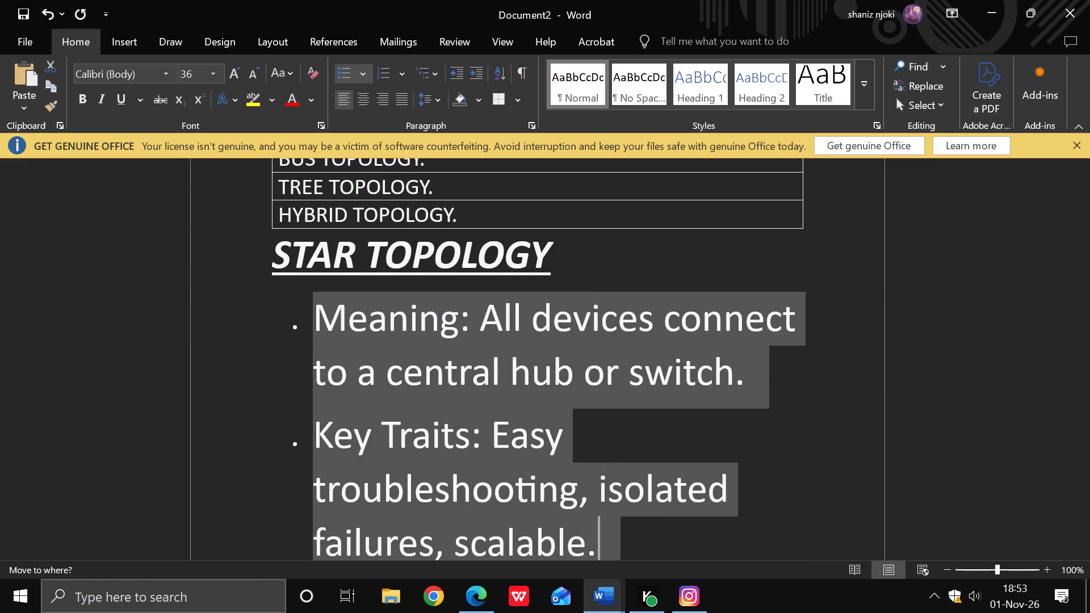
left_click_drag(712, 519, 760, 555)
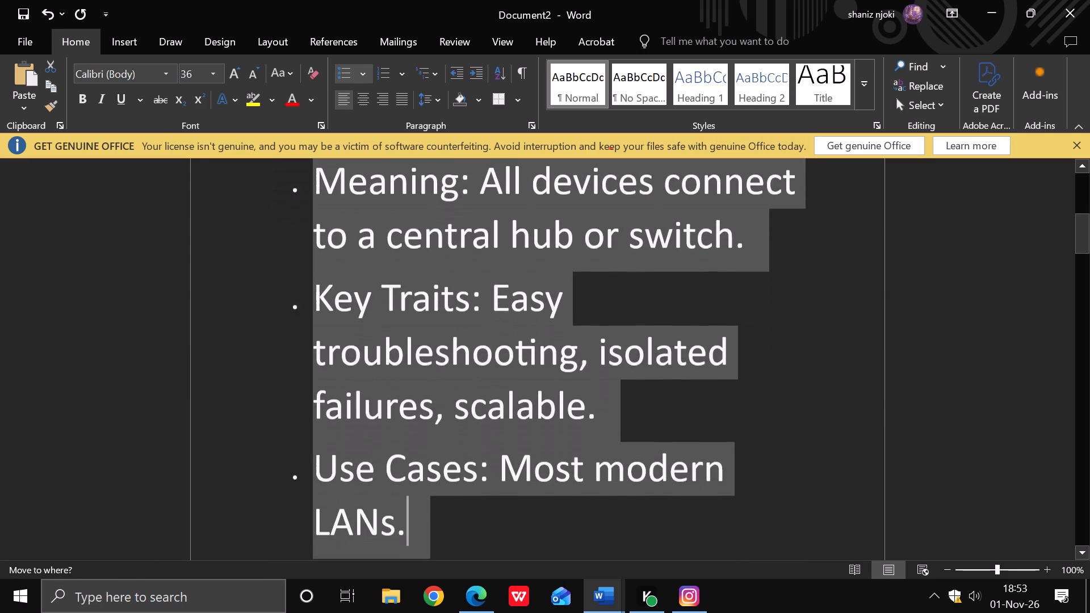
left_click_drag(760, 555, 752, 431)
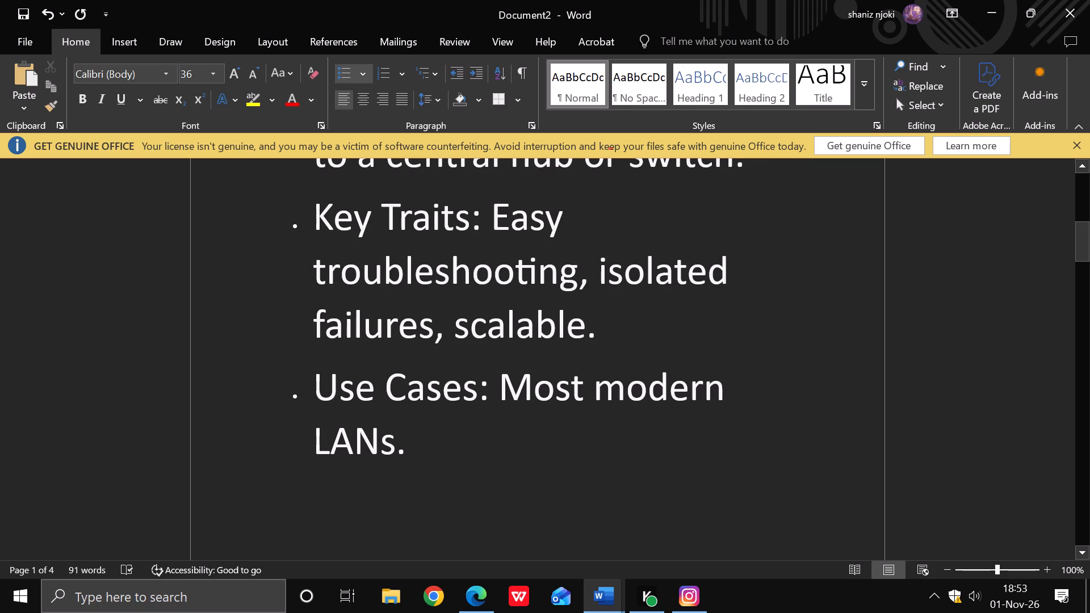
scroll(357, 344, "up", 3)
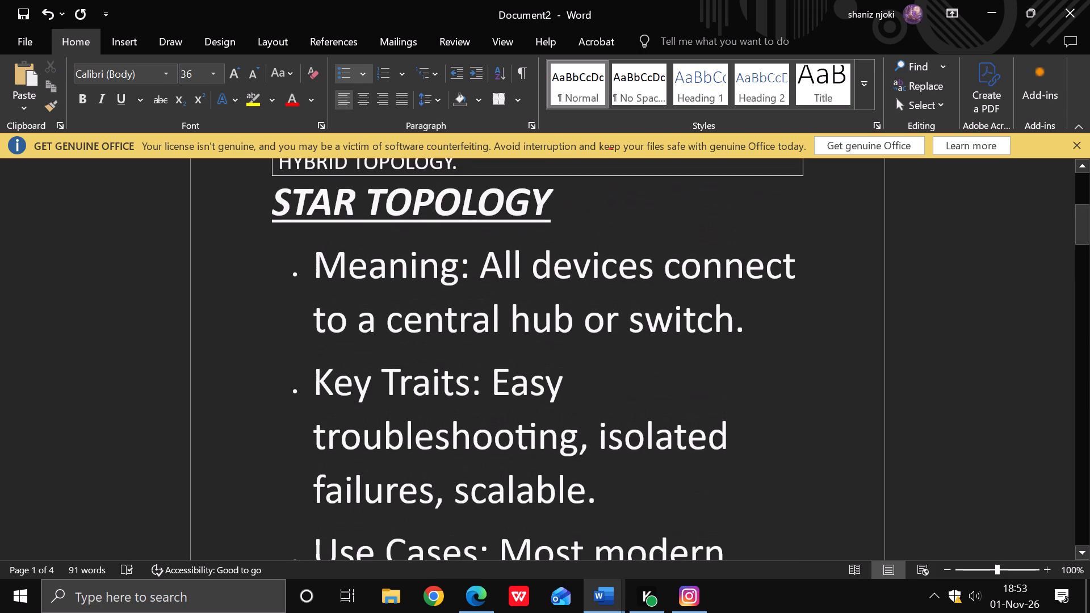
left_click_drag(304, 273, 744, 559)
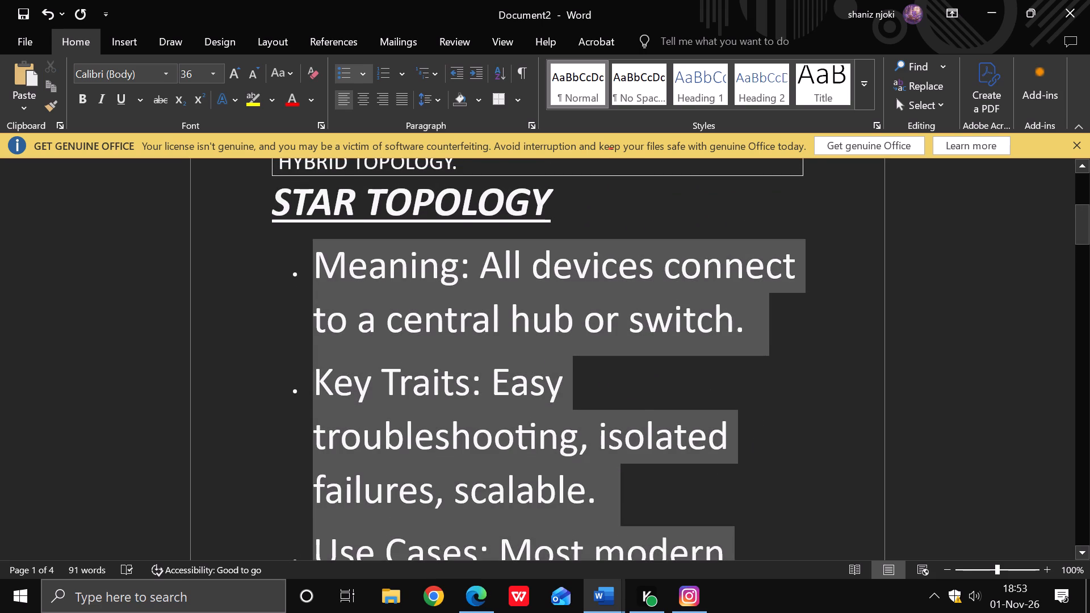
left_click_drag(744, 559, 734, 403)
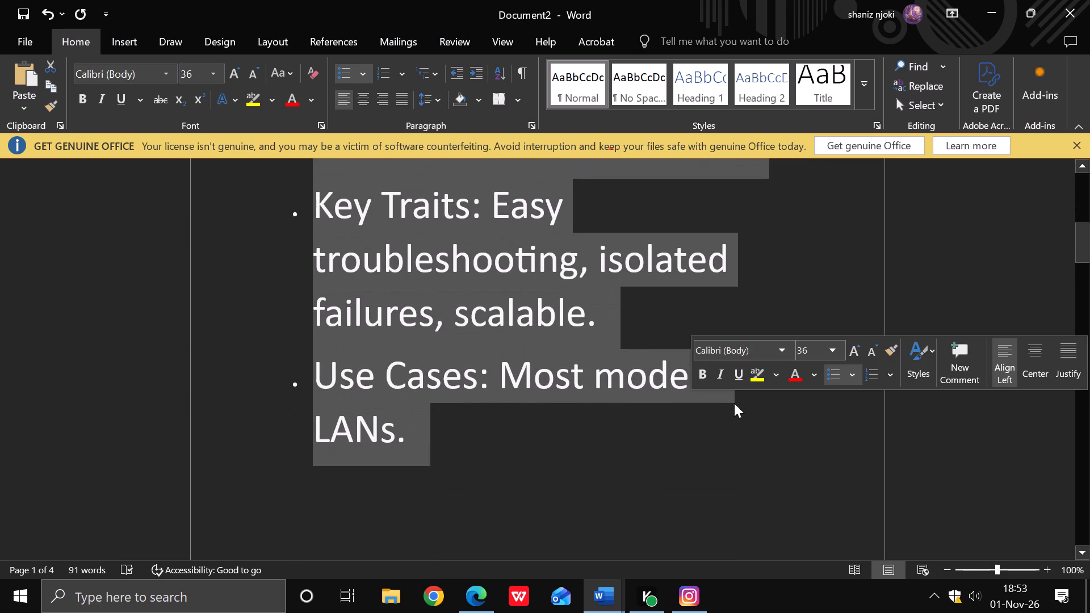
left_click(833, 355)
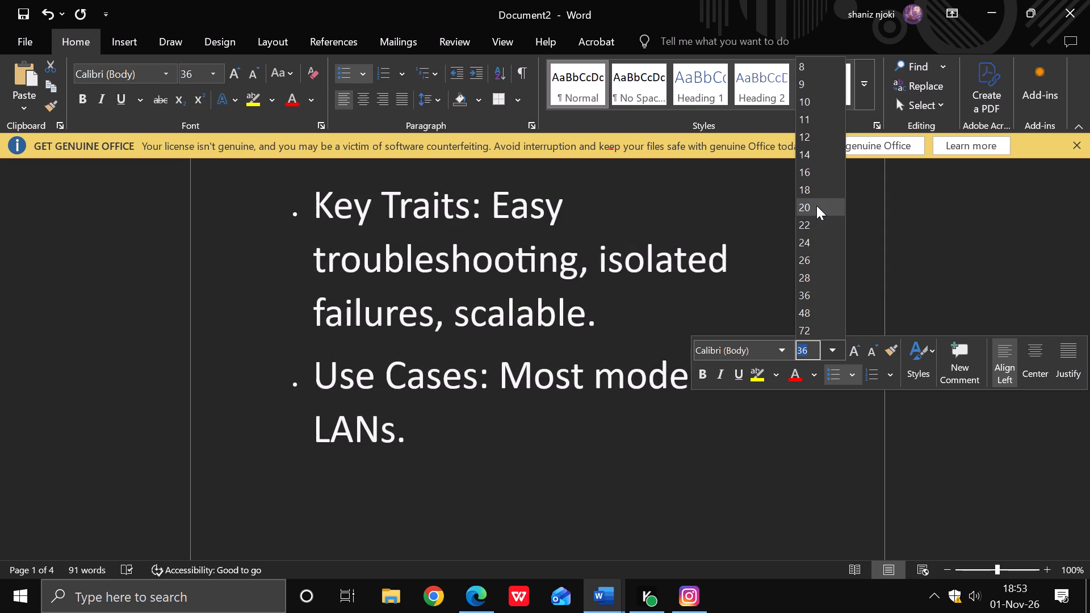
left_click(816, 205)
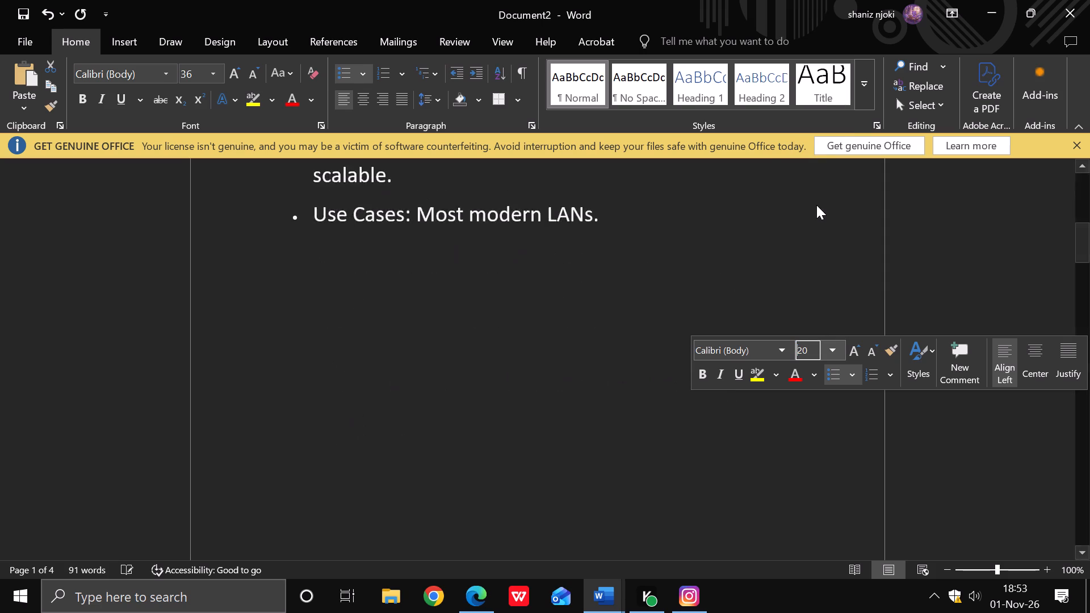
scroll(622, 296, "up", 3)
left_click(781, 422)
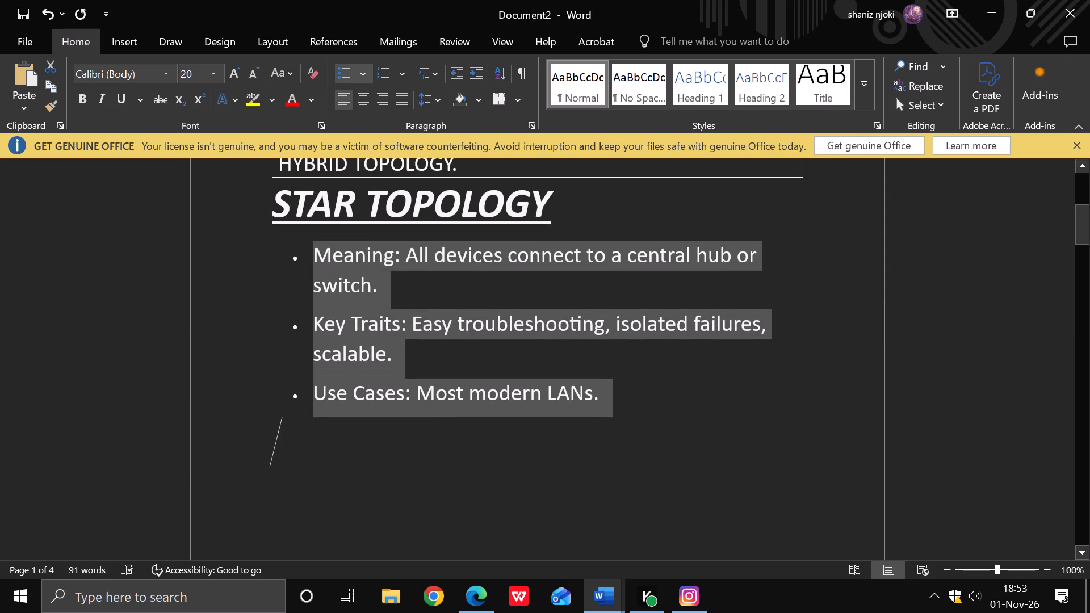
Copy the bus network diagram with its photo credit above the BUS TOPOLOGY heading and delete it from there.
scroll(781, 422, "down", 9)
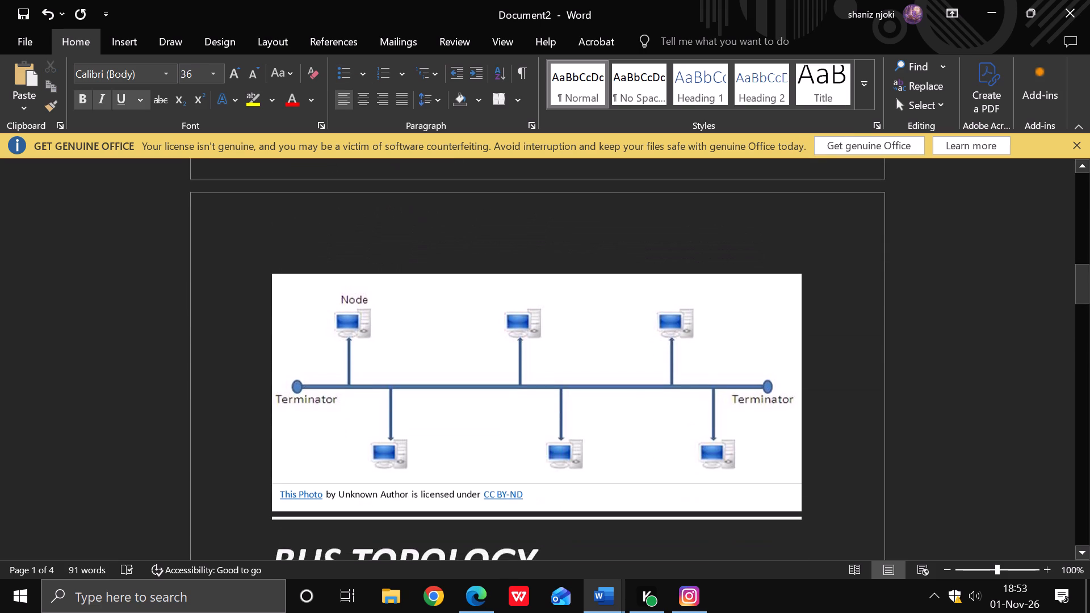
scroll(781, 422, "down", 1)
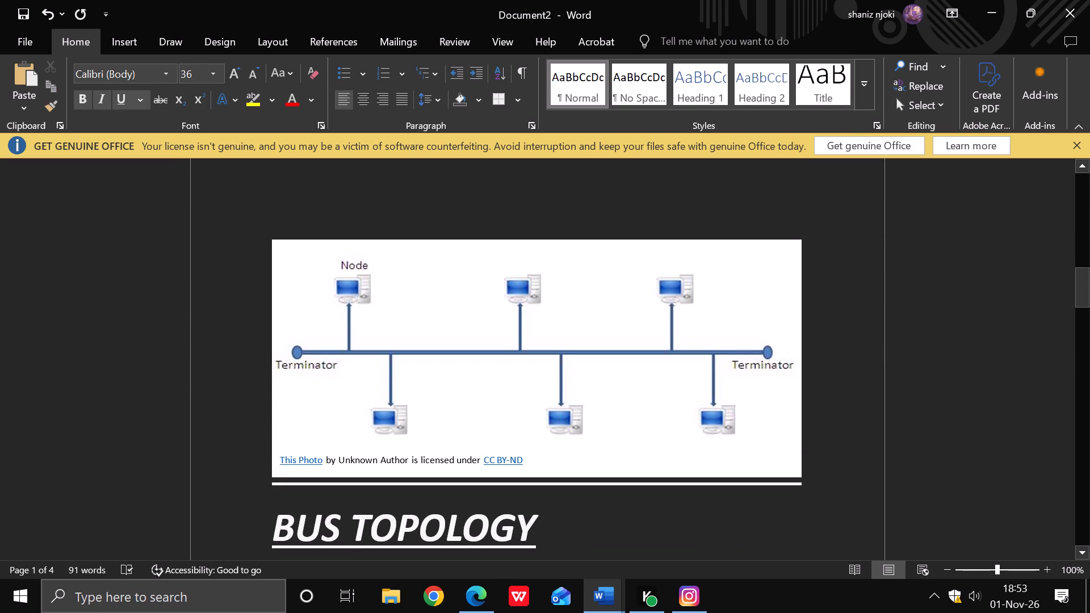
left_click_drag(252, 241, 781, 475)
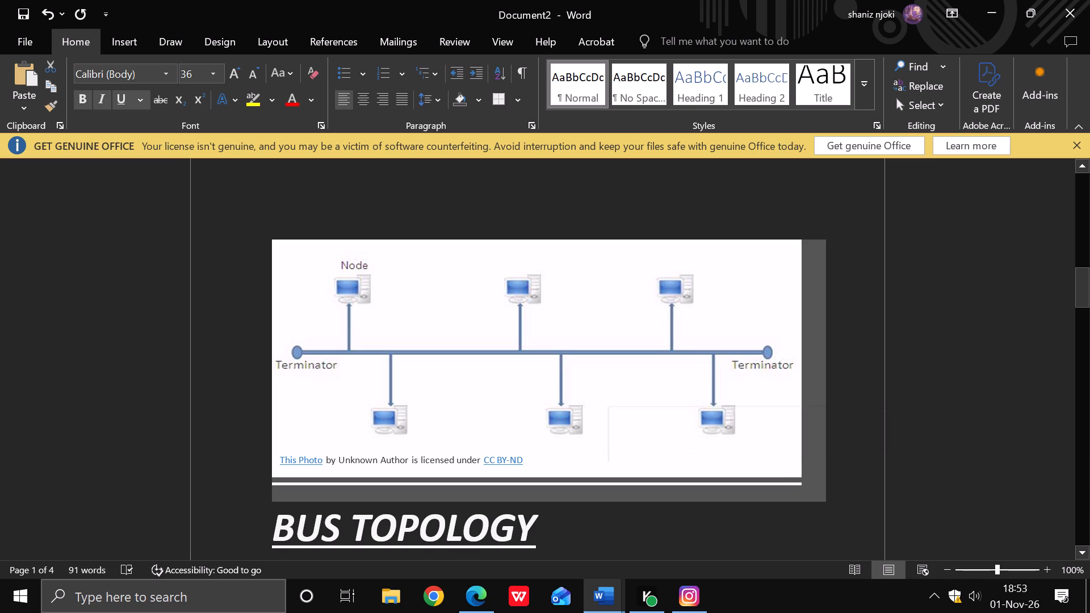
key("ctrl+c")
key("BackSpace")
Examine the bus topology bullets, the star diagram and the star topology section to decide where the copied diagram belongs.
scroll(678, 465, "down", 4)
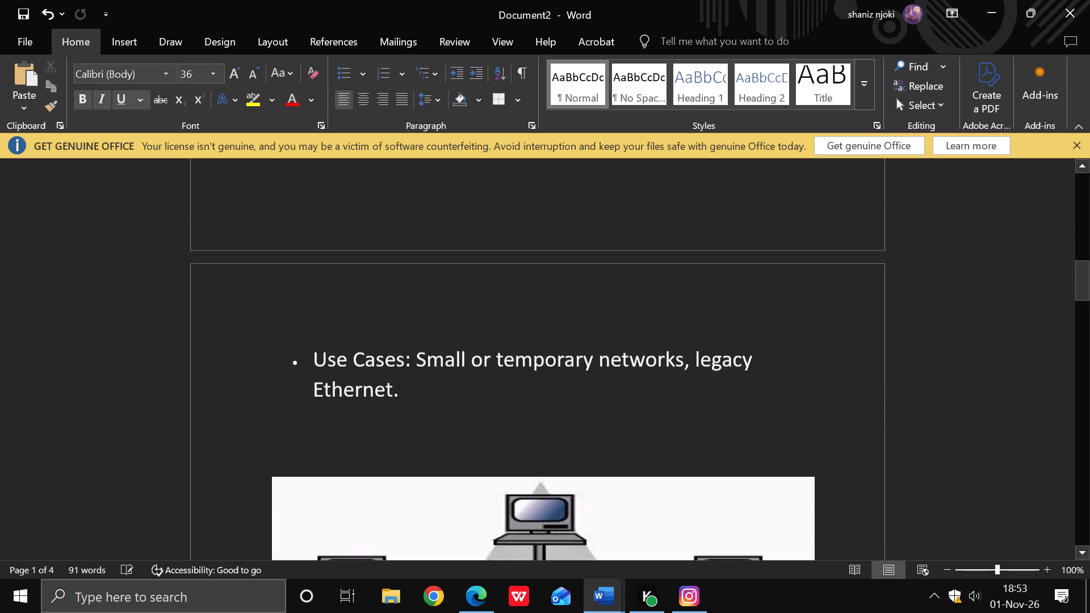
scroll(678, 465, "down", 2)
left_click(485, 292)
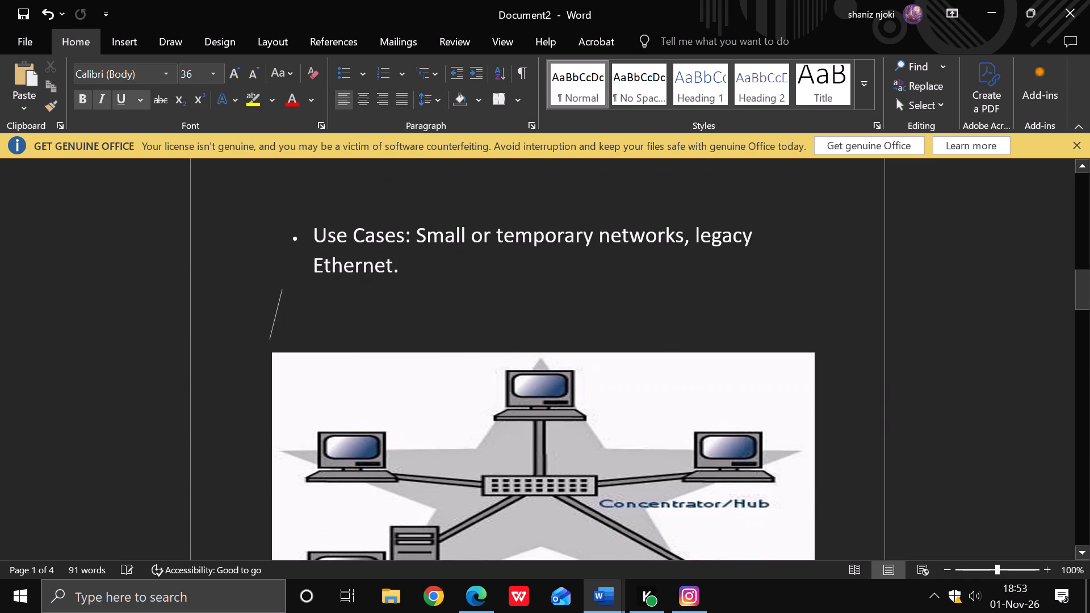
scroll(433, 409, "up", 3)
scroll(433, 409, "down", 4)
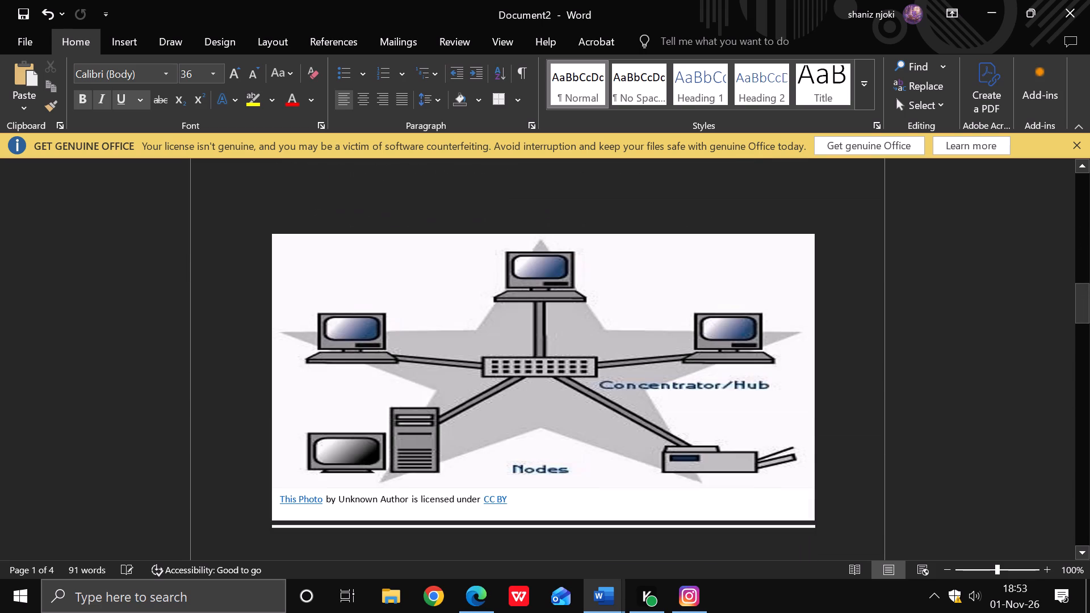
scroll(433, 409, "down", 1)
scroll(492, 267, "up", 10)
scroll(492, 267, "down", 1)
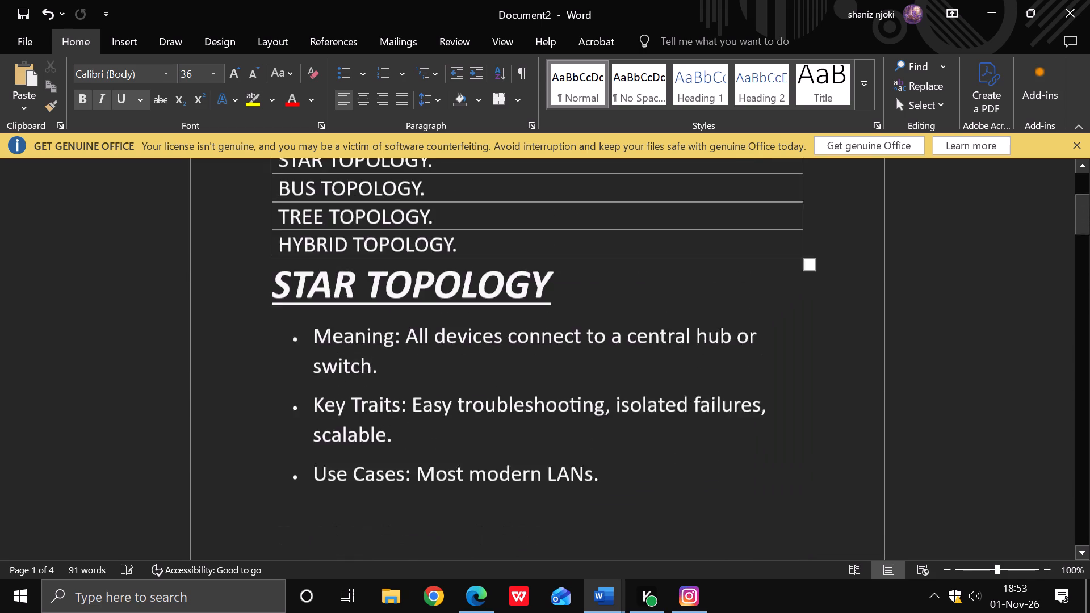
scroll(492, 267, "down", 1)
Paste the copied bus network diagram on a new line directly below the star topology Use Cases bullet.
left_click(648, 423)
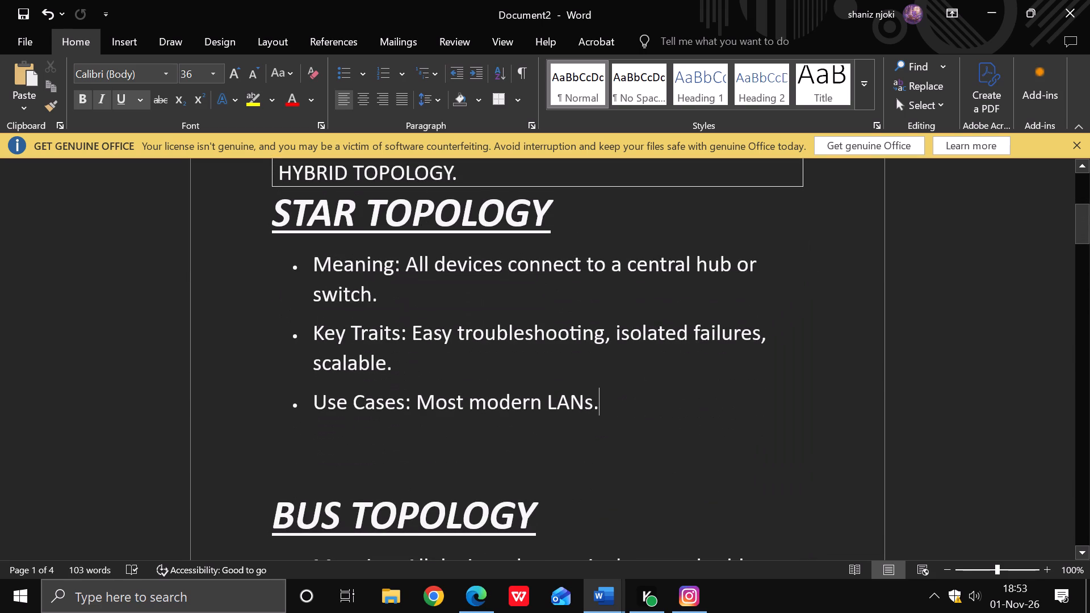
key("Return")
key("BackSpace")
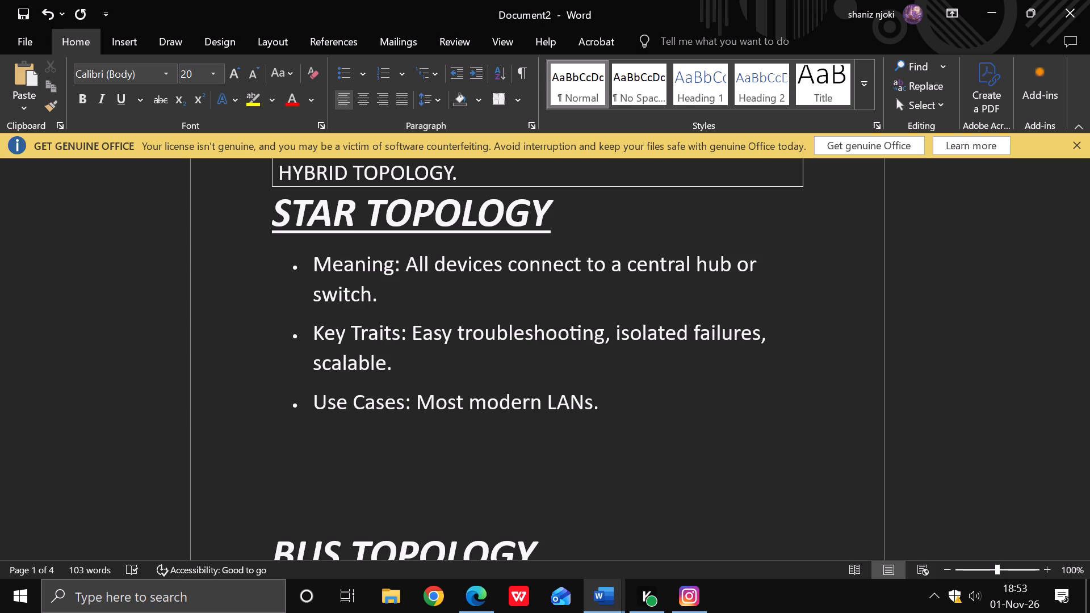
key("ctrl+v")
scroll(441, 376, "down", 3)
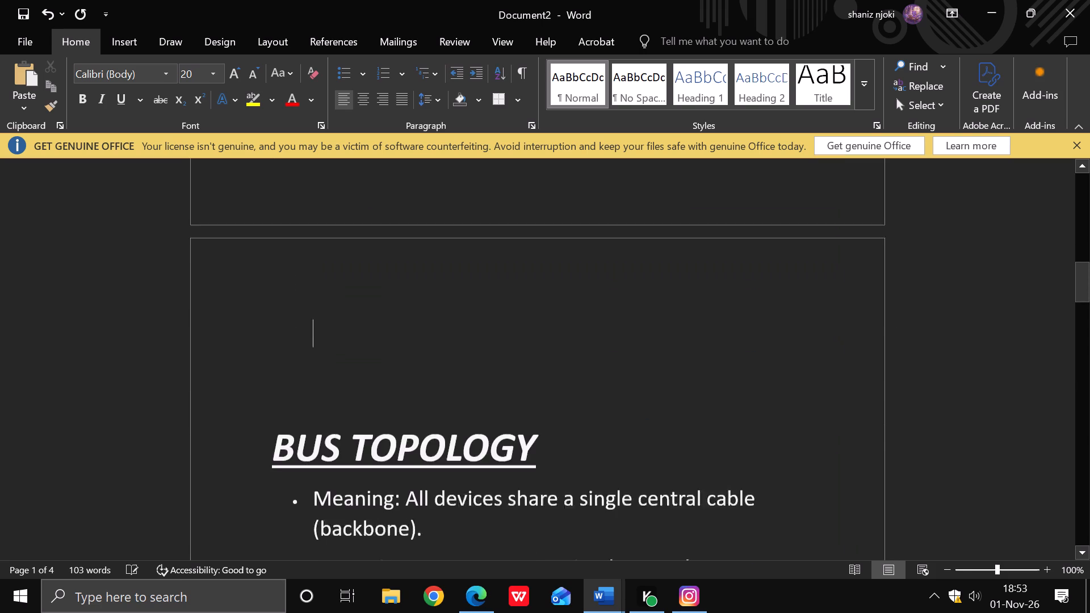
Remove the indented blank line between the pasted diagram and the BUS TOPOLOGY heading.
scroll(441, 376, "up", 1)
scroll(441, 376, "down", 1)
key("BackSpace")
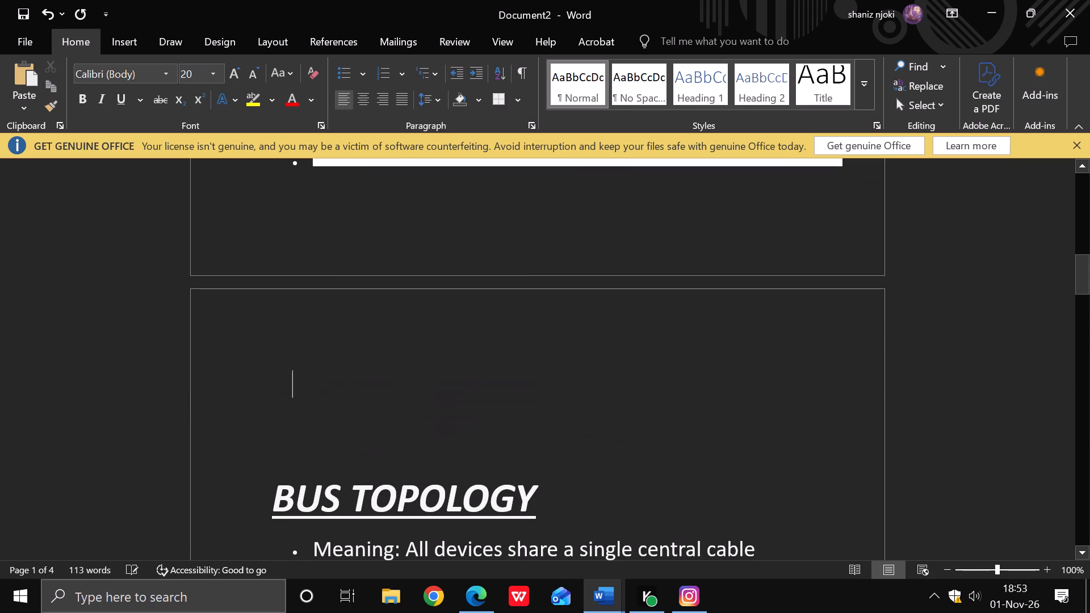
Delete the remaining indented empty line above the BUS TOPOLOGY heading and deselect the pasted bus diagram.
key("BackSpace")
key("BackSpace")
key("BackSpace")
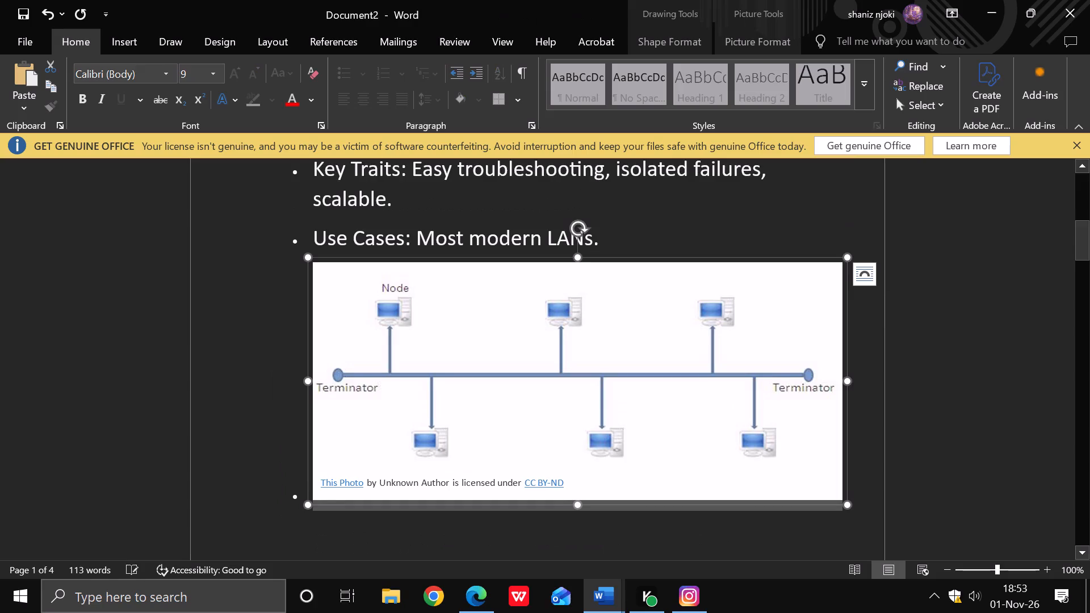
scroll(492, 358, "down", 5)
left_click(861, 355)
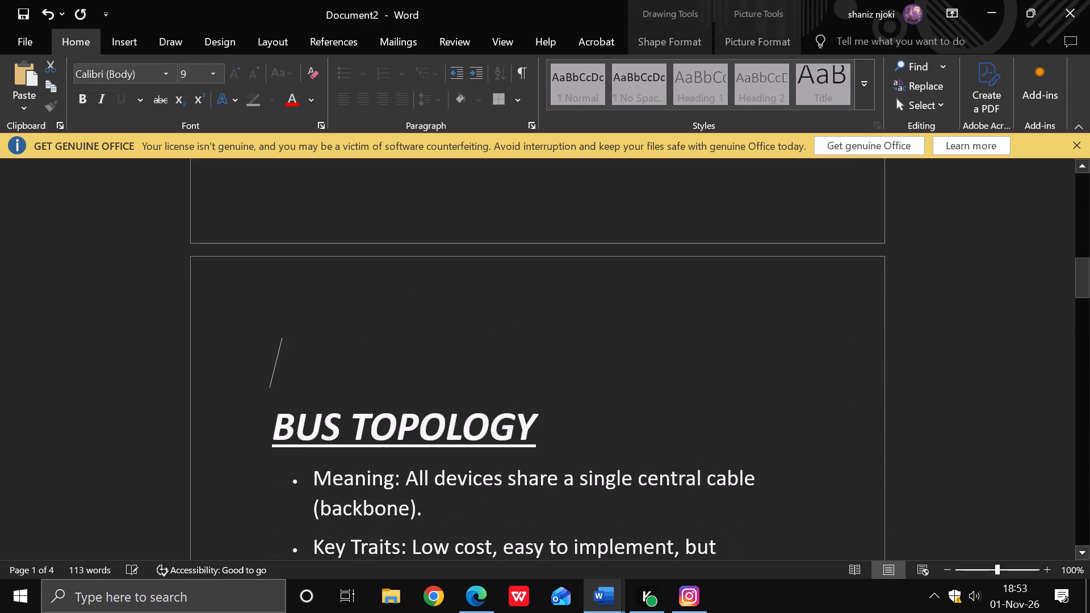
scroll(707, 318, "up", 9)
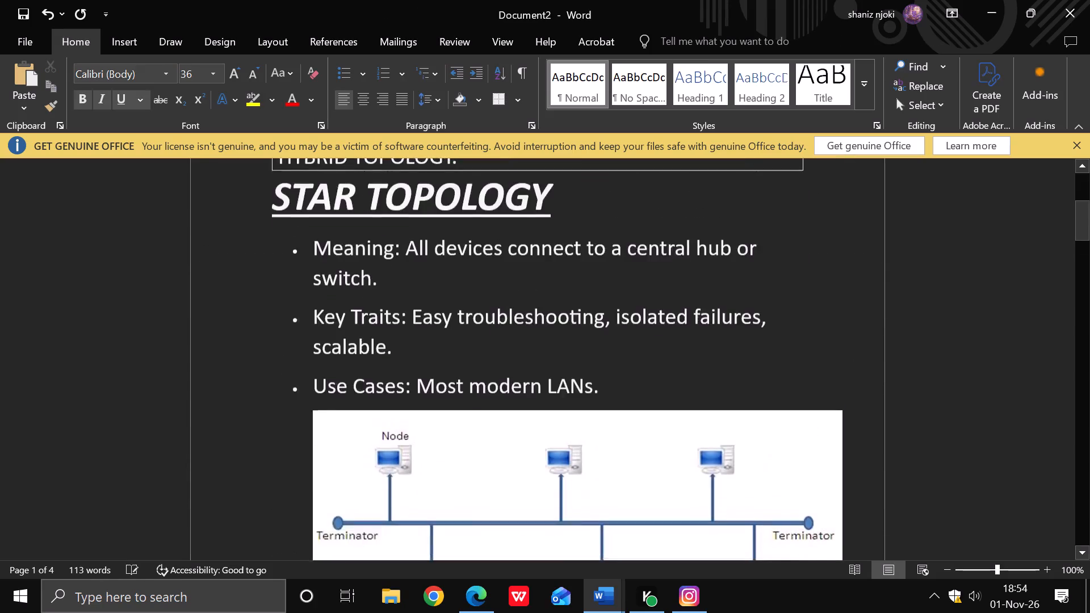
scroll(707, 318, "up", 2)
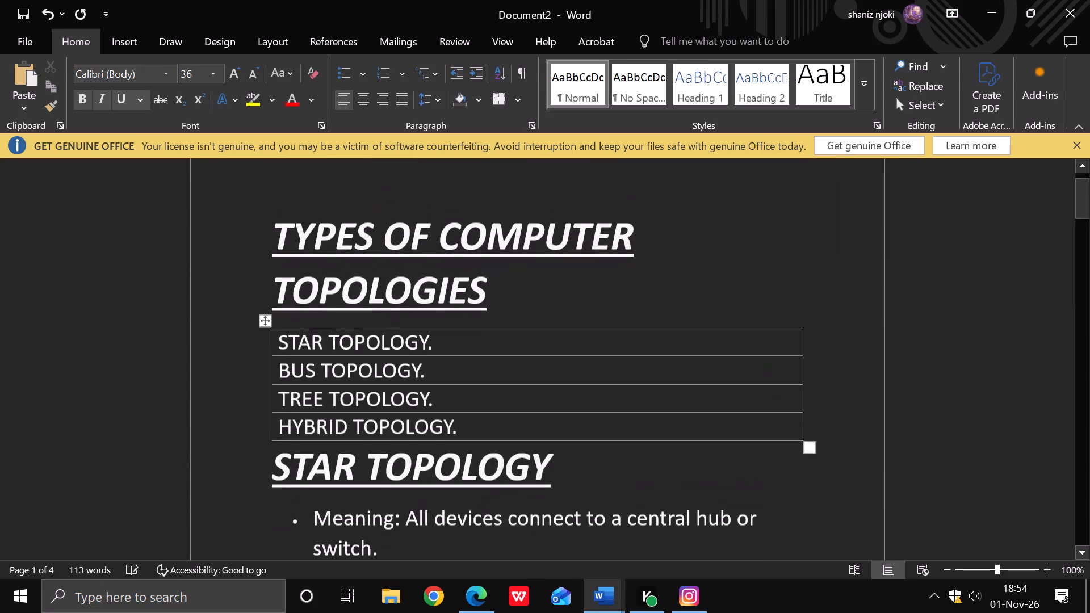
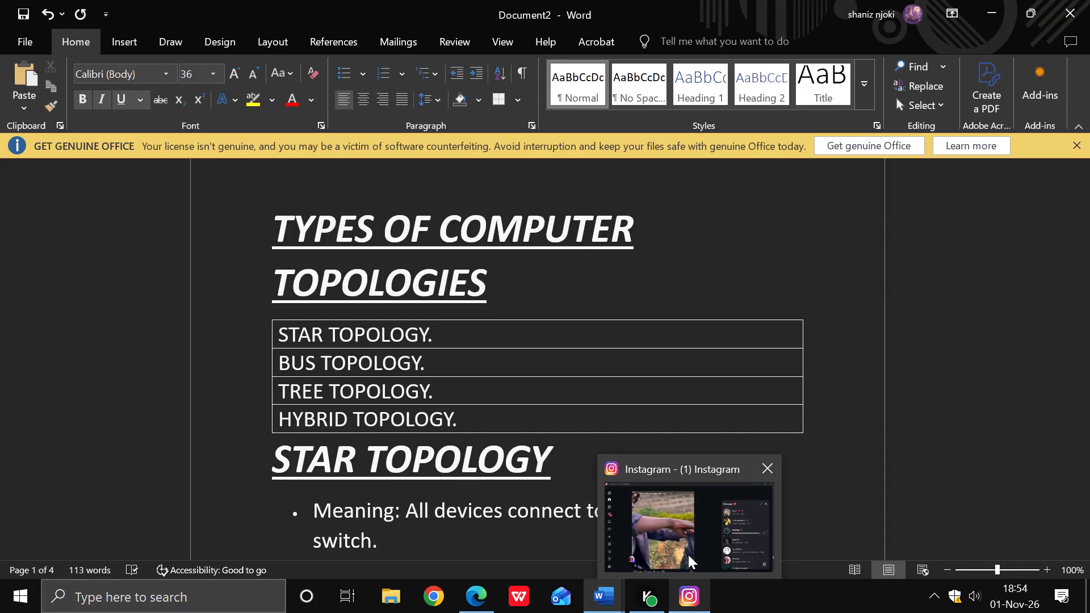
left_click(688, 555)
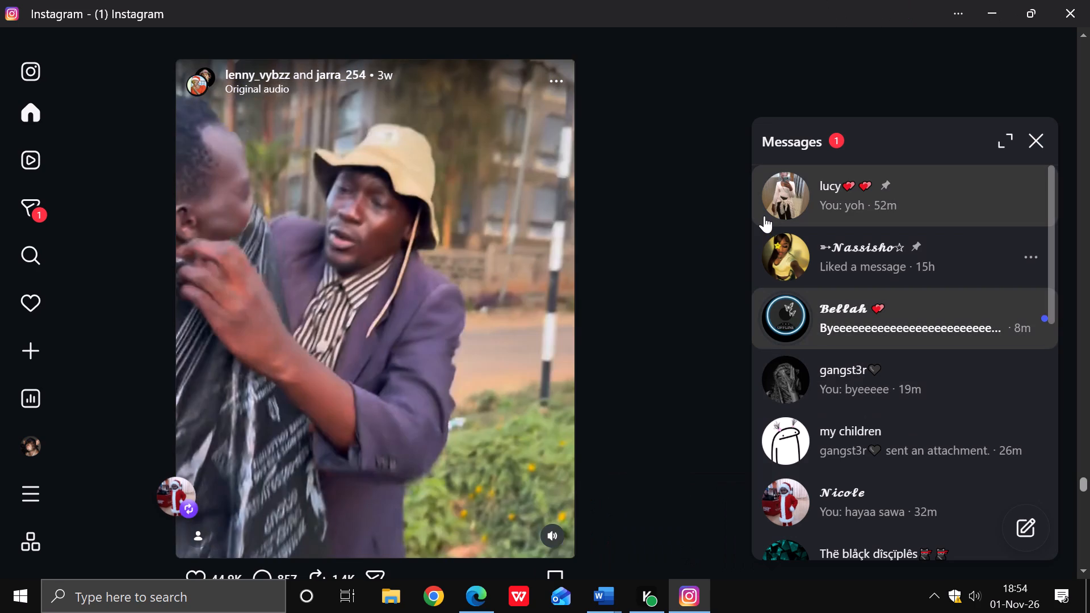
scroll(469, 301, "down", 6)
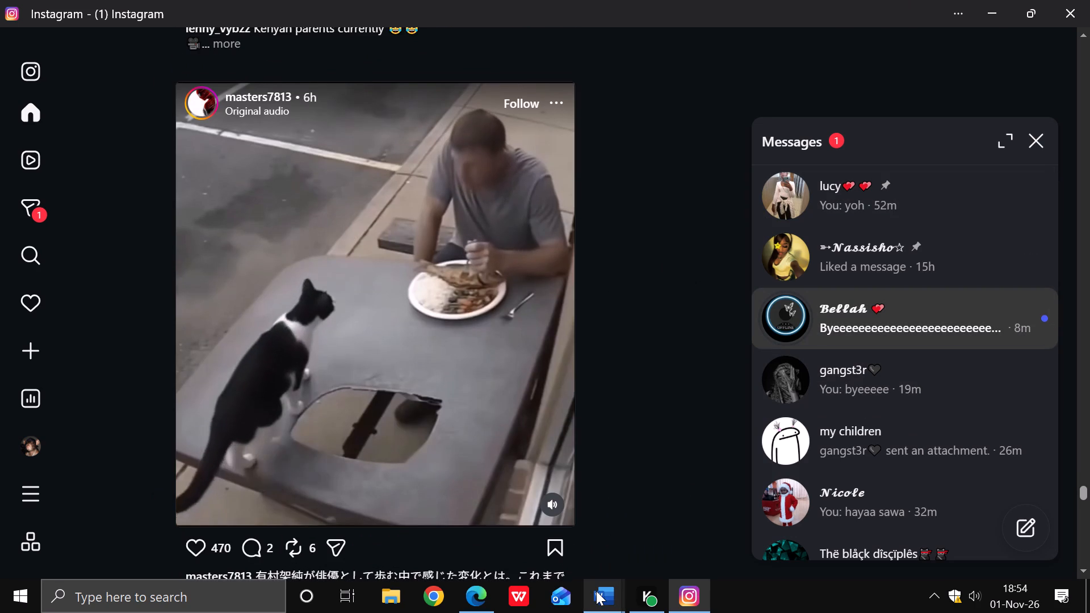
Return to Document2 in Word and examine the tree and hybrid topology sections, their diagrams and the page layout down to the end.
left_click(596, 591)
left_click(638, 534)
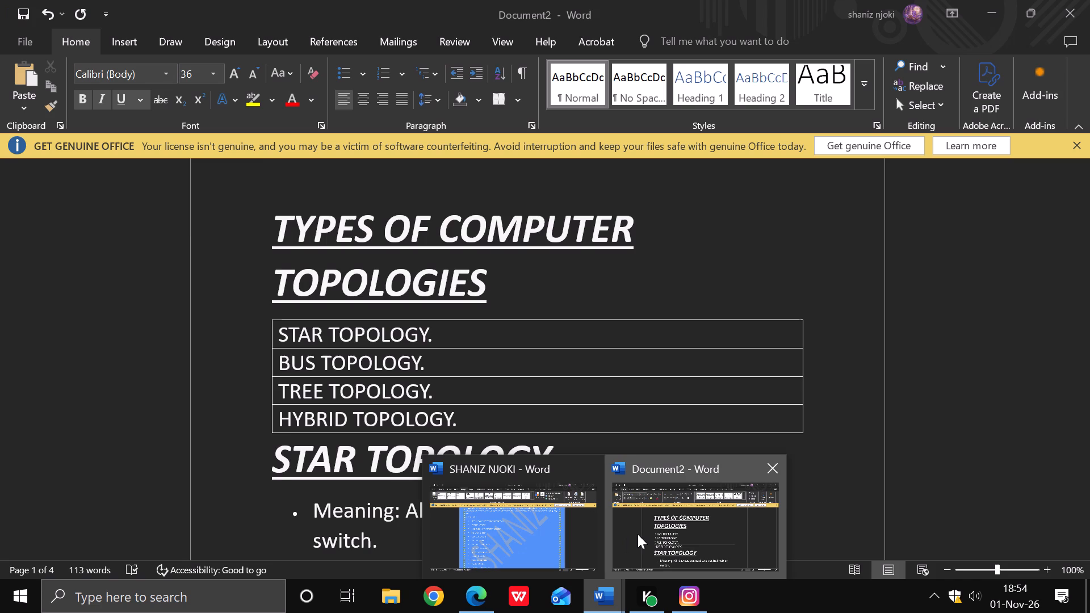
scroll(463, 409, "down", 19)
scroll(463, 409, "down", 3)
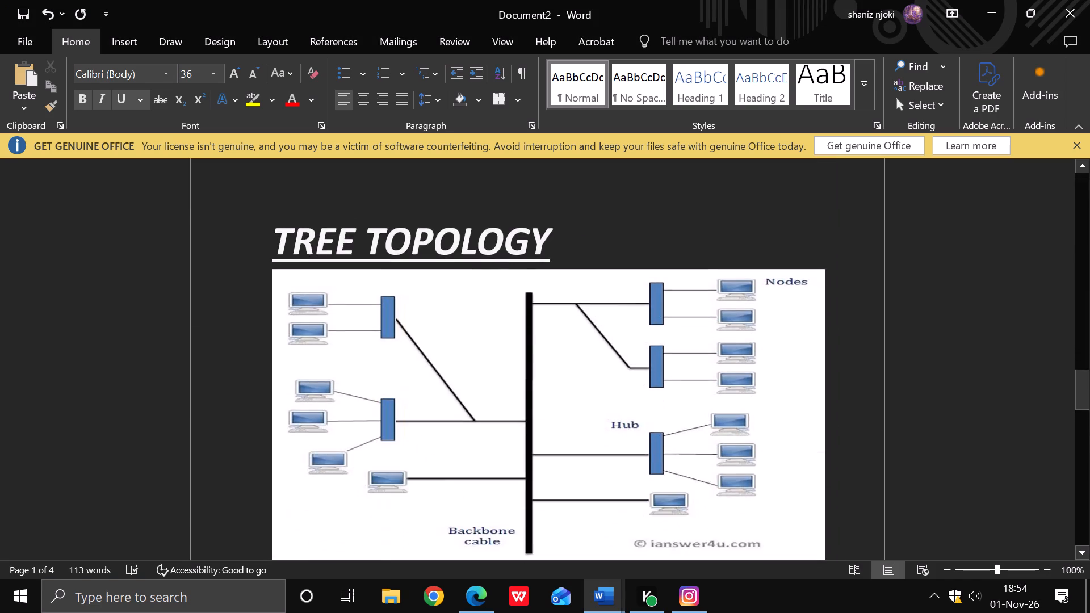
scroll(463, 409, "down", 6)
scroll(463, 409, "up", 8)
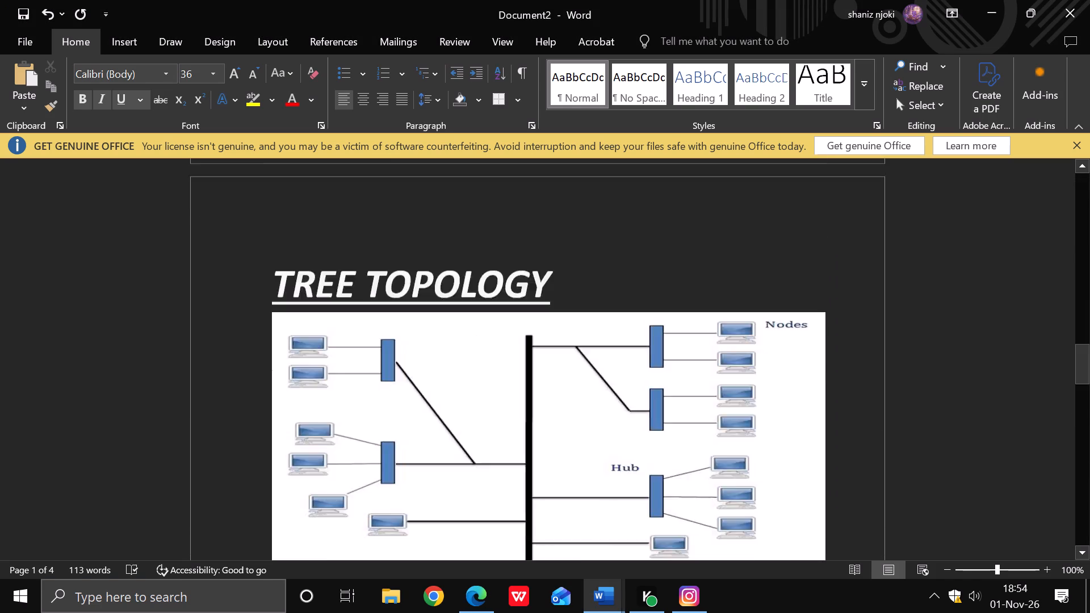
scroll(463, 409, "down", 15)
scroll(463, 409, "up", 2)
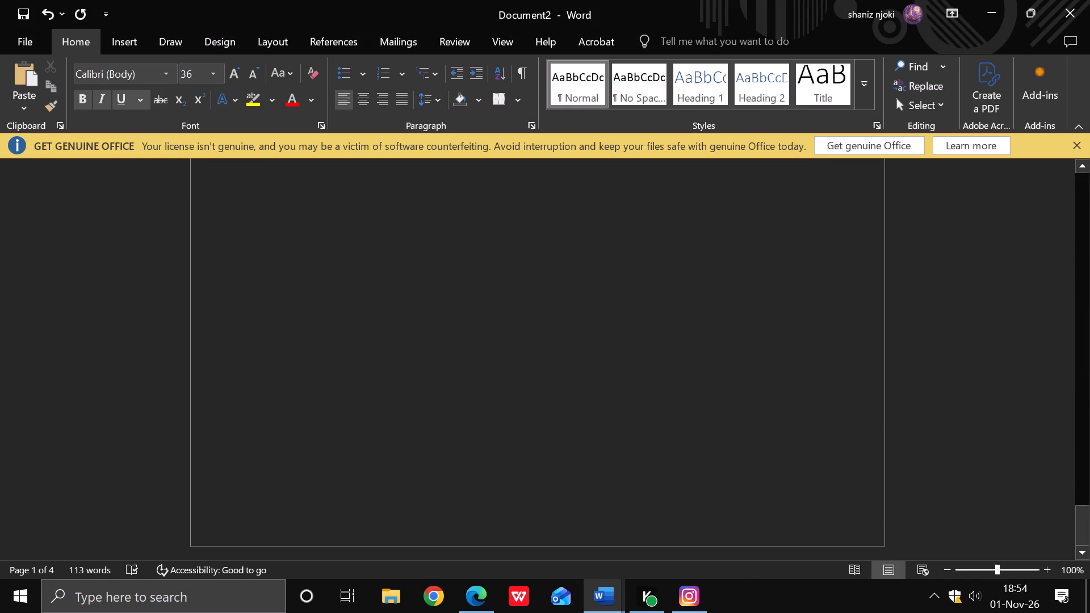
scroll(463, 409, "up", 9)
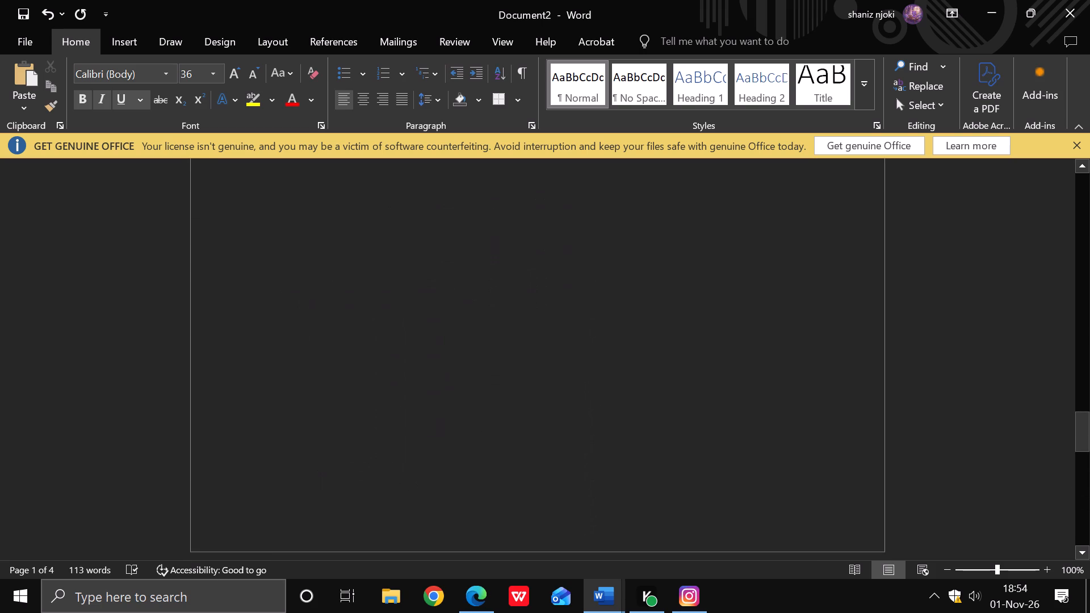
scroll(463, 409, "up", 2)
scroll(463, 409, "down", 5)
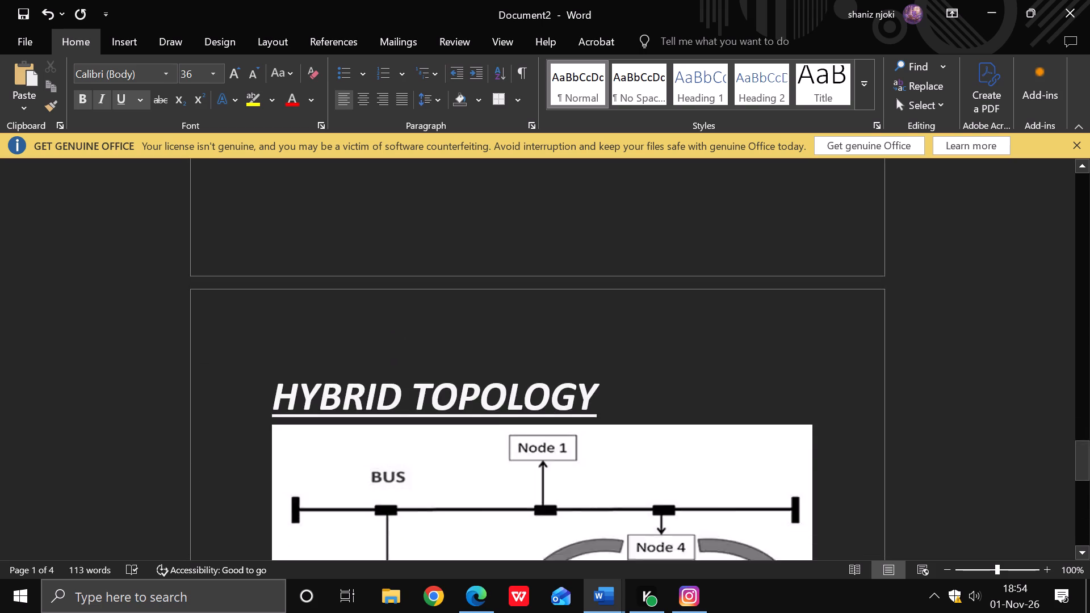
scroll(463, 409, "down", 1)
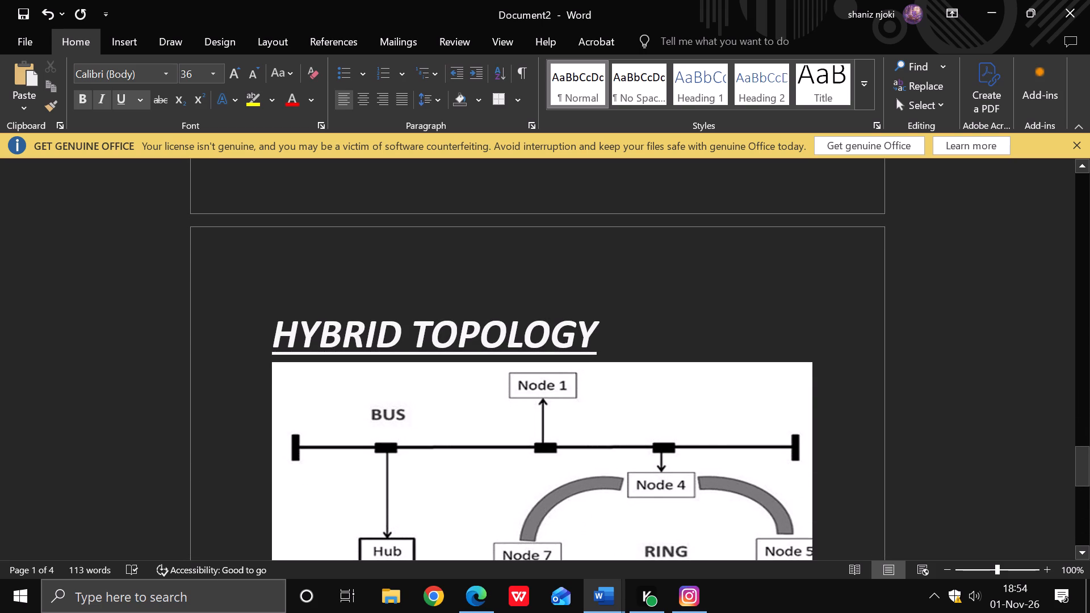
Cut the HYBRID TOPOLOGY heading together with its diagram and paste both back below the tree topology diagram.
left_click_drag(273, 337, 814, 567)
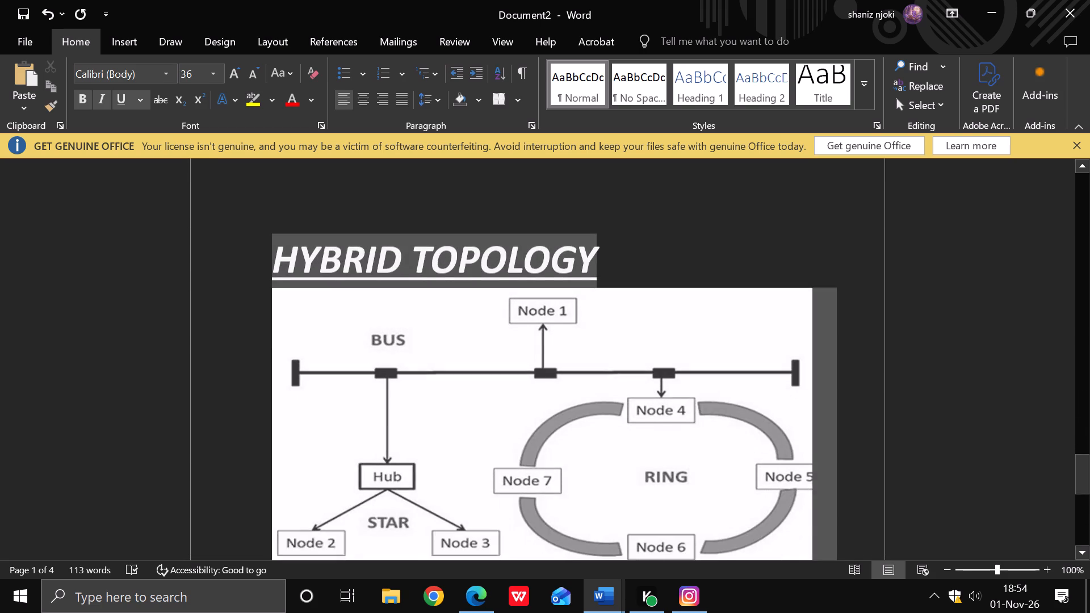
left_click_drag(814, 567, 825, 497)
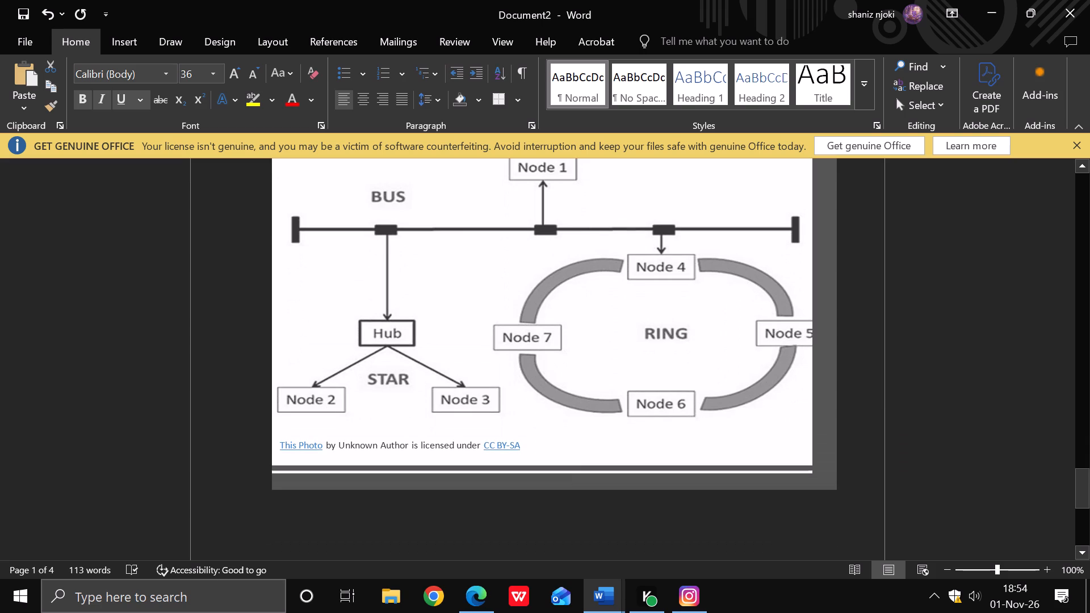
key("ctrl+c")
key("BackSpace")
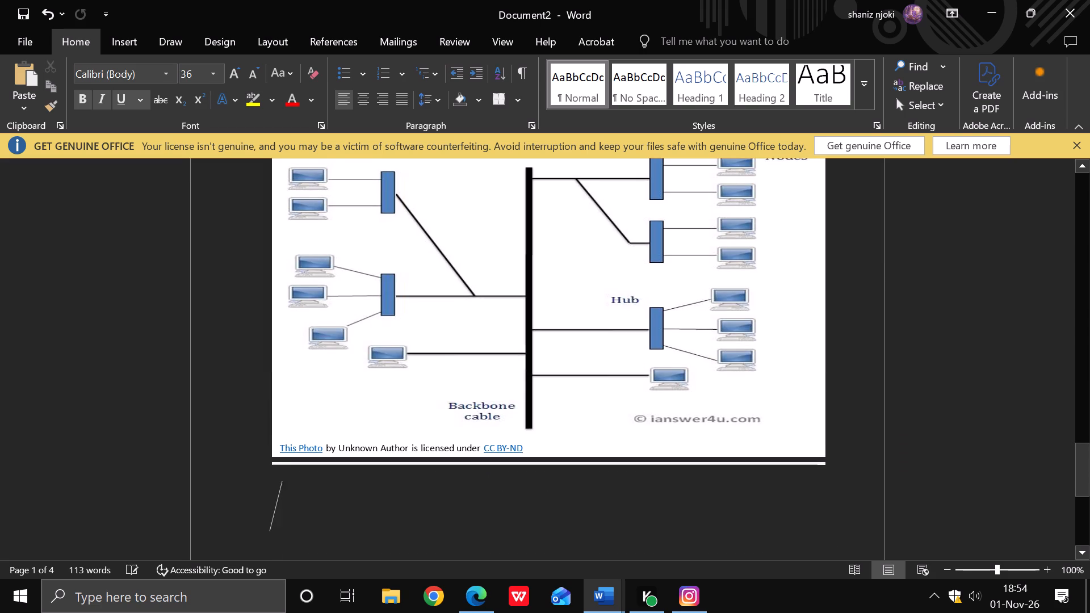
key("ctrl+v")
Examine the sections from HYBRID TOPOLOGY up to STAR TOPOLOGY and back to TREE TOPOLOGY to see which headings still need definition bullets.
scroll(512, 304, "up", 4)
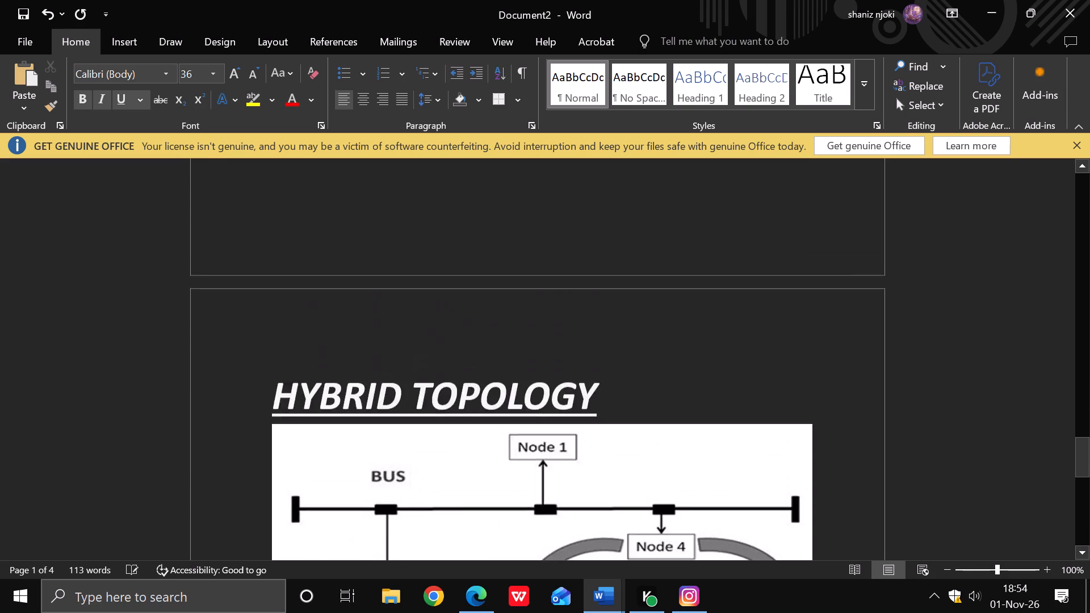
scroll(512, 304, "up", 9)
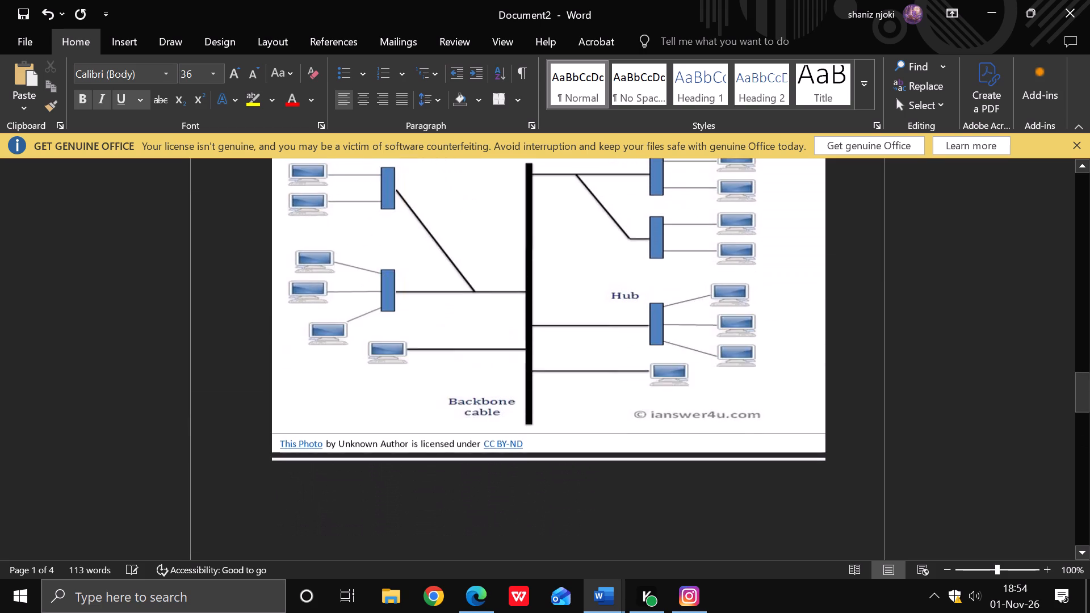
scroll(512, 304, "up", 3)
scroll(512, 304, "down", 1)
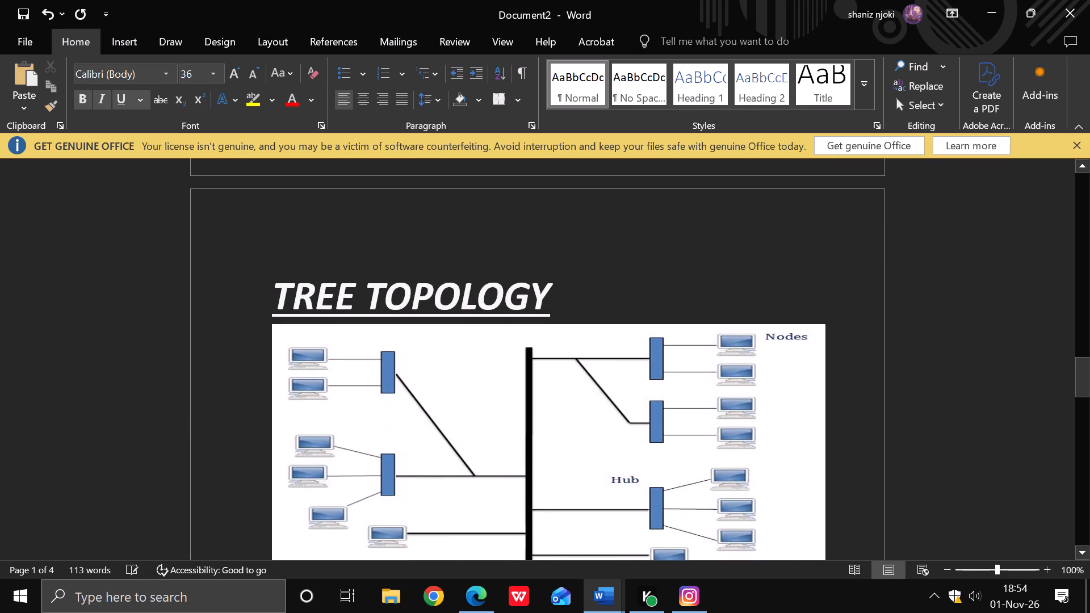
scroll(581, 216, "up", 6)
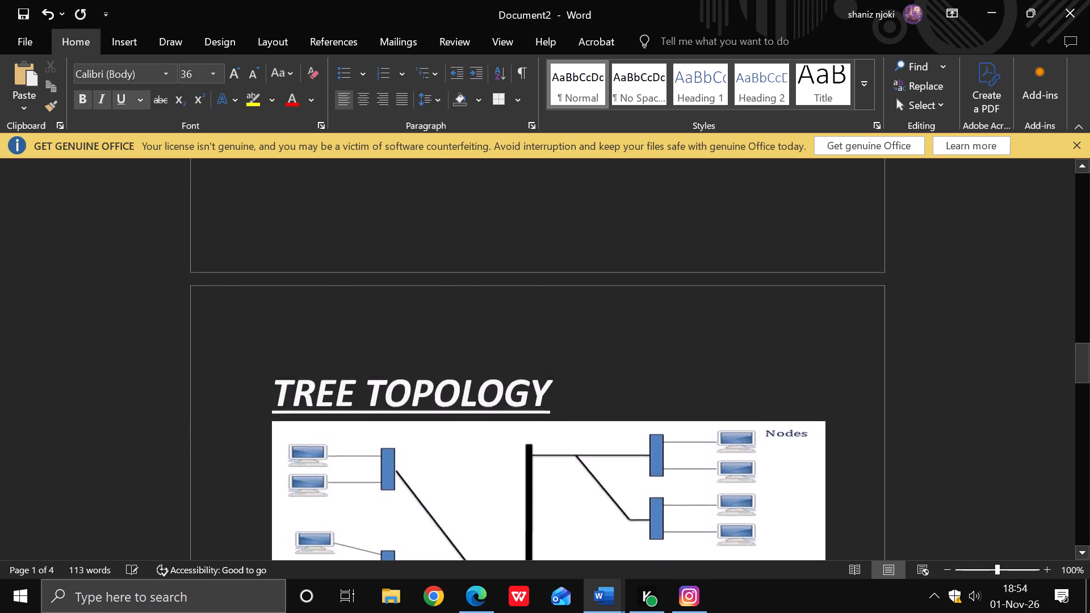
scroll(581, 216, "up", 7)
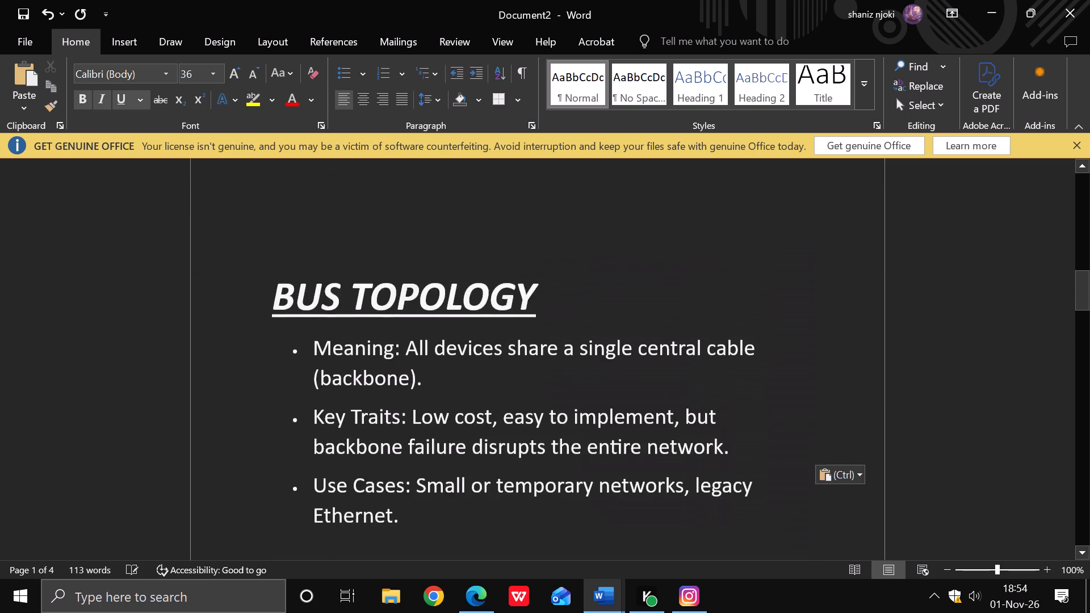
scroll(581, 216, "up", 11)
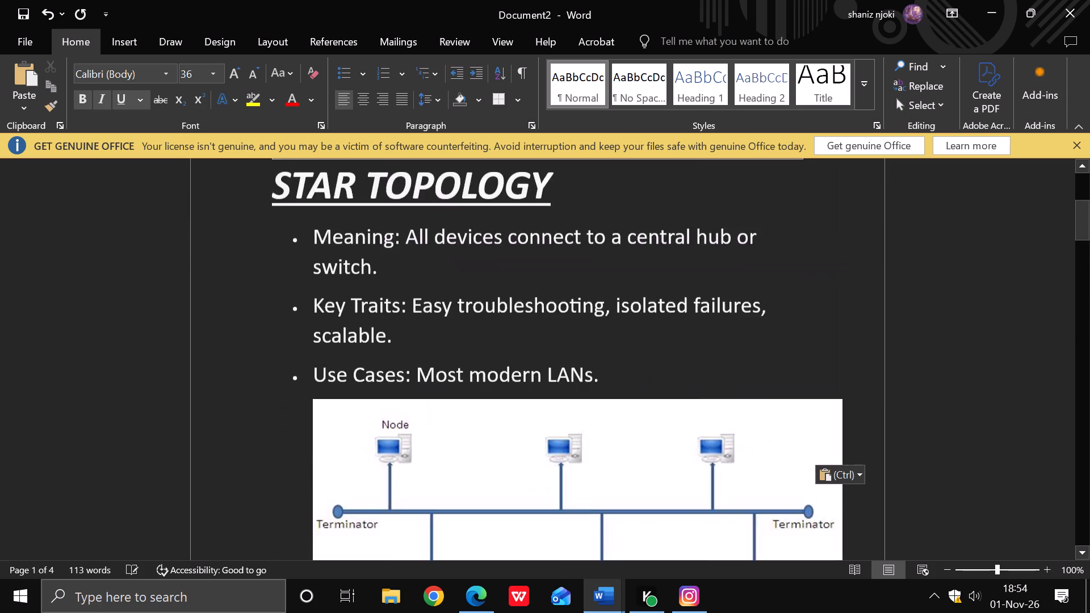
scroll(581, 216, "up", 3)
scroll(581, 216, "down", 9)
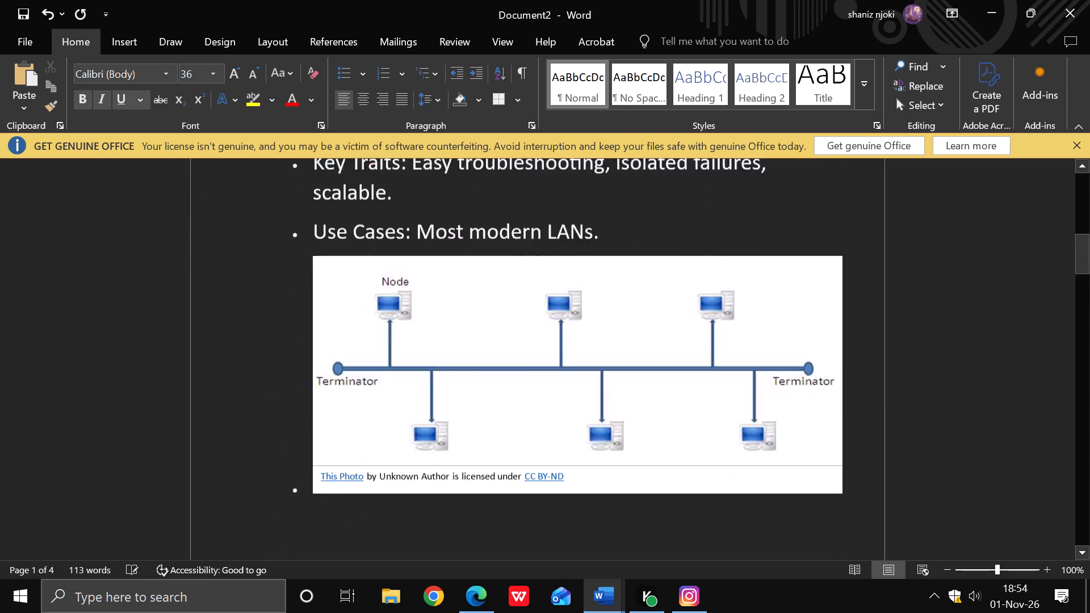
scroll(581, 216, "down", 12)
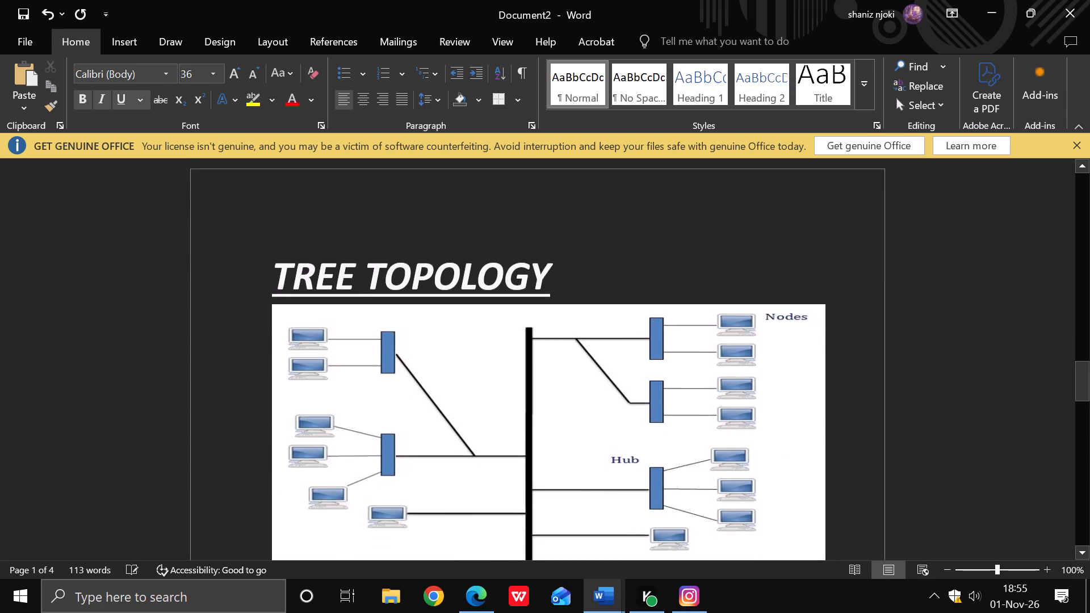
scroll(581, 216, "down", 1)
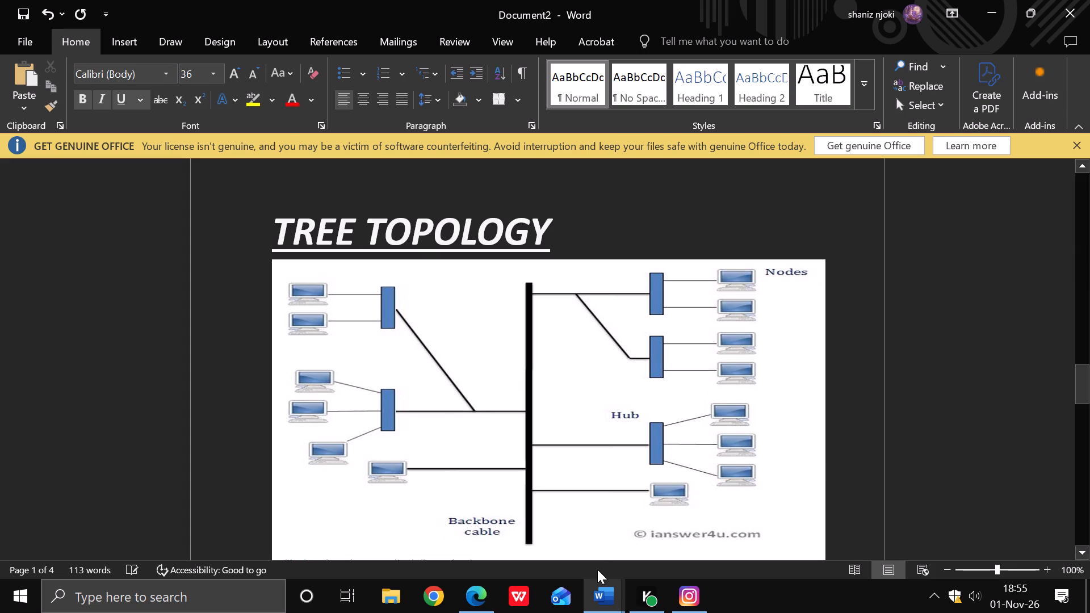
Switch to the Edge search results and copy the Meaning, Key Traits and Use Cases bullets under Tree Topology.
left_click(487, 597)
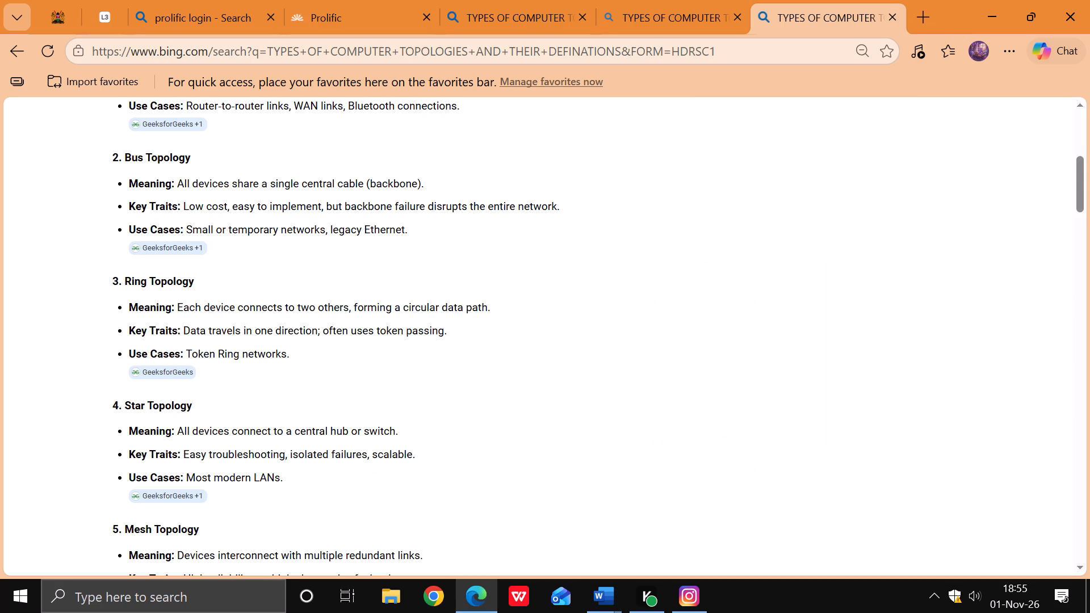
scroll(190, 427, "down", 4)
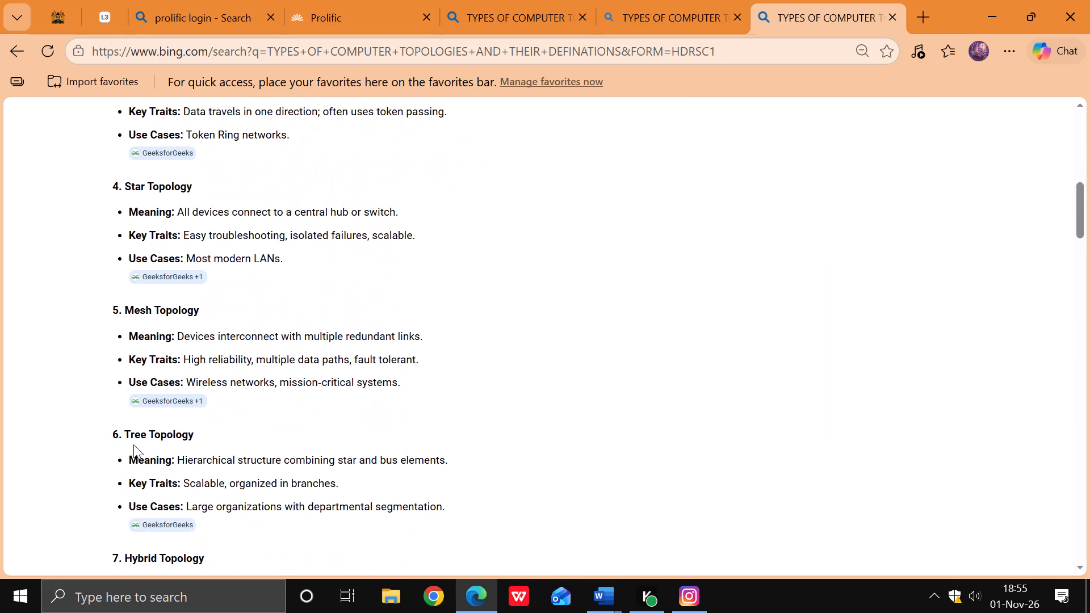
left_click_drag(129, 461, 402, 512)
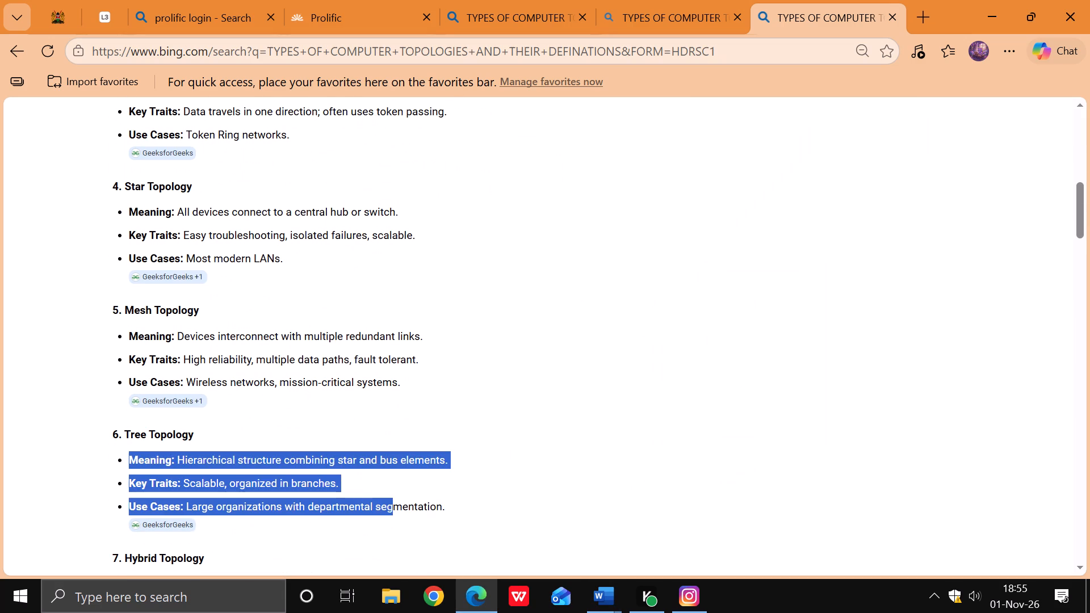
left_click_drag(402, 512, 460, 498)
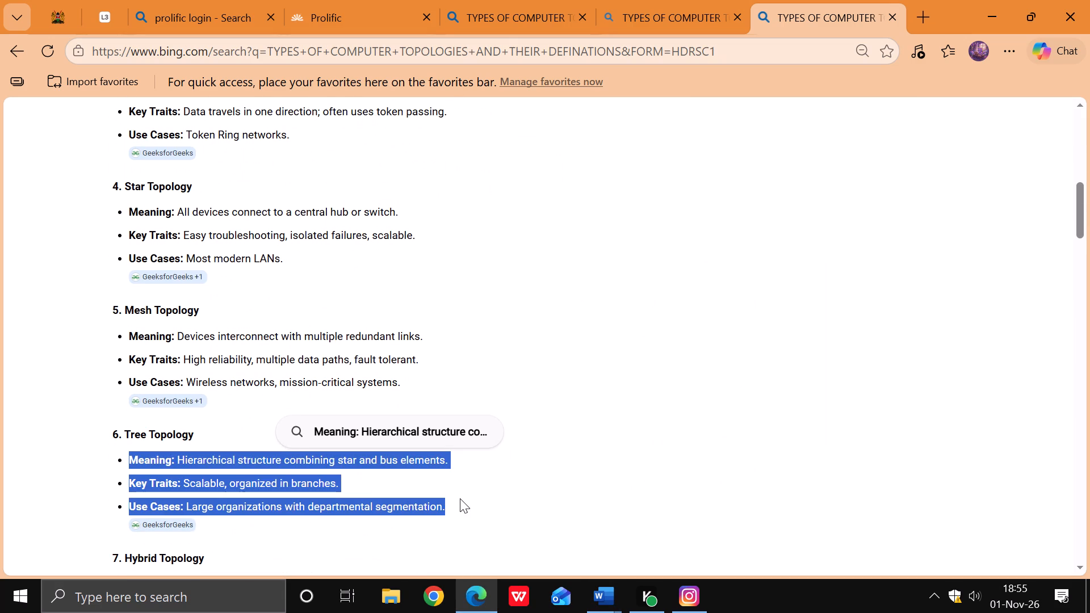
key("ctrl+c")
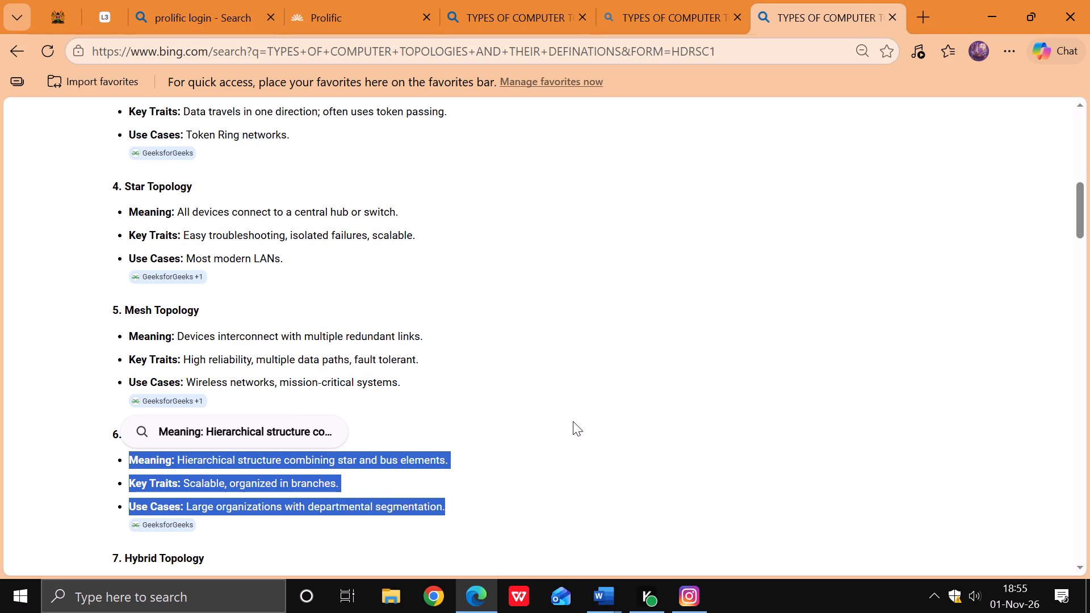
Return to the Word document and paste the copied bullets on a new line between the TREE TOPOLOGY heading and its diagram.
left_click(592, 596)
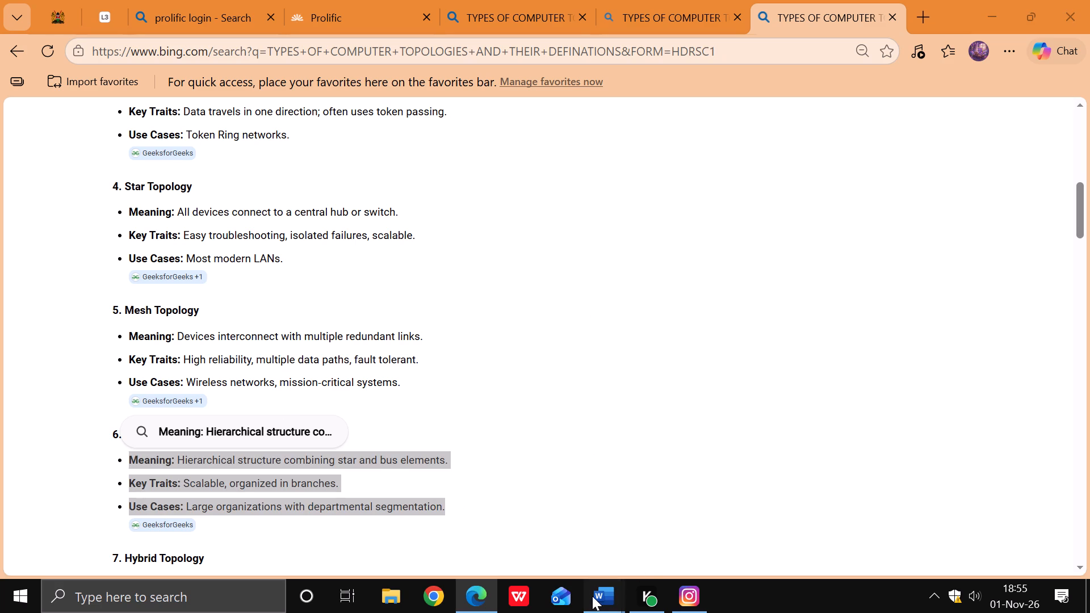
left_click(649, 501)
left_click(588, 242)
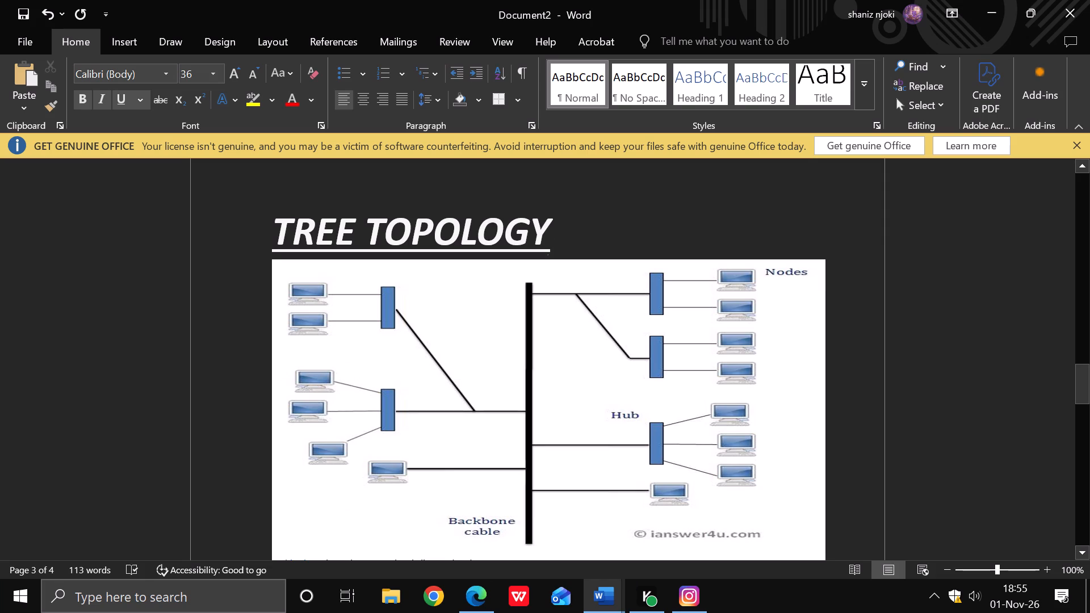
key("Return")
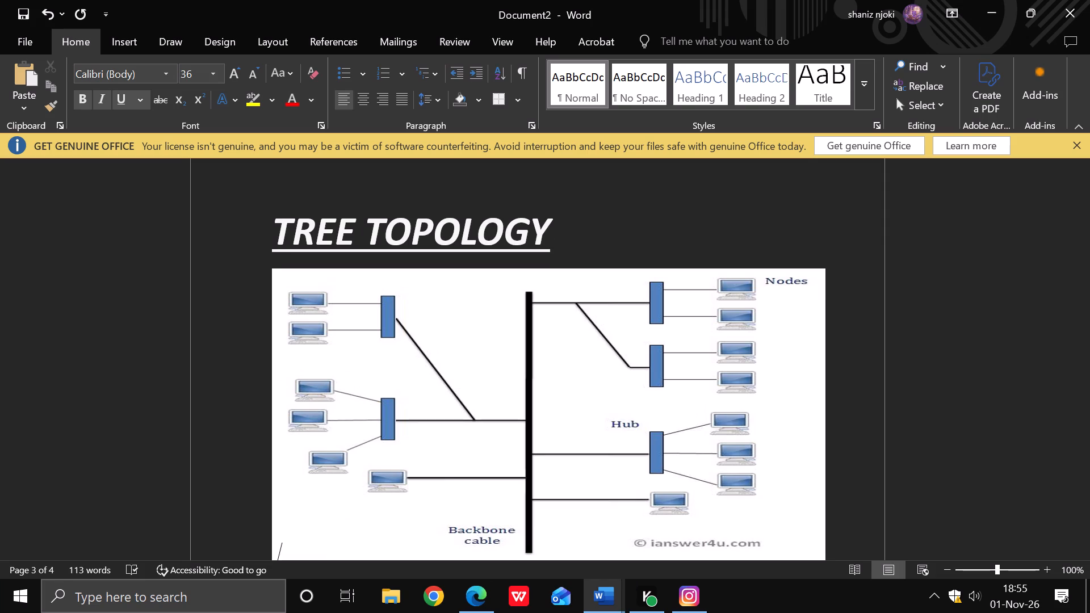
scroll(756, 307, "up", 4)
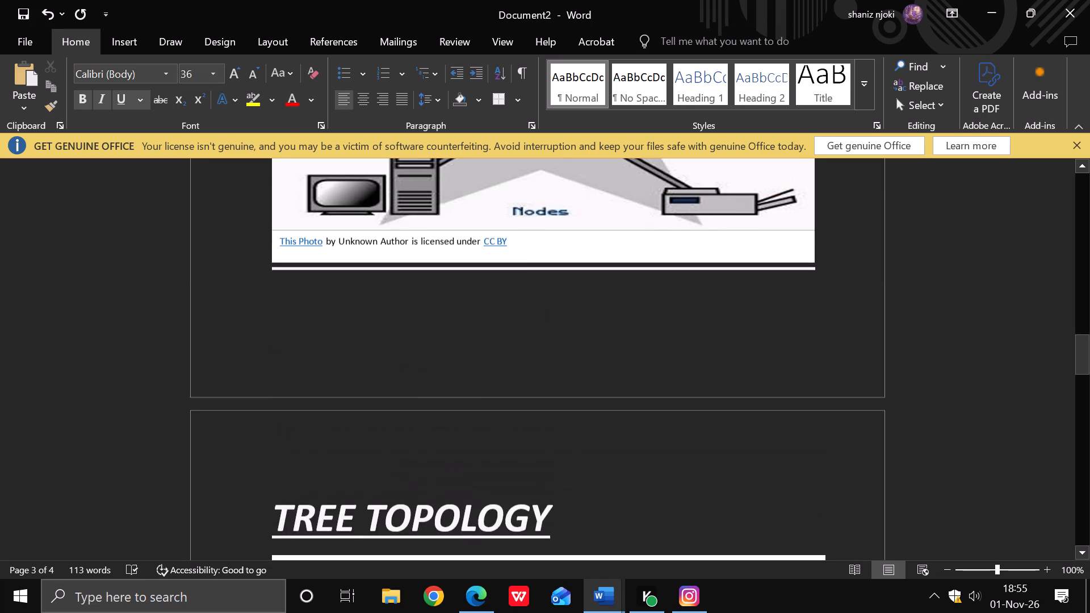
scroll(754, 335, "down", 8)
scroll(754, 335, "up", 3)
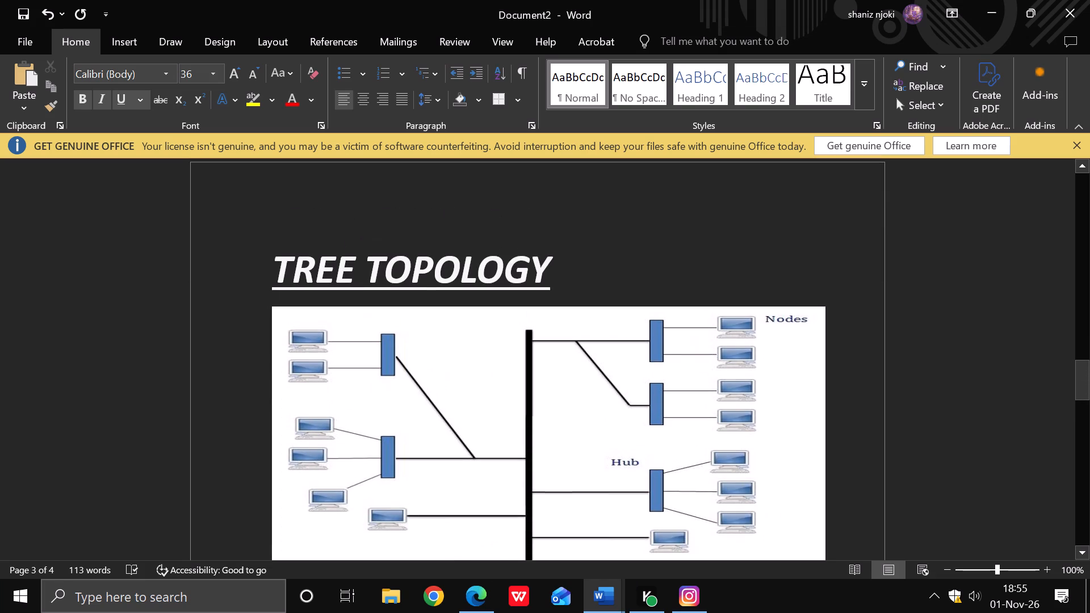
left_click(620, 276)
key("Return")
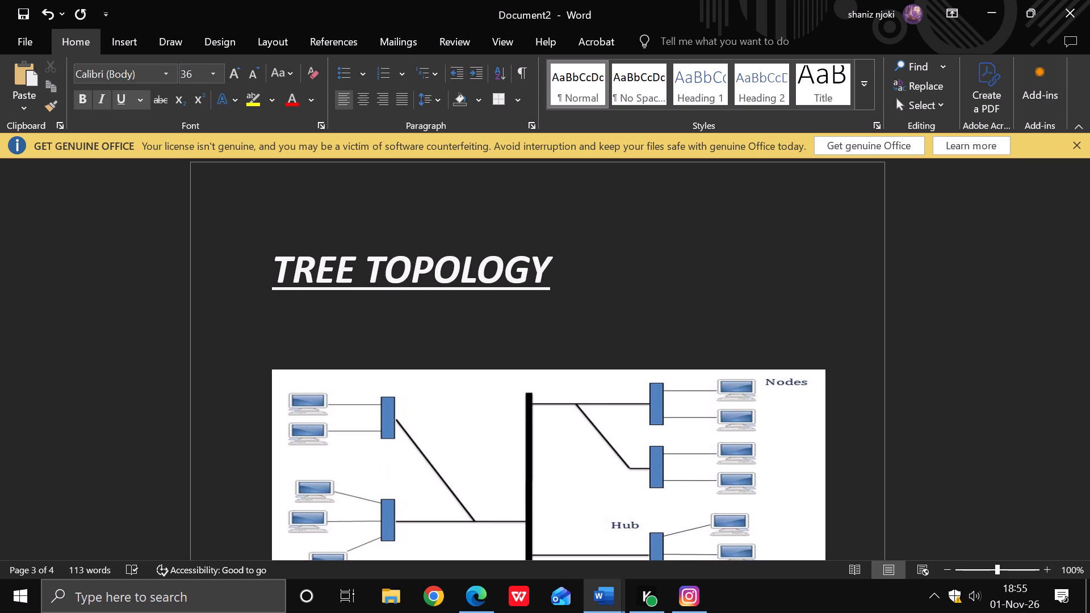
key("ctrl+v")
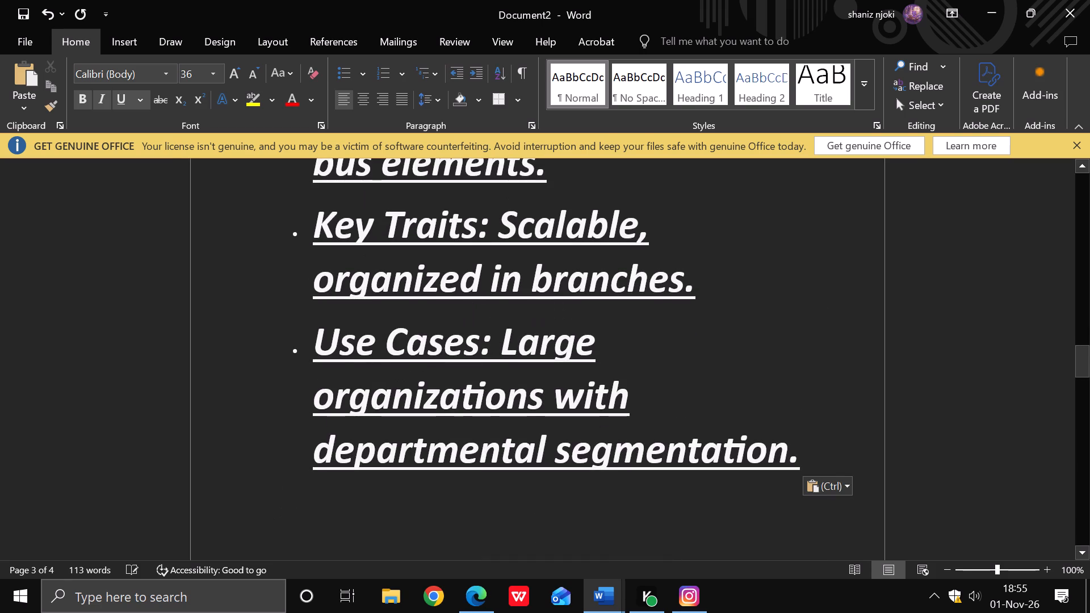
Remove underline, italic and bold from the pasted tree topology bullets and set their font size to 20.
scroll(325, 217, "up", 2)
left_click_drag(309, 188, 718, 374)
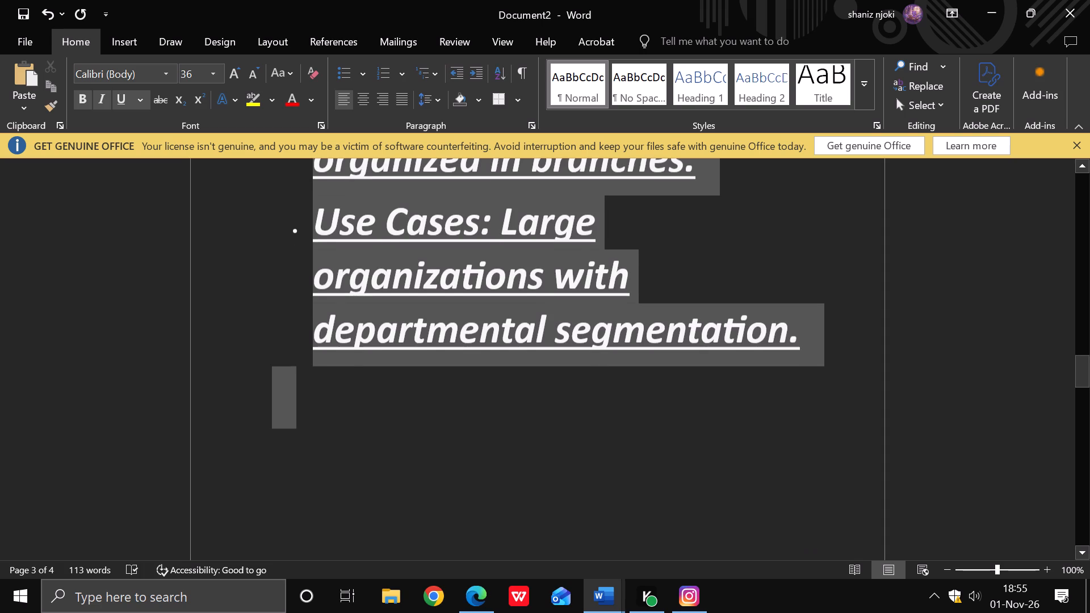
left_click_drag(718, 374, 811, 331)
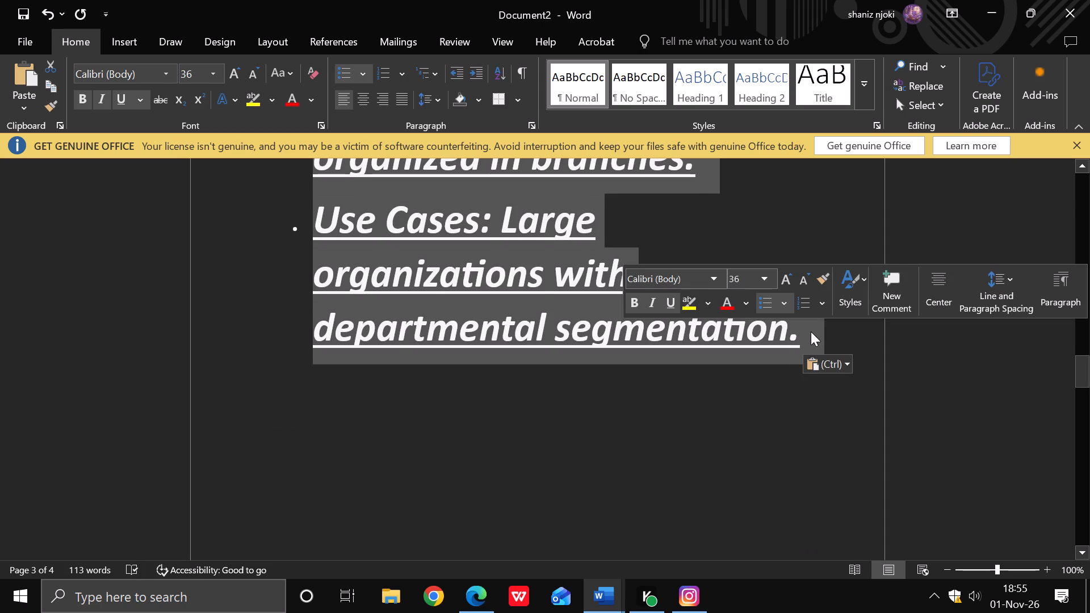
left_click(673, 305)
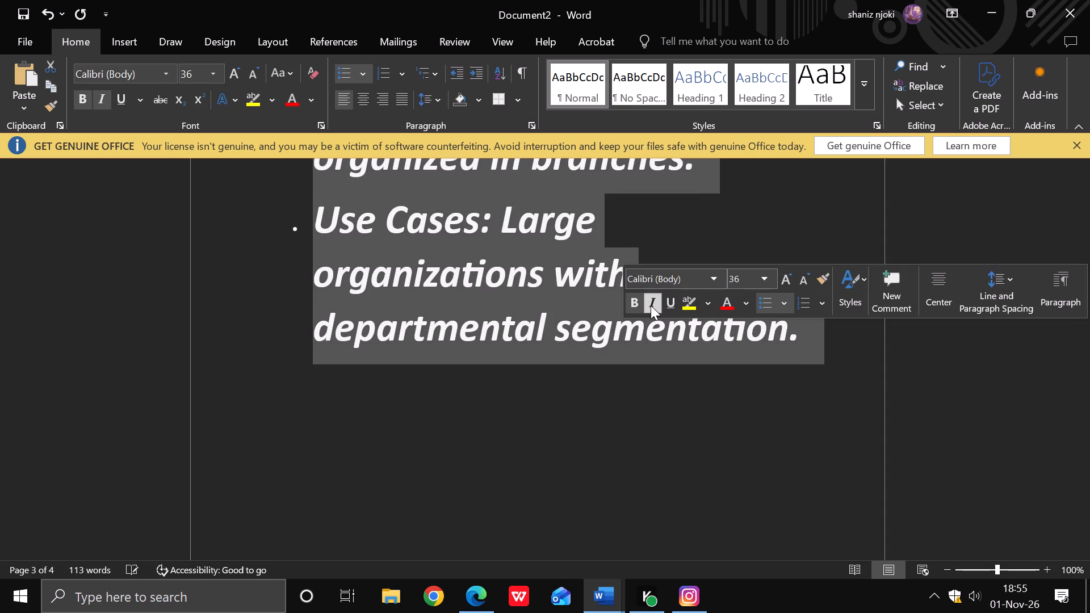
left_click(650, 305)
left_click(634, 305)
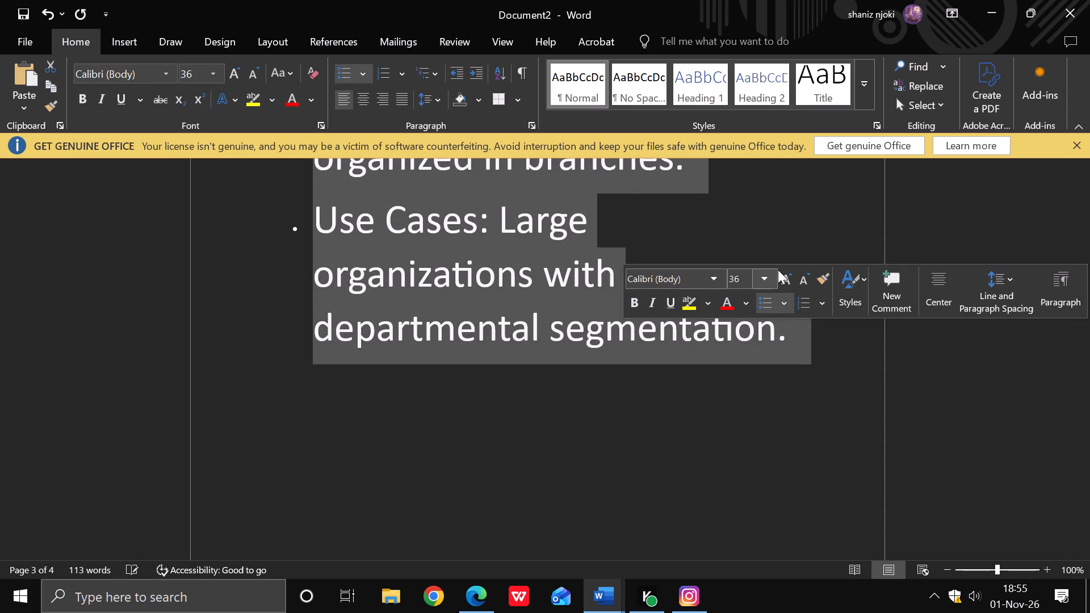
left_click(760, 276)
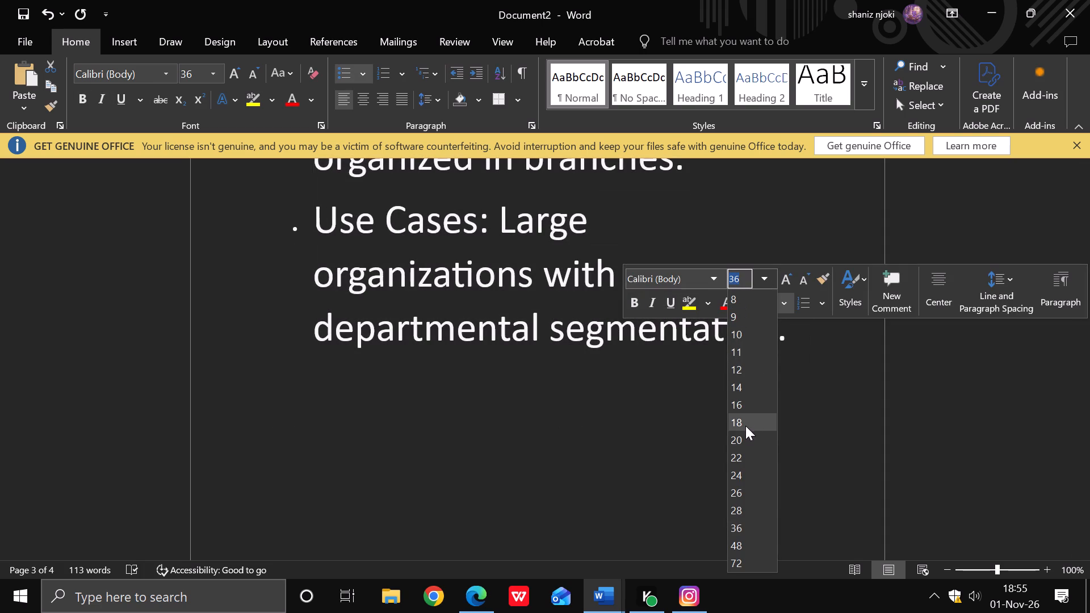
left_click(745, 440)
left_click(845, 423)
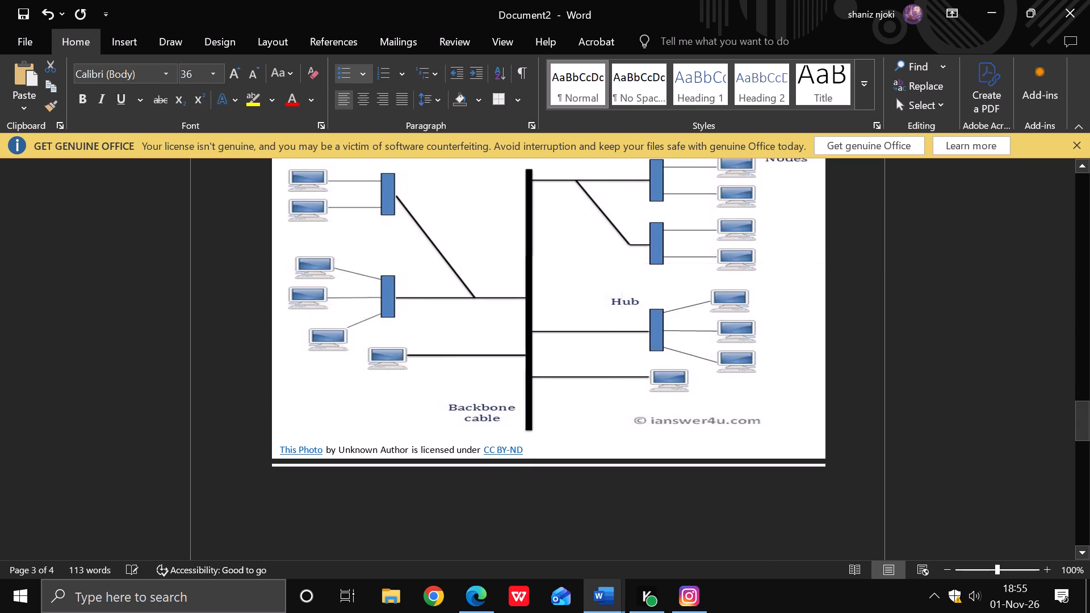
Review the tree topology bullets and the content below them down to the HYBRID TOPOLOGY heading and its diagram.
scroll(533, 301, "up", 4)
scroll(533, 301, "down", 2)
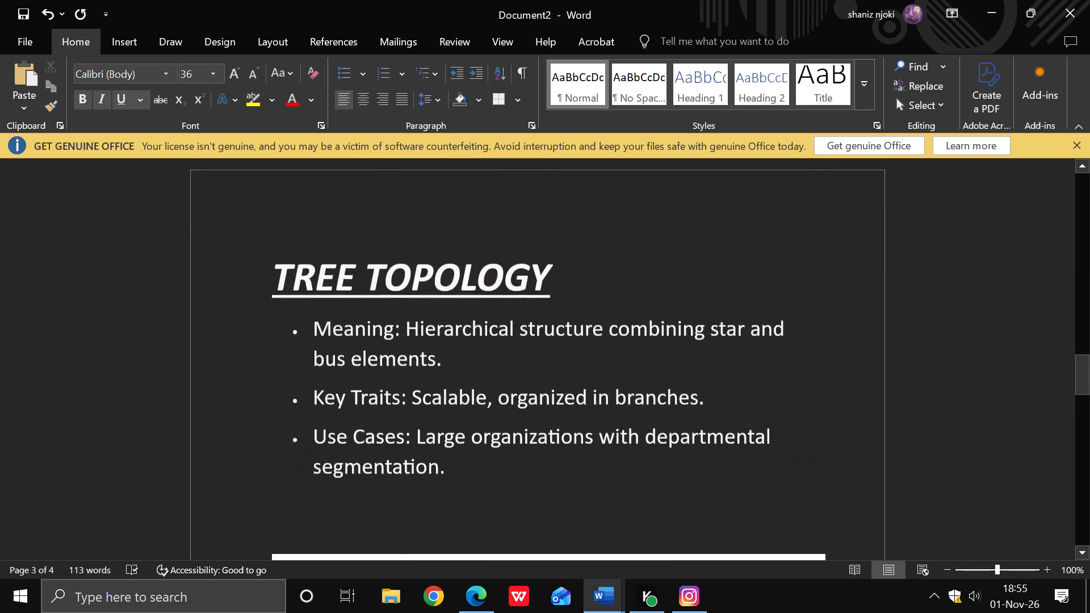
scroll(533, 301, "down", 4)
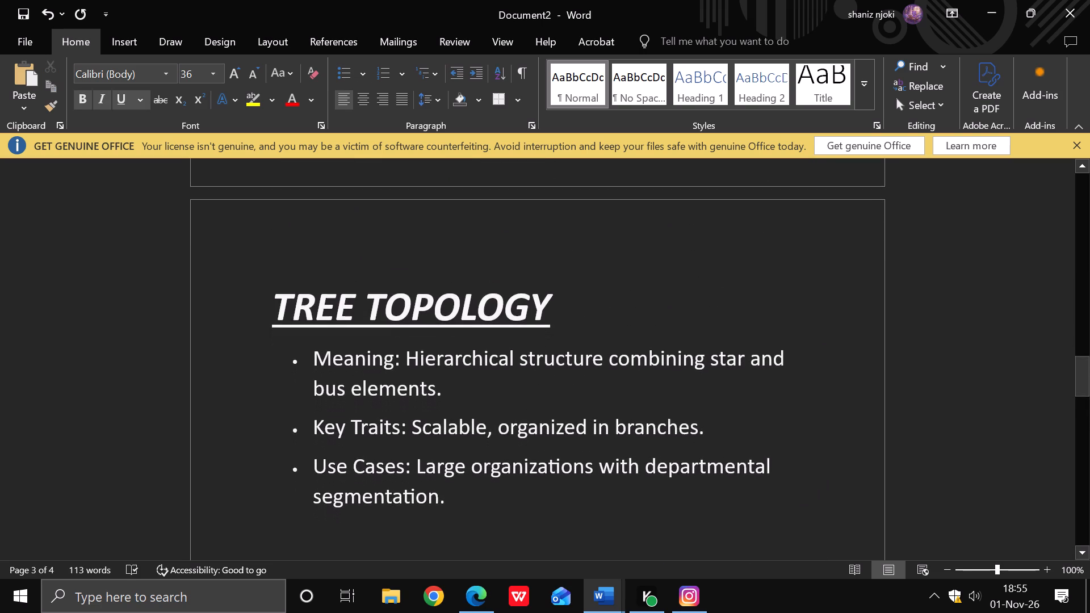
scroll(533, 301, "down", 4)
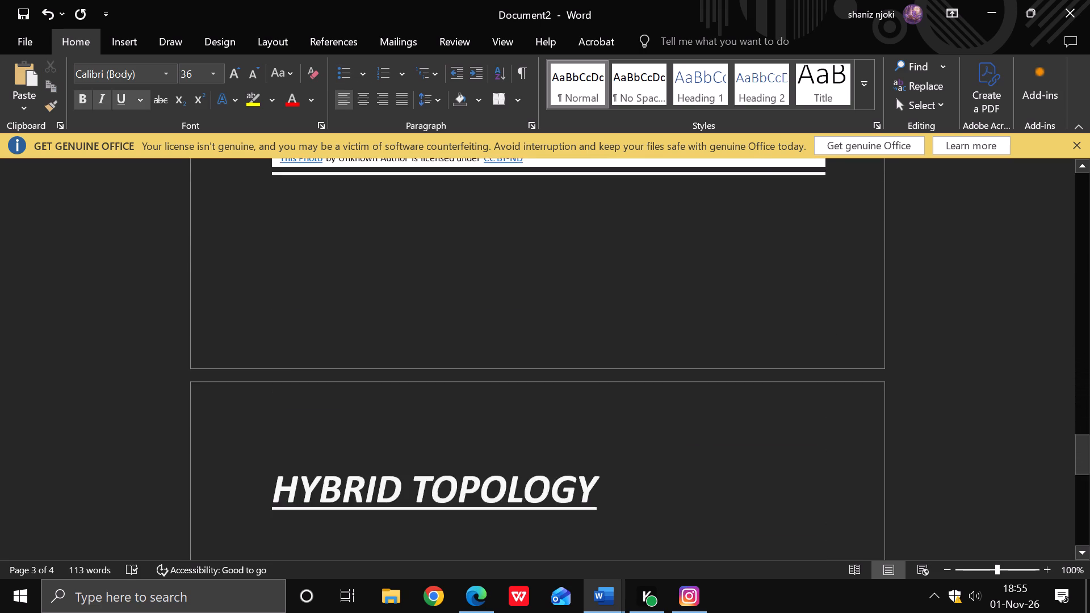
scroll(533, 301, "down", 2)
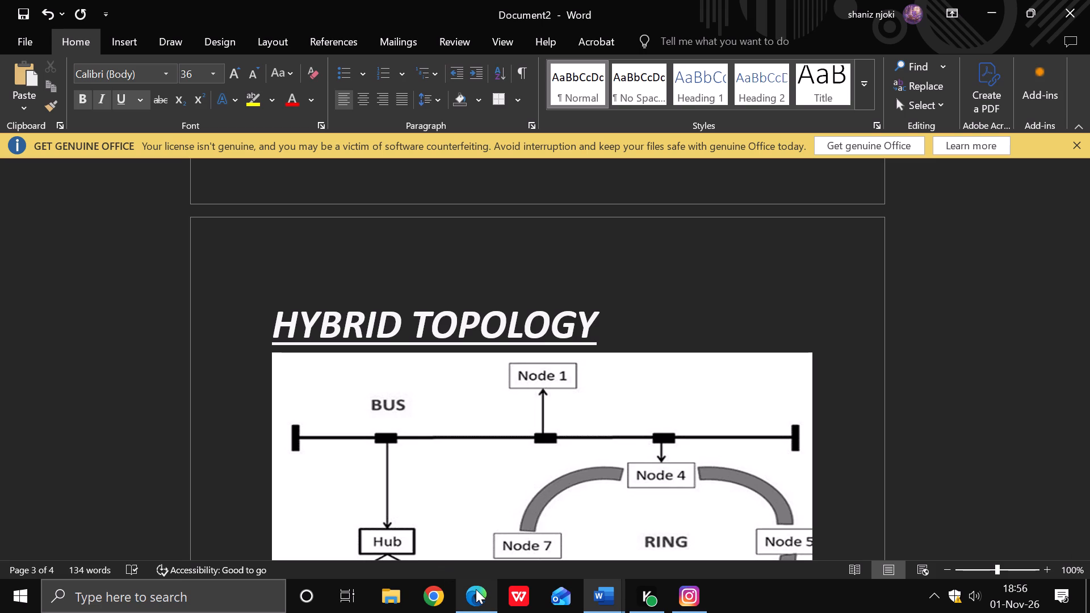
Switch to the Edge search results and copy the Meaning, Key Traits and Use Cases bullets under Hybrid Topology.
left_click(476, 589)
left_click(545, 297)
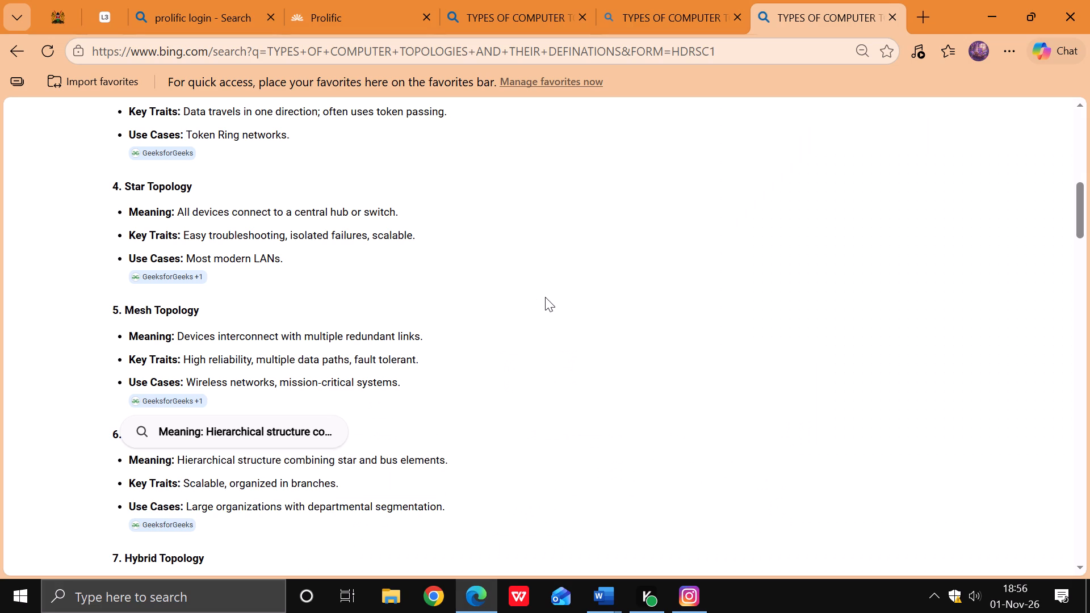
scroll(293, 287, "up", 6)
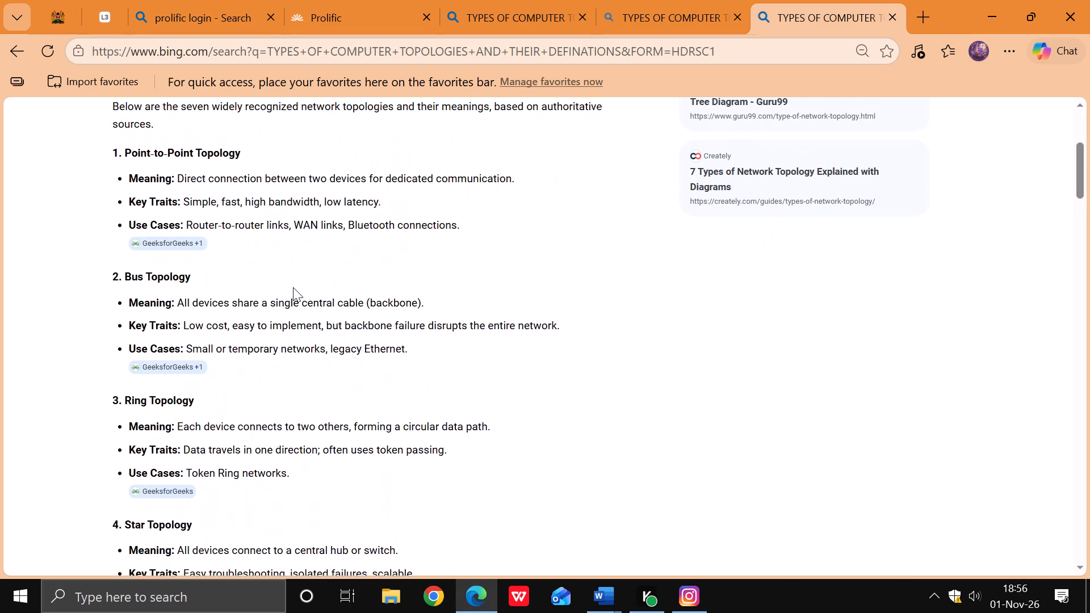
scroll(293, 287, "down", 7)
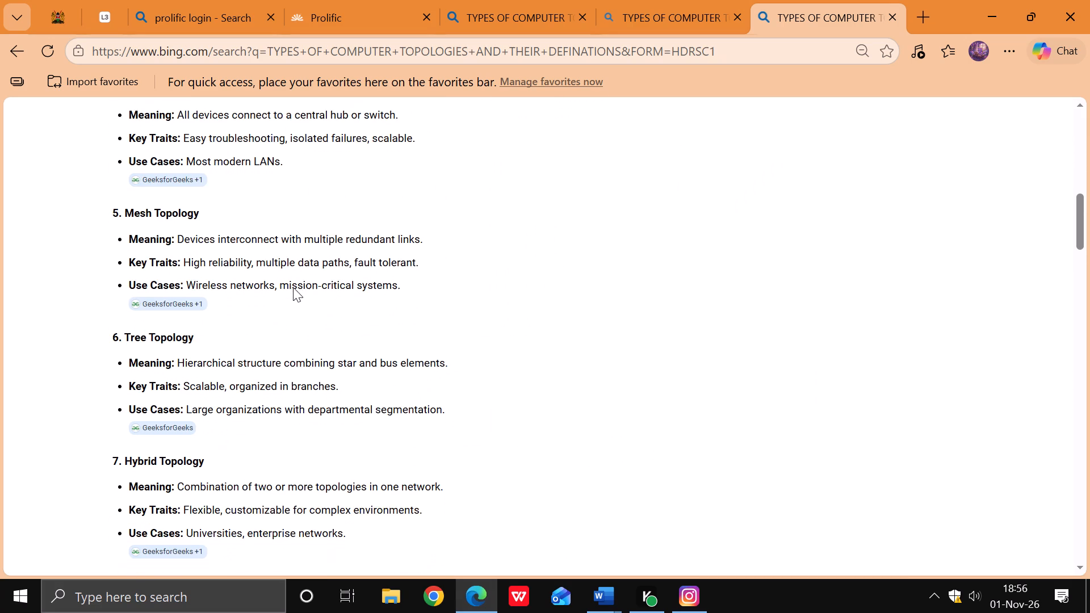
scroll(293, 287, "down", 2)
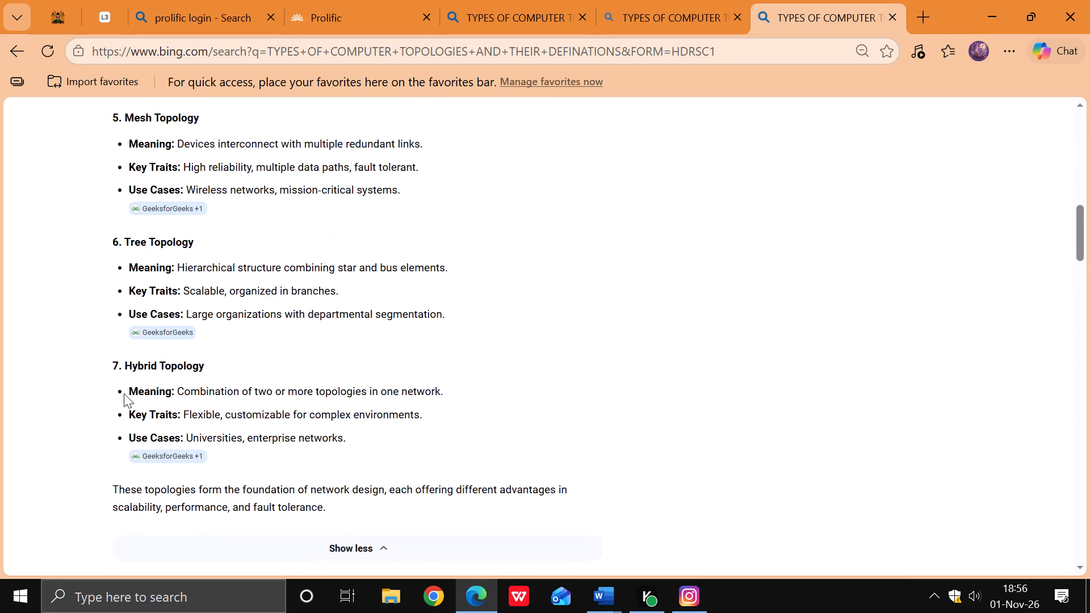
left_click_drag(129, 389, 384, 432)
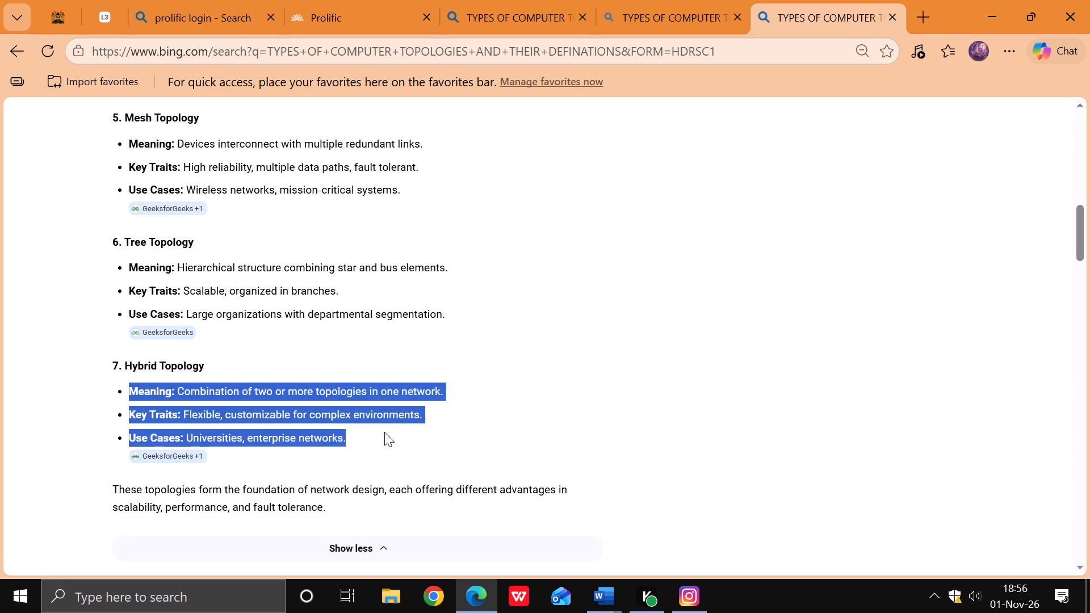
left_click_drag(384, 432, 386, 432)
key("ctrl+c")
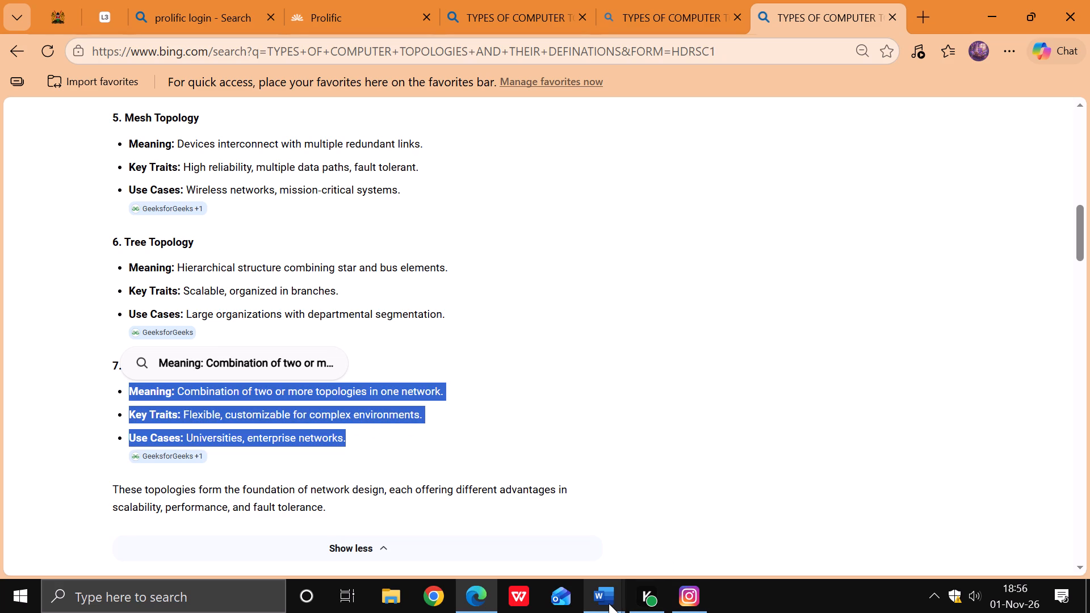
Return to the Word document, add a new line below the HYBRID TOPOLOGY heading and paste the copied bullets at the heading's end.
left_click(672, 541)
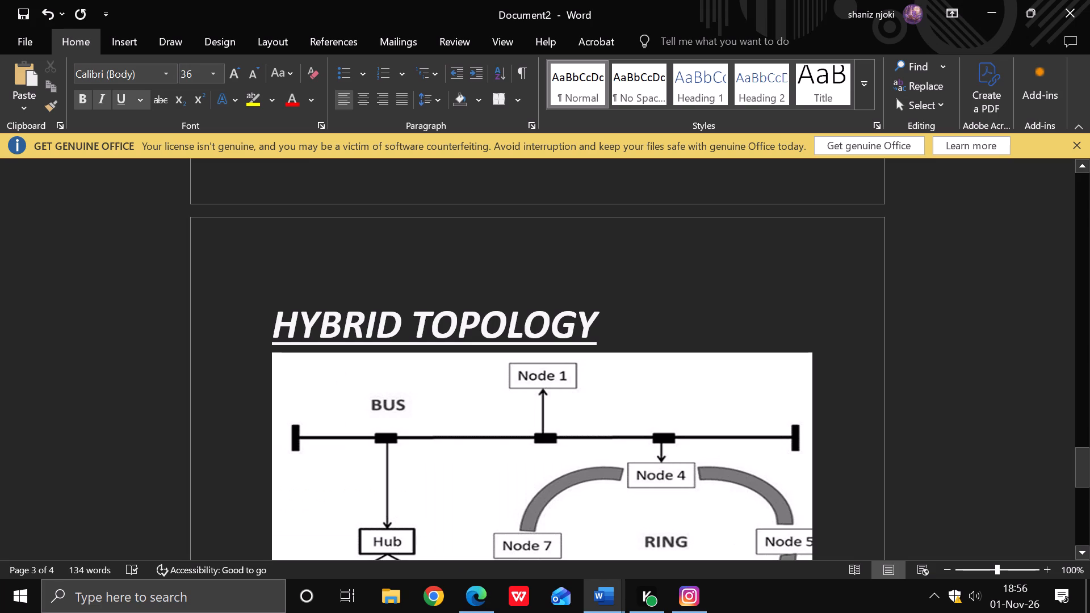
left_click(627, 336)
key("Return")
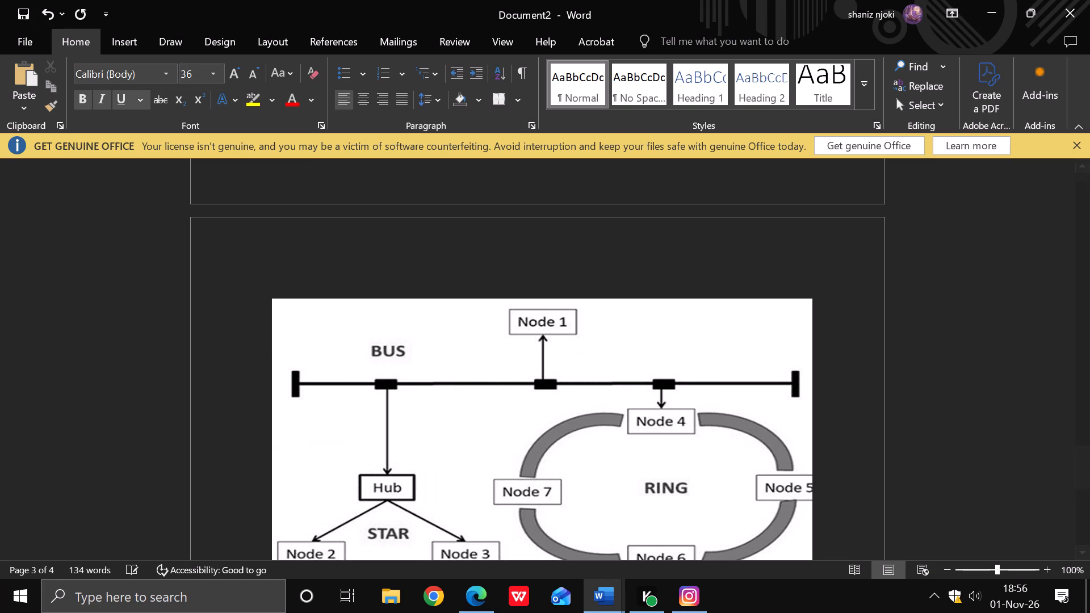
scroll(576, 311, "up", 5)
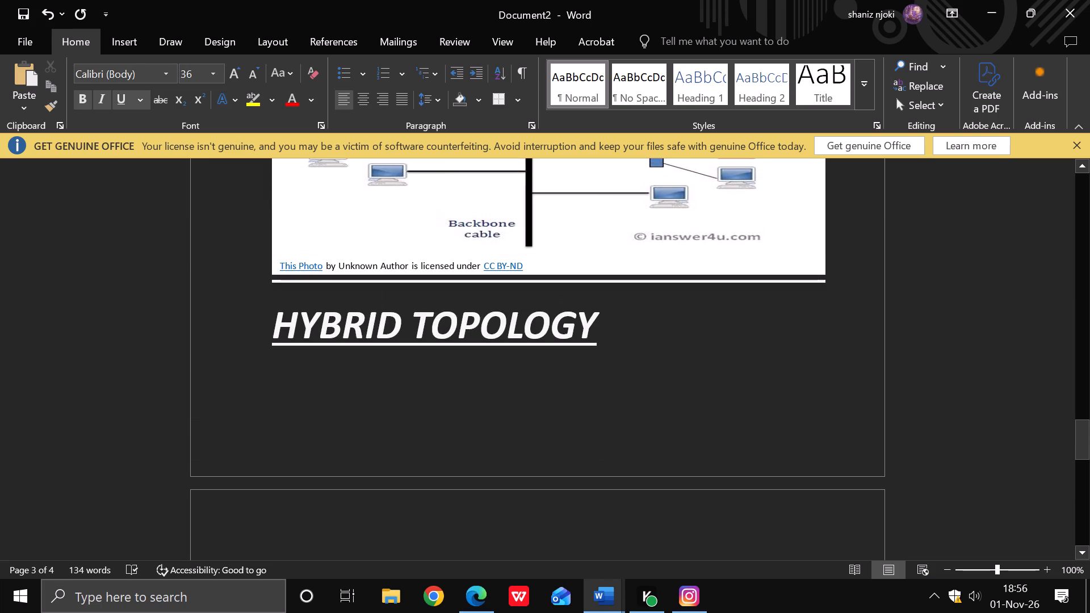
left_click(618, 321)
key("ctrl+v")
scroll(492, 302, "up", 3)
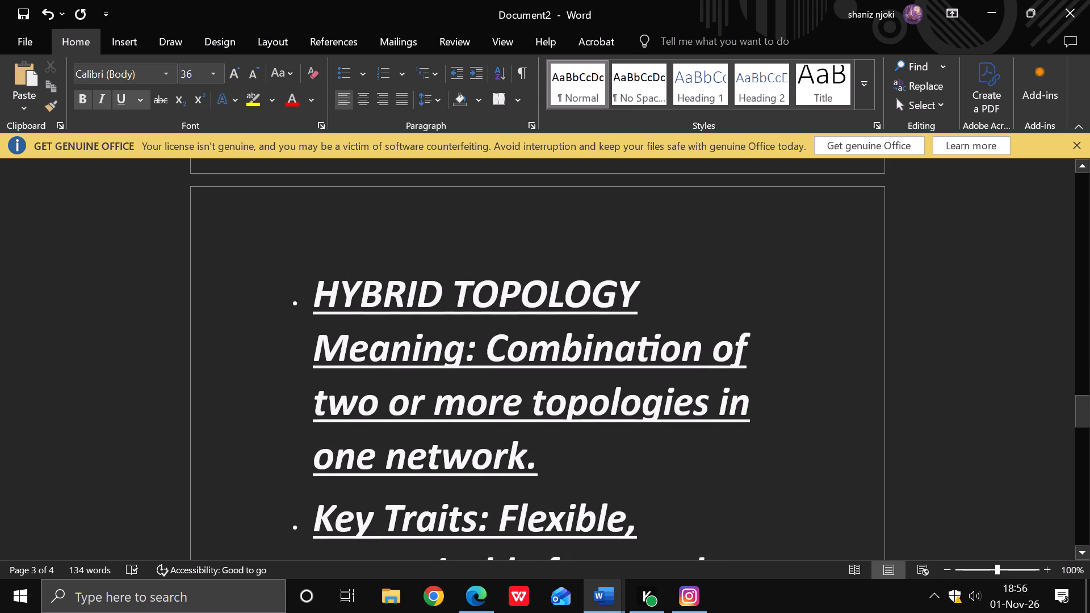
Remove underline, italic and bold from the pasted hybrid topology bullets and set their font size to 20.
left_click_drag(308, 350, 688, 546)
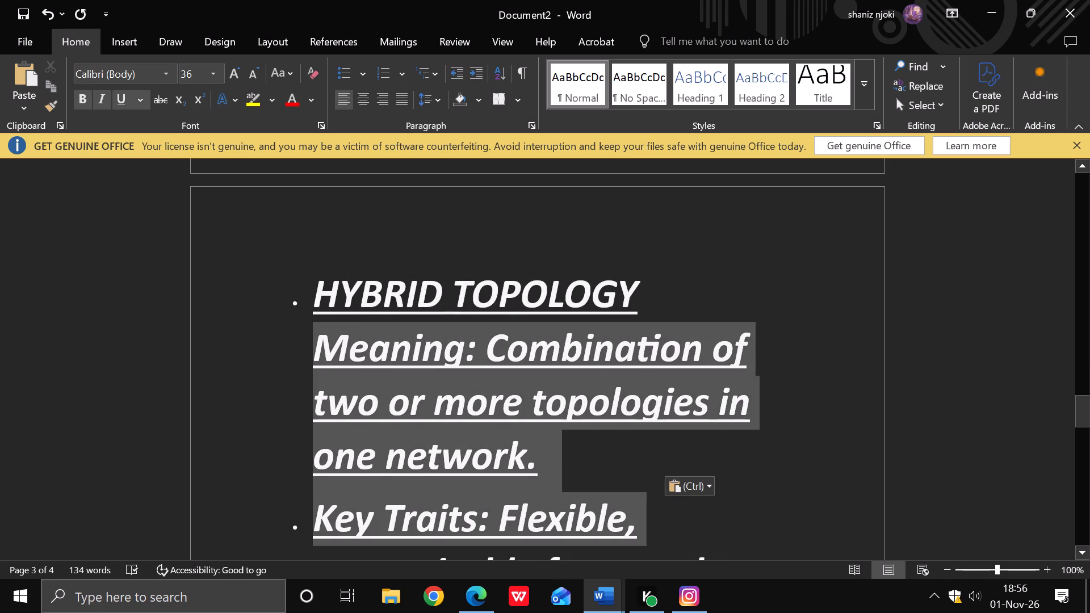
left_click_drag(688, 546, 693, 556)
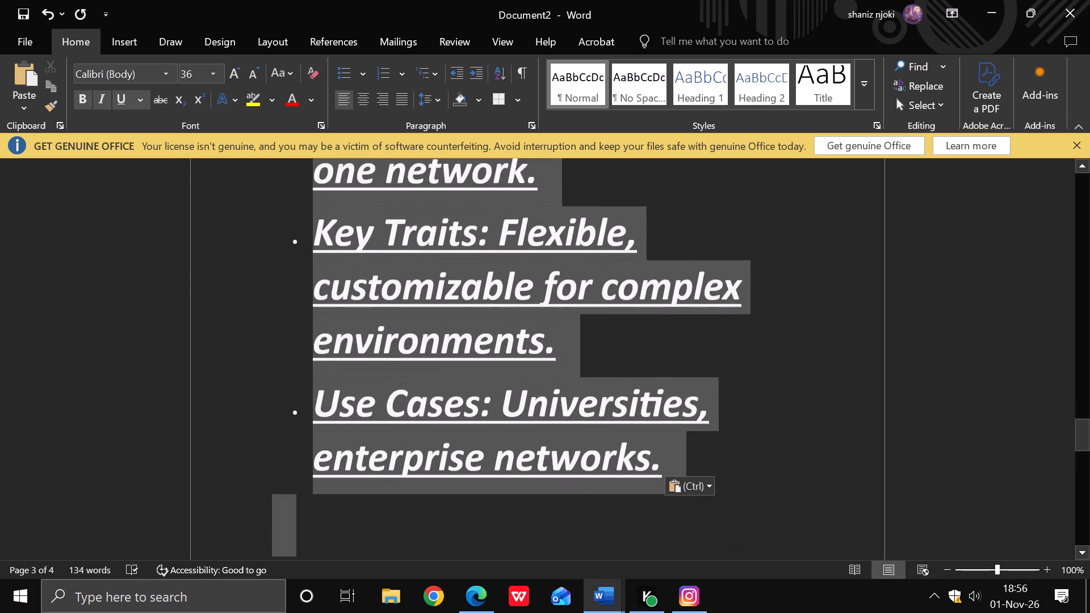
left_click_drag(693, 556, 727, 417)
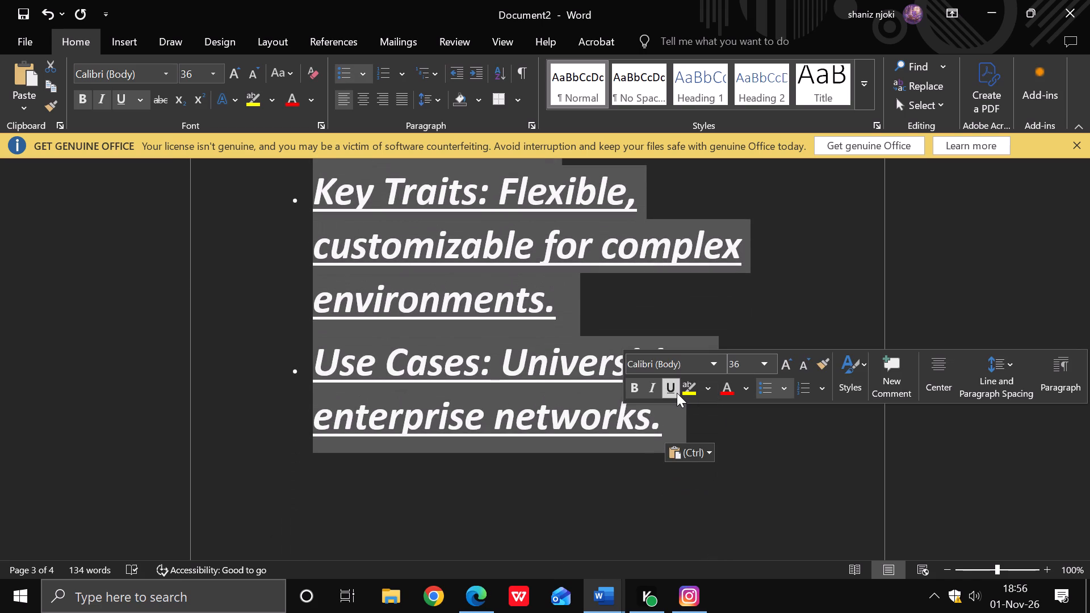
left_click(677, 393)
left_click(646, 388)
left_click(638, 388)
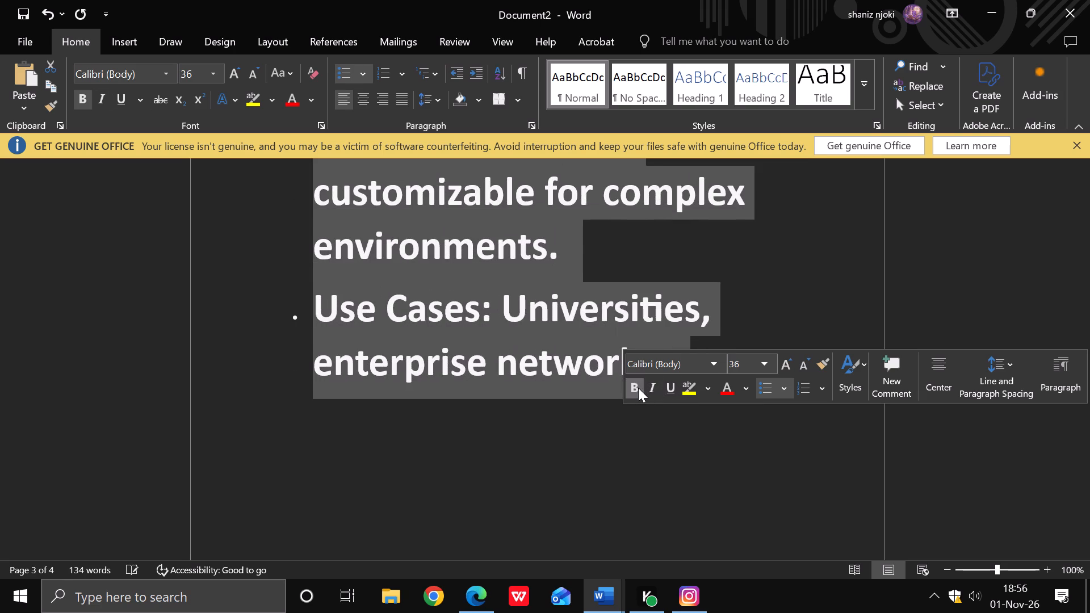
left_click(765, 360)
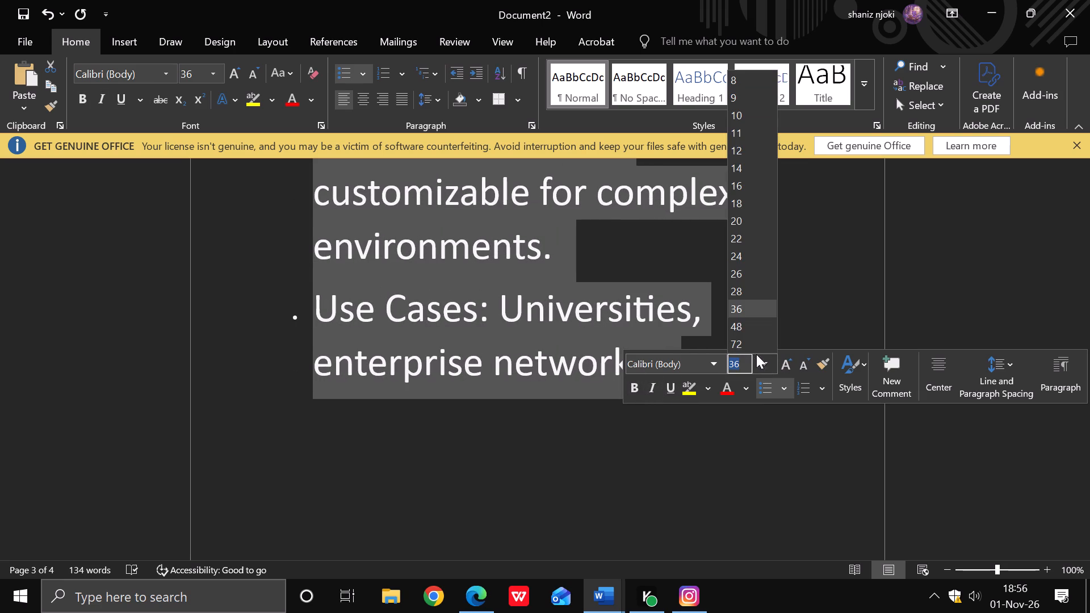
left_click(749, 226)
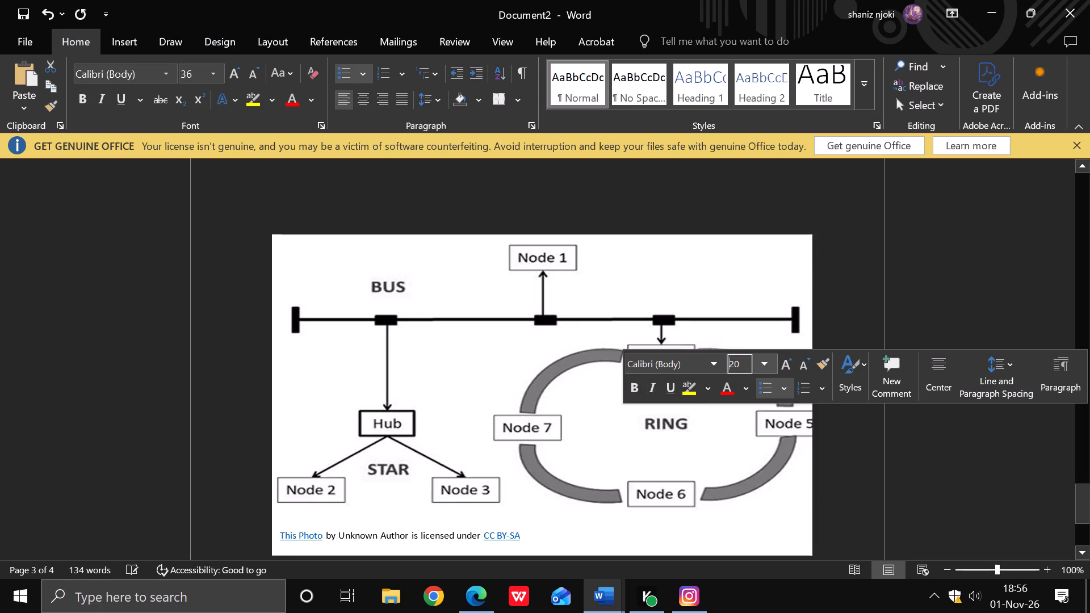
scroll(668, 272, "up", 1)
left_click(806, 267)
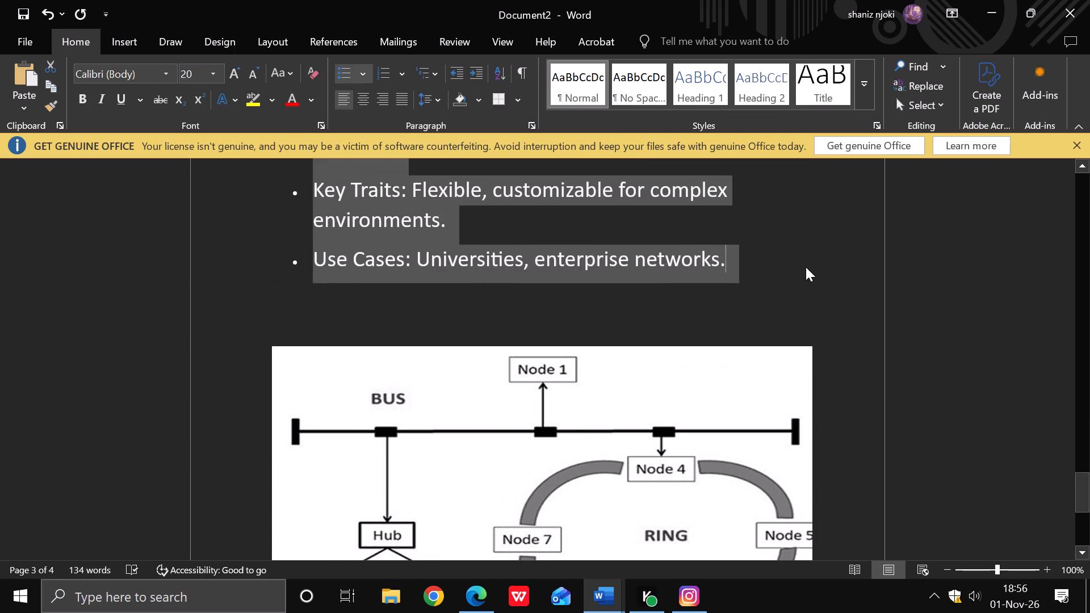
Review the formatted hybrid topology bullets, their heading and the content just above them.
scroll(439, 335, "up", 10)
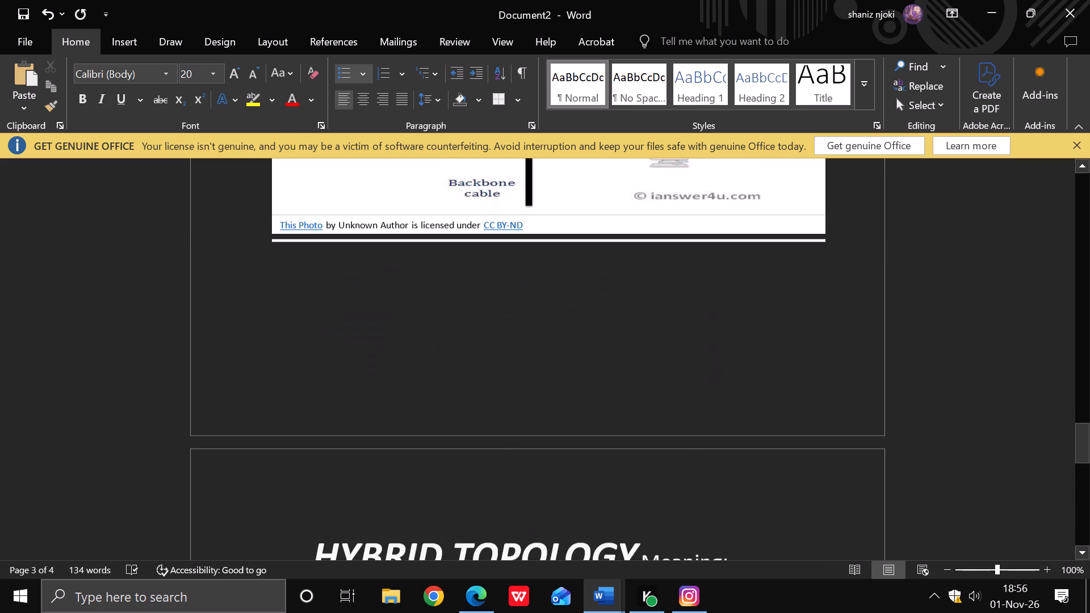
scroll(439, 335, "up", 1)
scroll(439, 335, "down", 7)
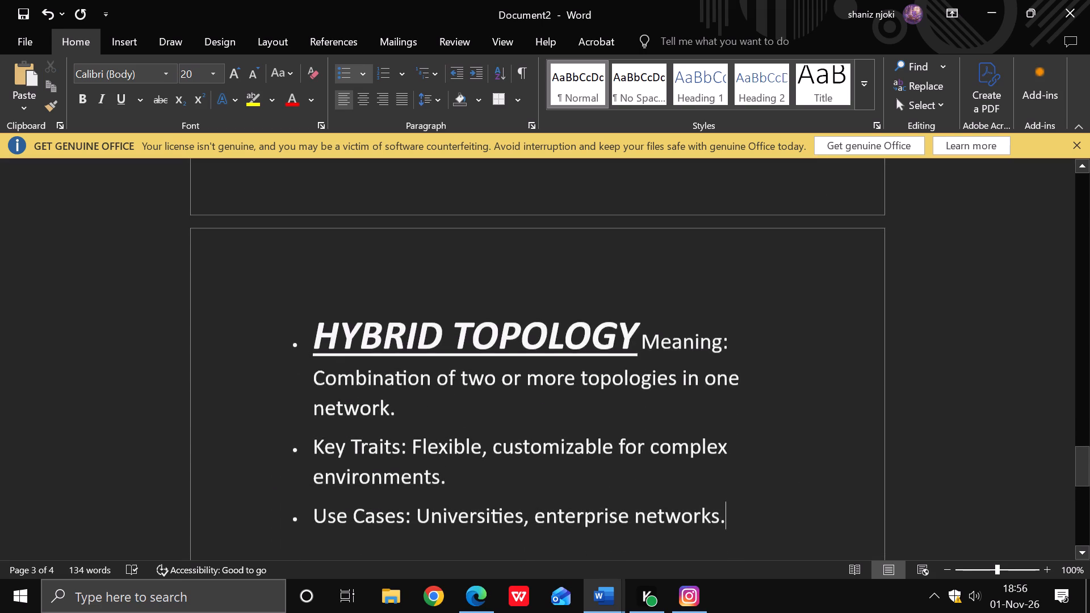
scroll(439, 335, "down", 1)
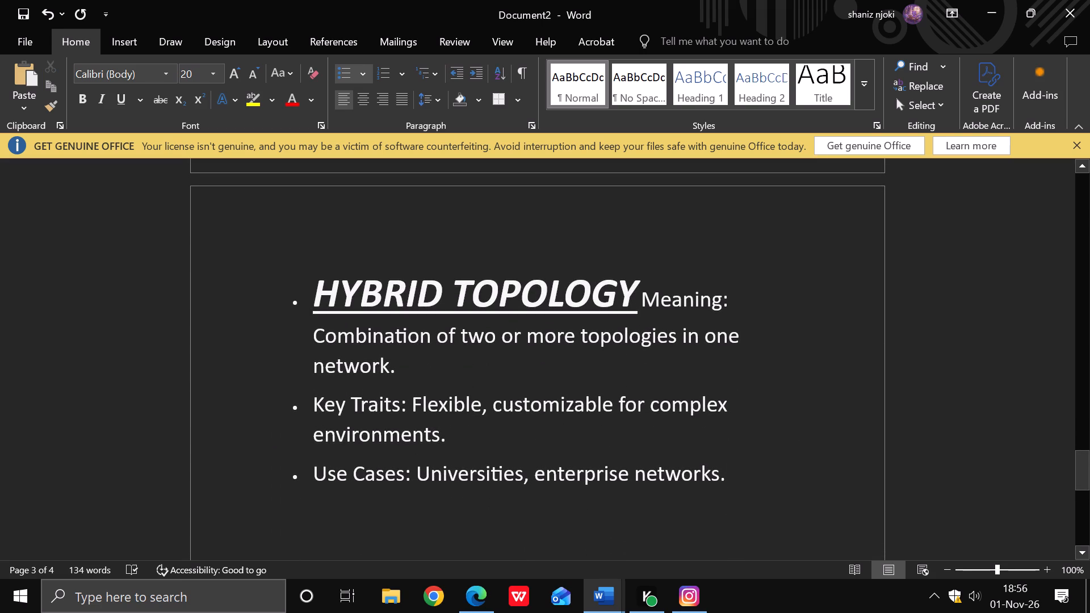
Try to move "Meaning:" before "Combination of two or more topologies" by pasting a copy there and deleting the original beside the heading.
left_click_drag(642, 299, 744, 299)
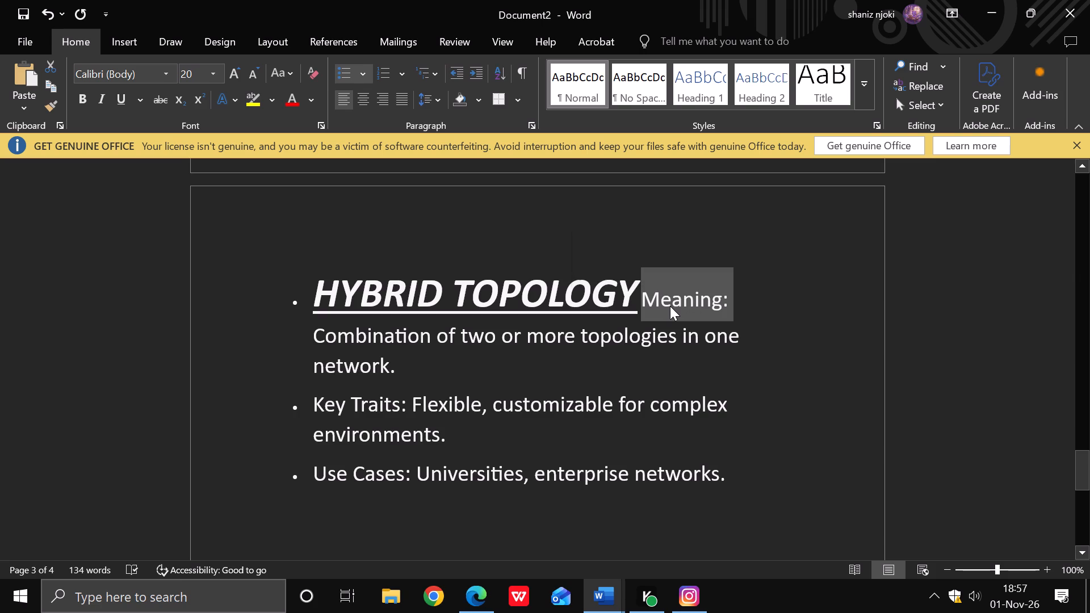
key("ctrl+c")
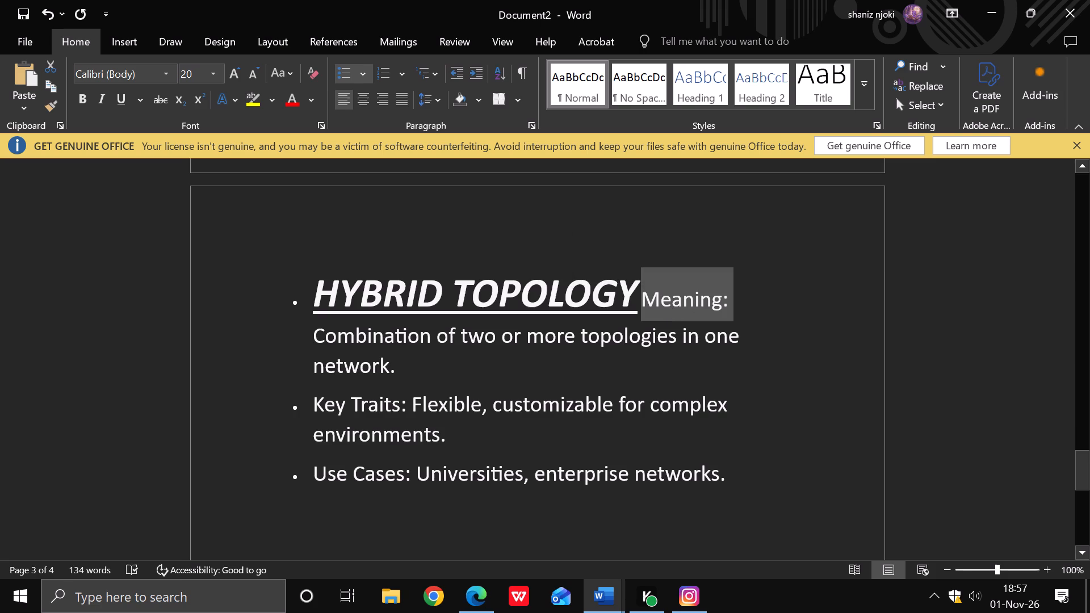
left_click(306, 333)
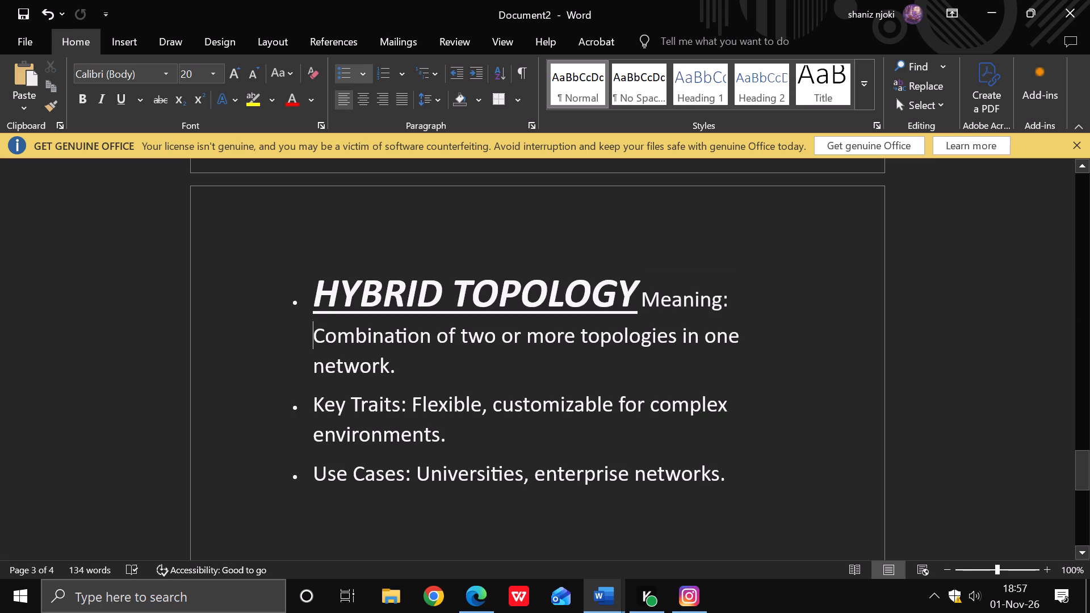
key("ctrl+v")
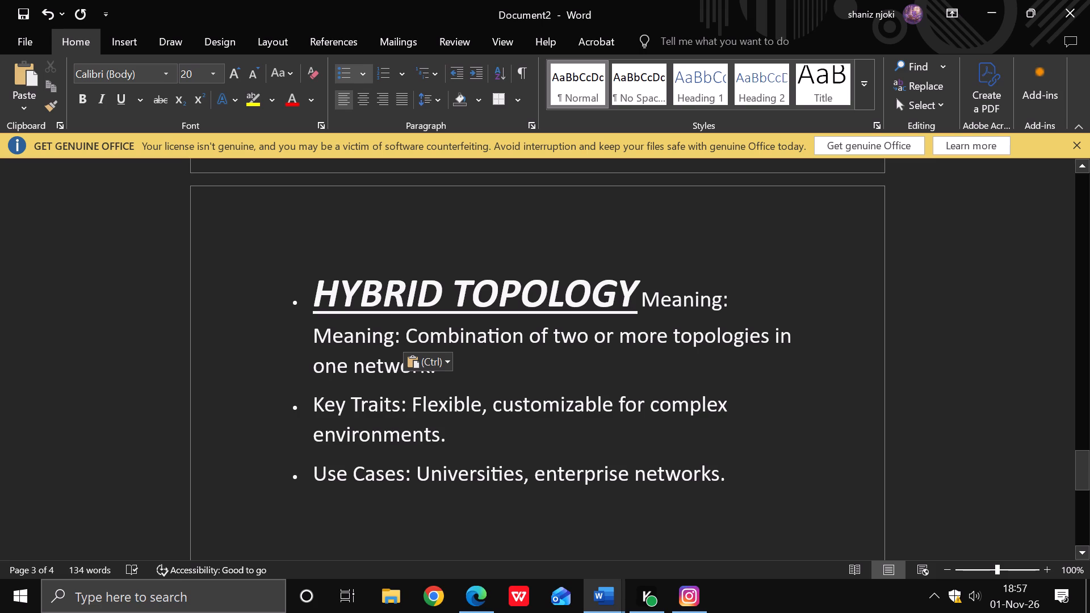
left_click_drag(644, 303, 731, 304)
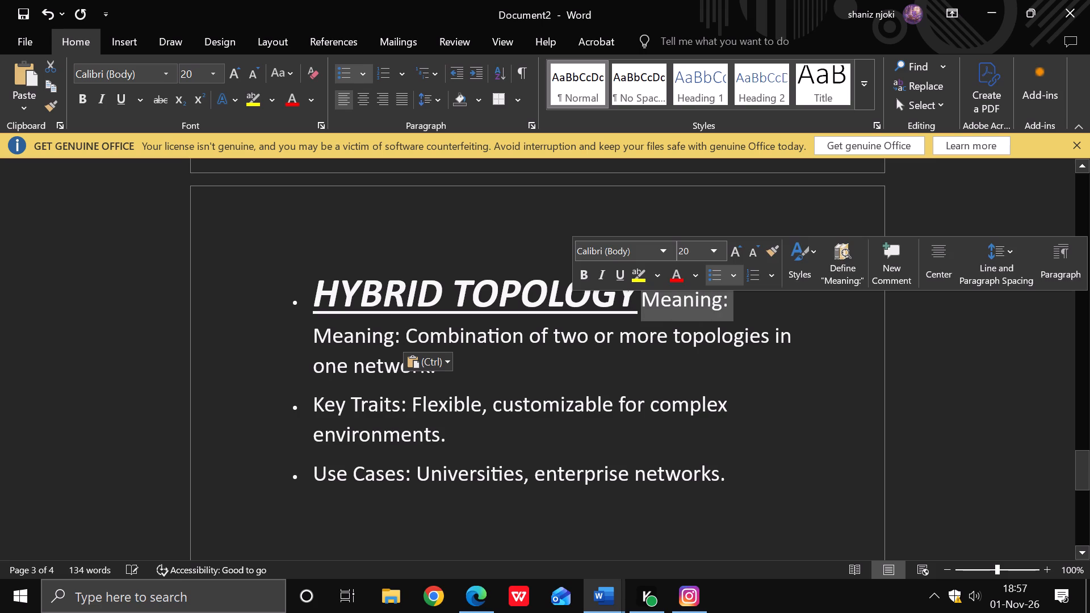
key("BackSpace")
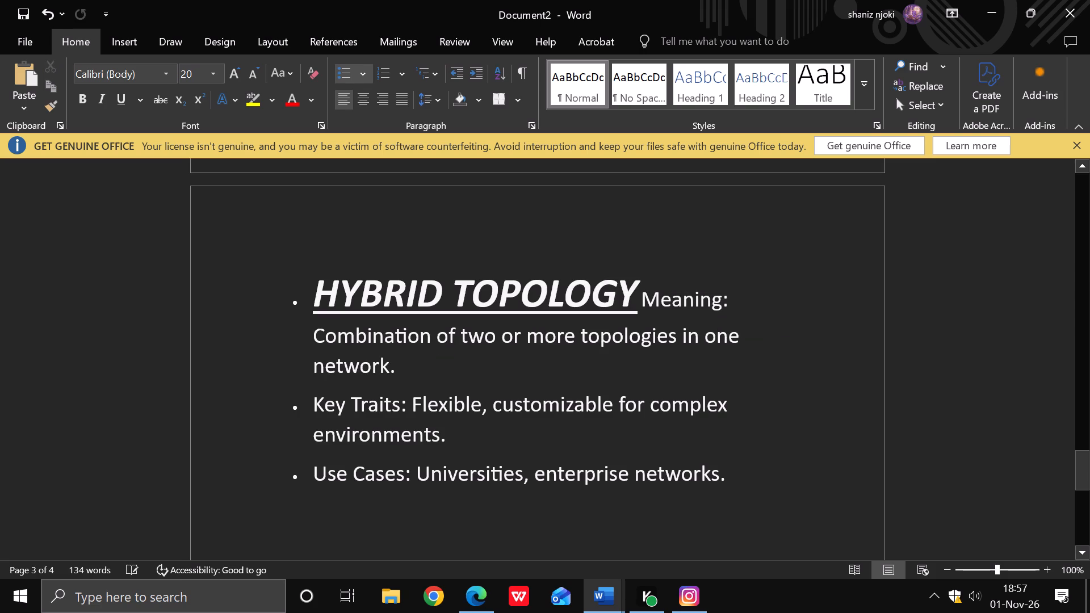
Delete "Meaning:" after the HYBRID TOPOLOGY heading and move "Combination of two or more topologies in one network." to its own bullet line.
left_click(728, 288)
key("BackSpace")
key("BackSpace")
key("BackSpace")
key("BackSpace")
key("BackSpace")
key("BackSpace")
key("BackSpace")
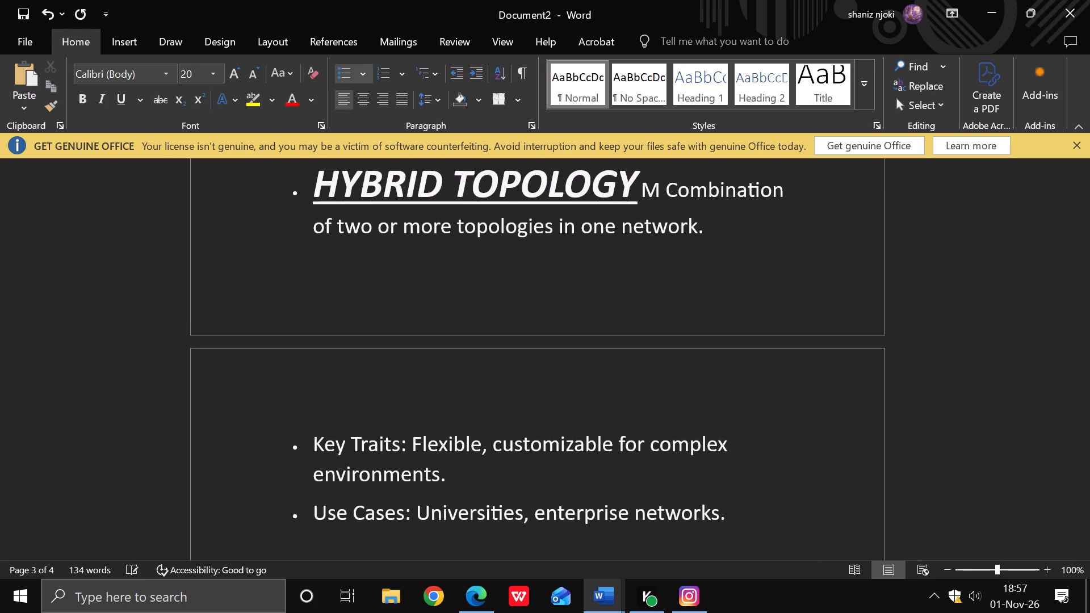
key("BackSpace")
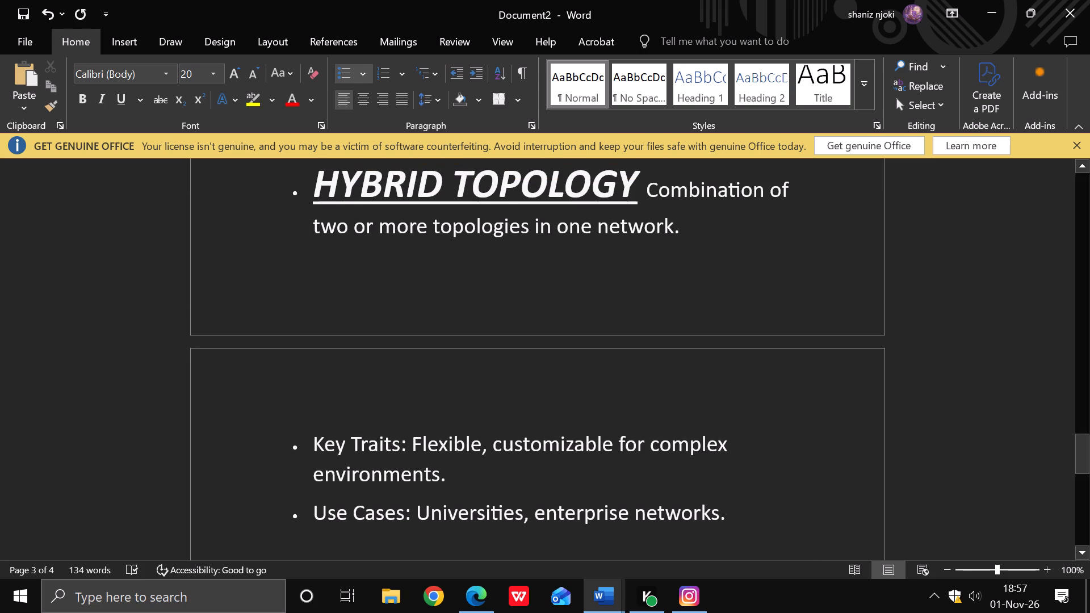
key("Return")
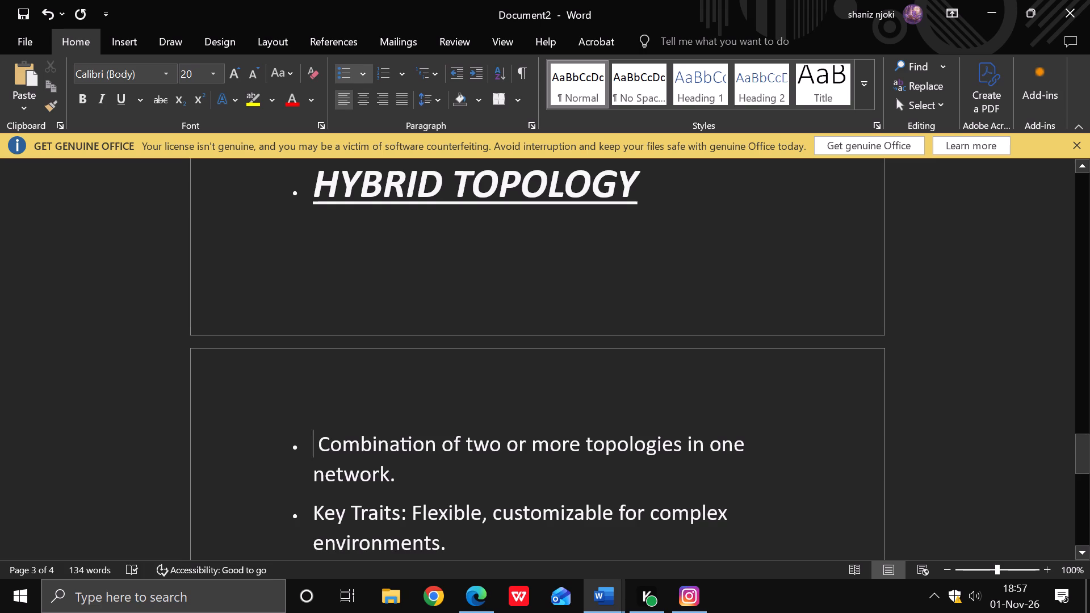
Remove the bullet mark in front of the HYBRID TOPOLOGY heading.
scroll(315, 211, "up", 8)
scroll(315, 211, "down", 2)
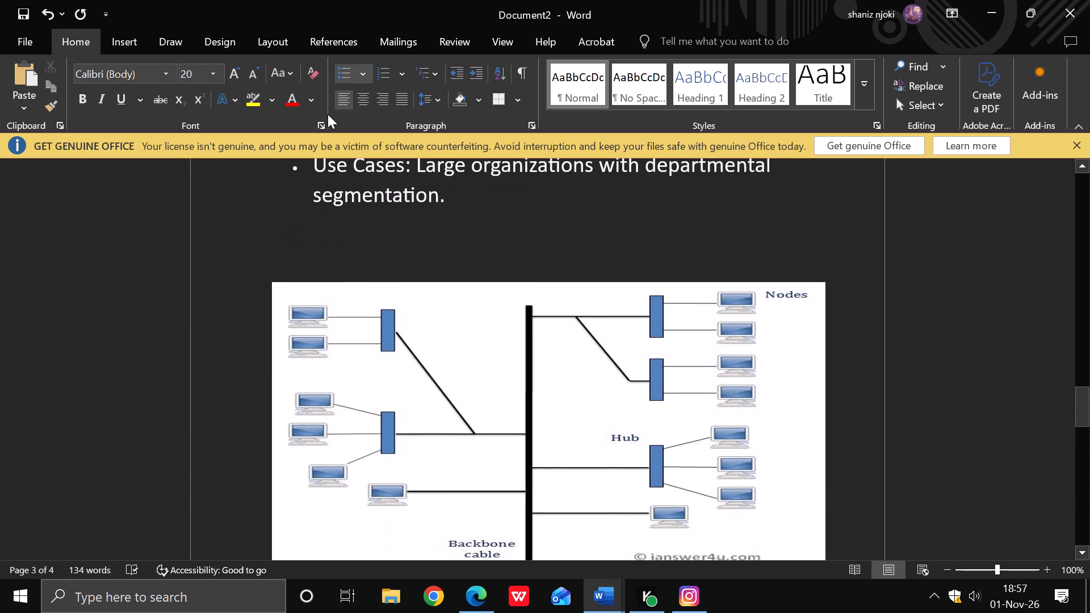
scroll(328, 114, "down", 4)
scroll(458, 258, "down", 10)
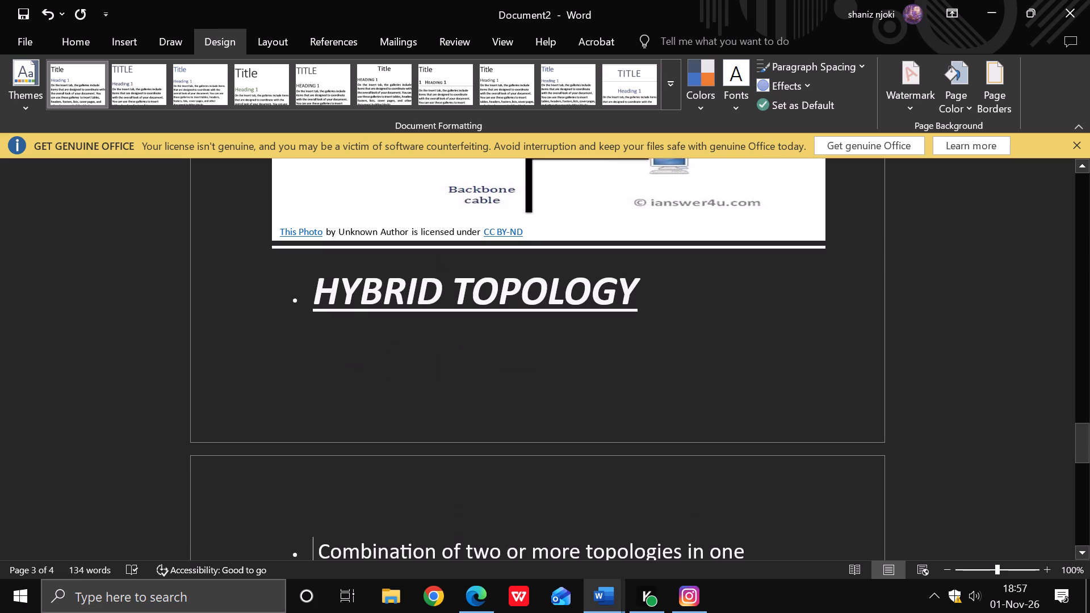
left_click(299, 299)
key("BackSpace")
Review the hybrid topology bullets and diagram through to the end of the document.
scroll(437, 418, "down", 8)
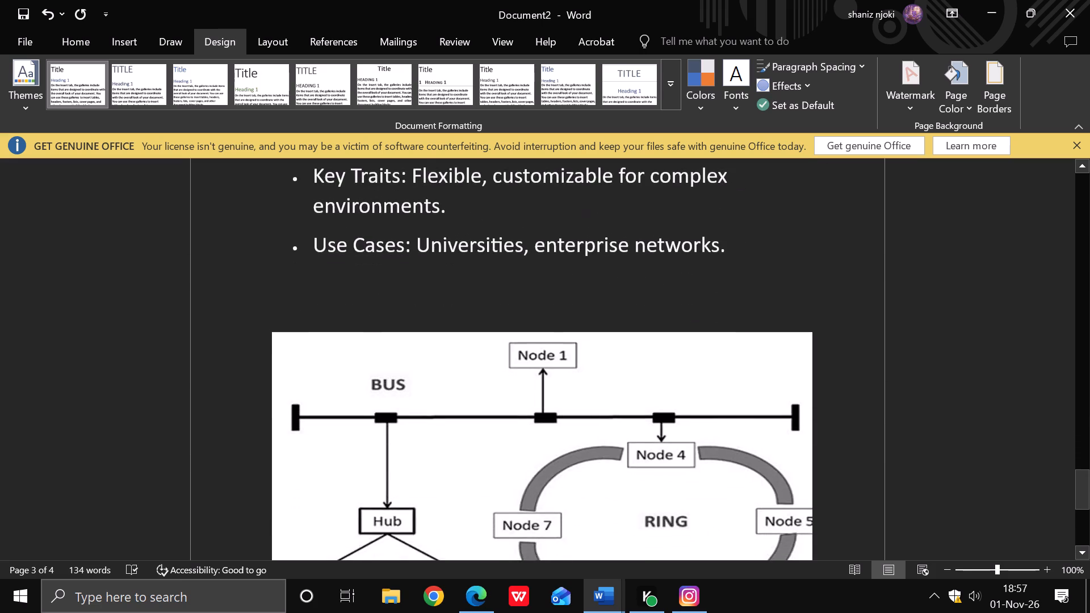
scroll(437, 418, "down", 8)
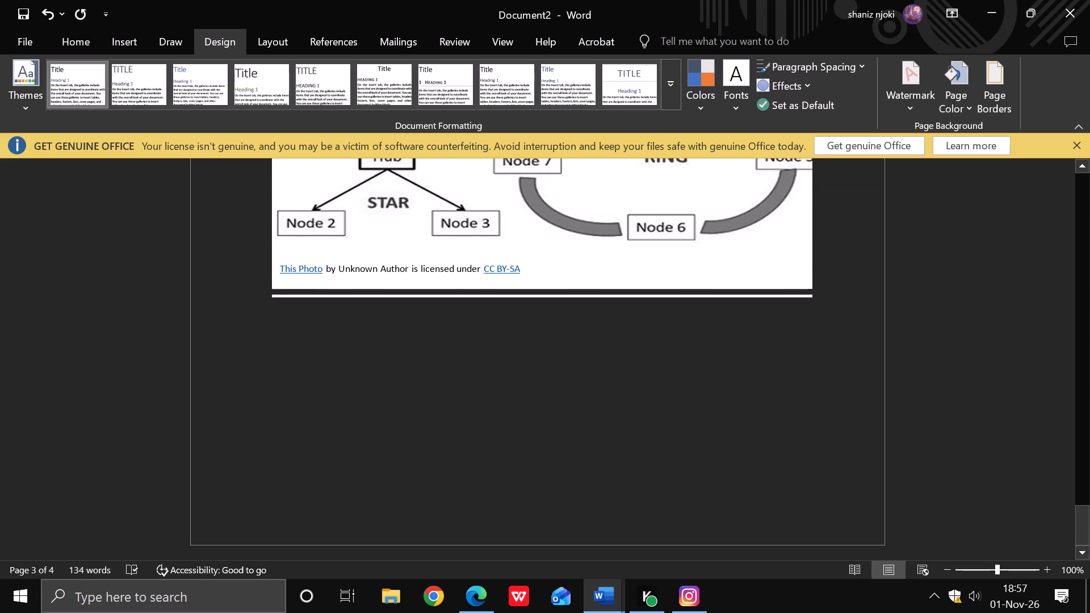
Switch to Edge and look back through the web overview of topology definitions, from Hybrid Topology up to its beginning.
left_click(480, 604)
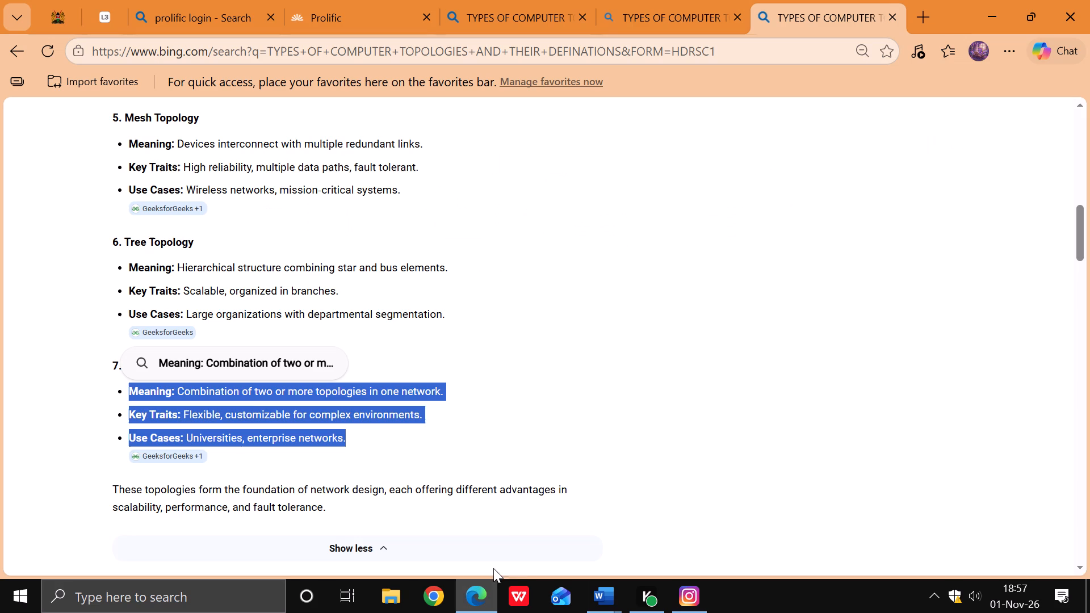
scroll(392, 410, "down", 2)
left_click(557, 259)
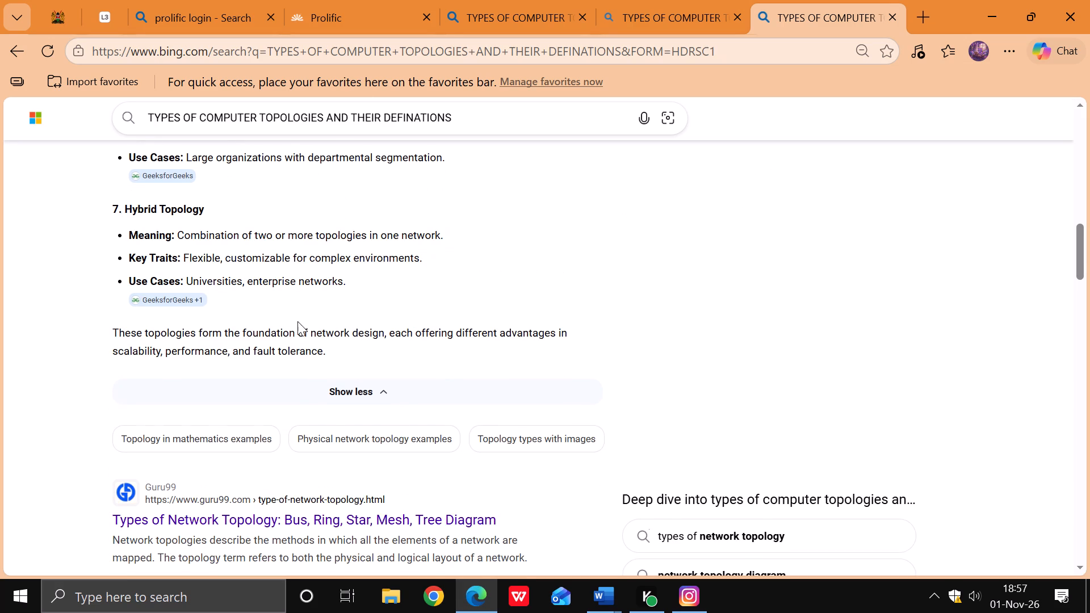
scroll(297, 321, "up", 9)
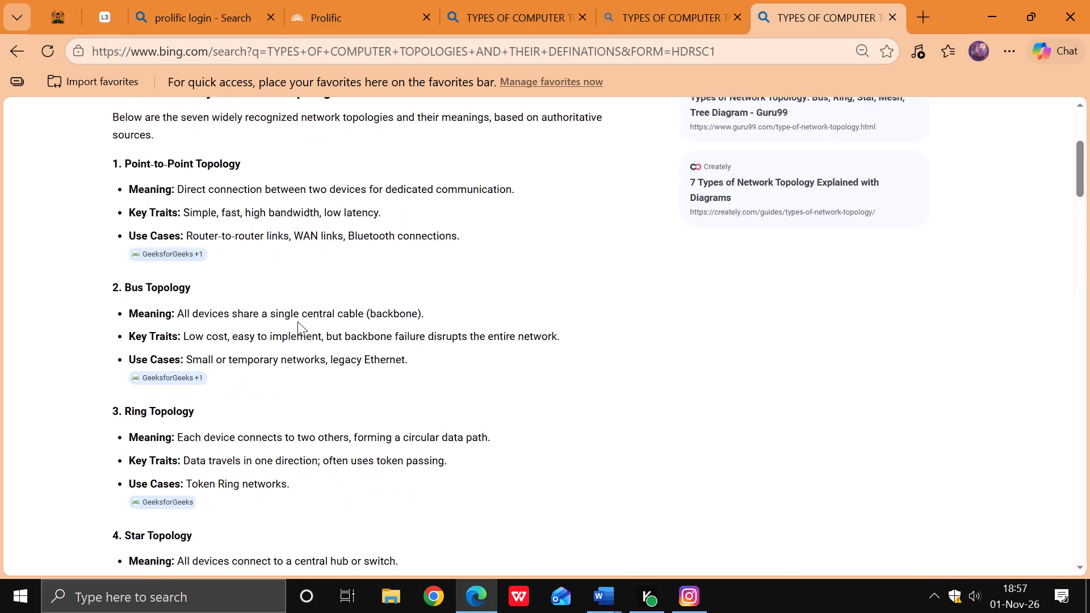
scroll(297, 321, "up", 2)
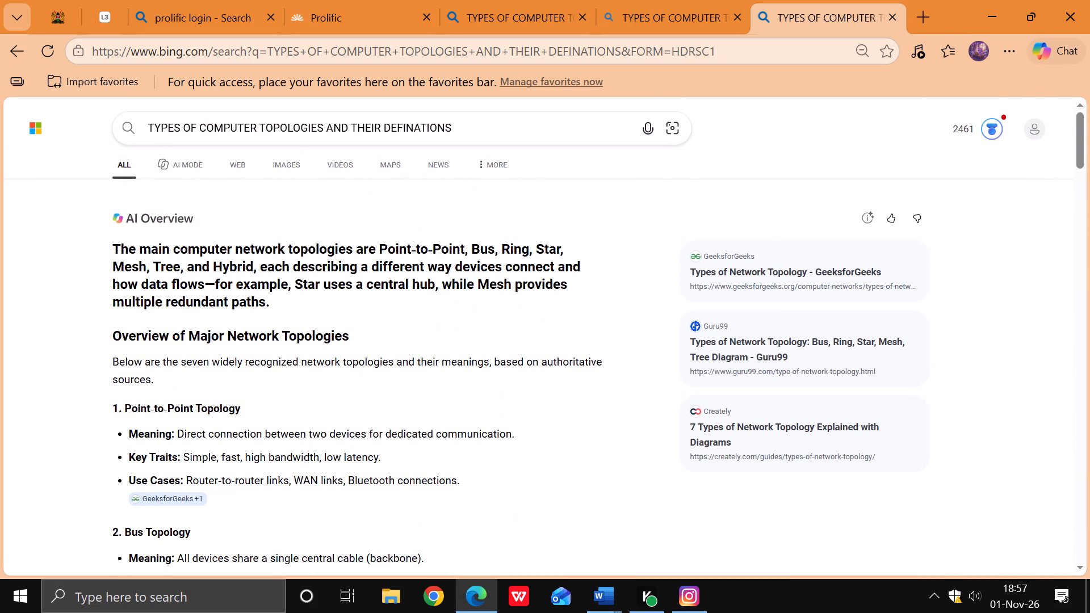
Return to the Word document and review its sections from the hybrid diagram back up to the TYPES OF COMPUTER TOPOLOGIES title.
left_click(640, 520)
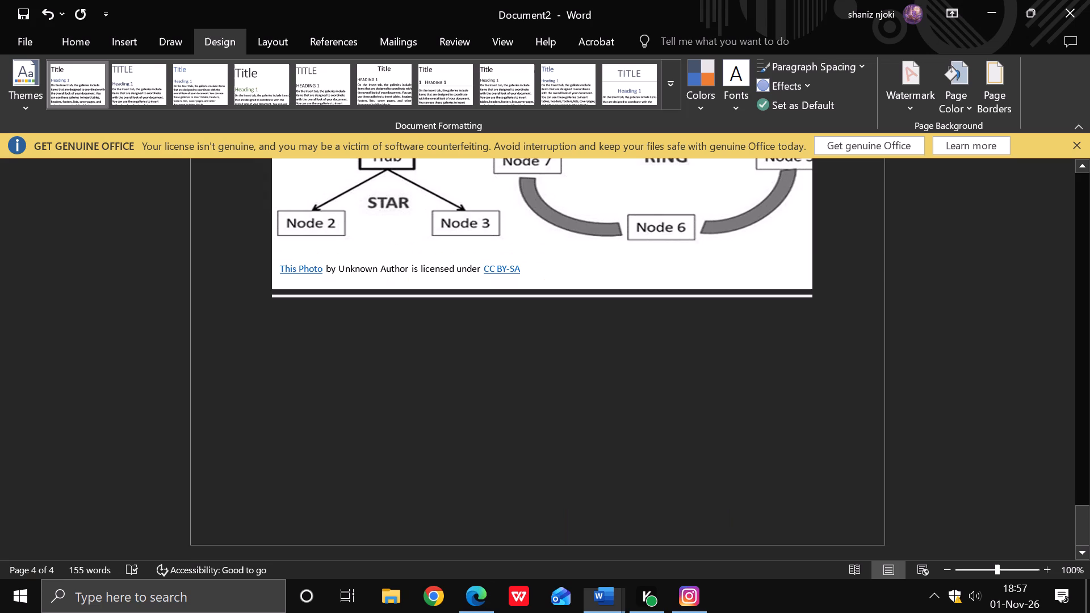
scroll(480, 350, "up", 12)
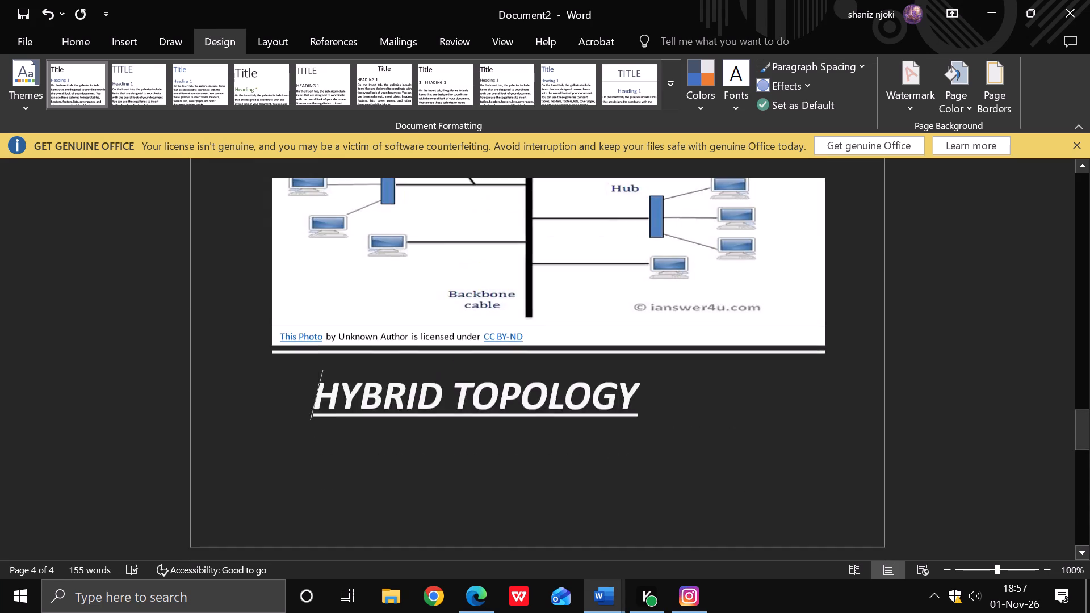
scroll(480, 350, "up", 12)
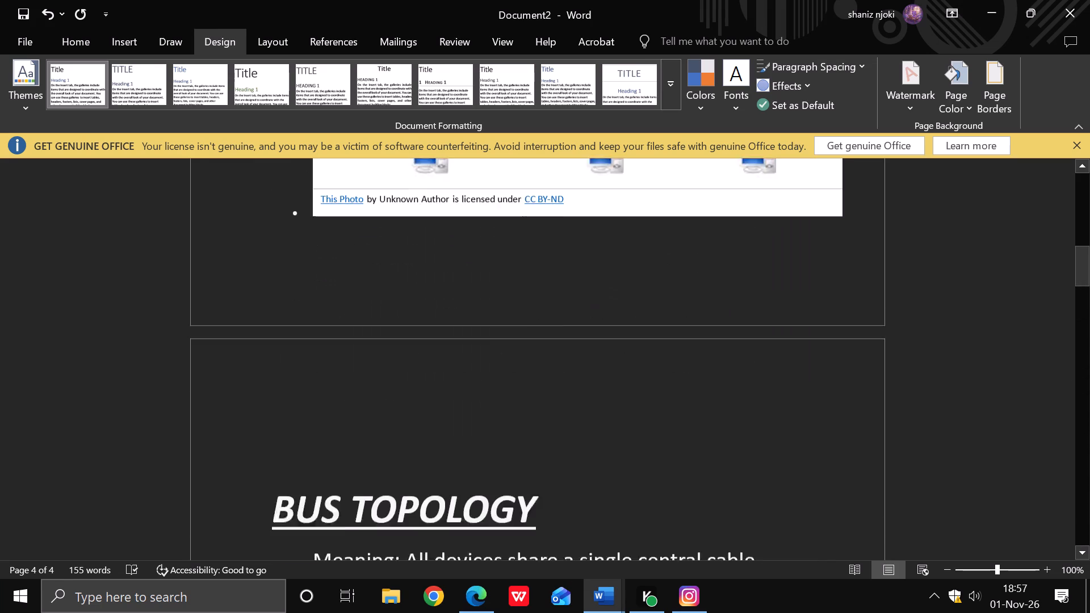
scroll(480, 350, "up", 3)
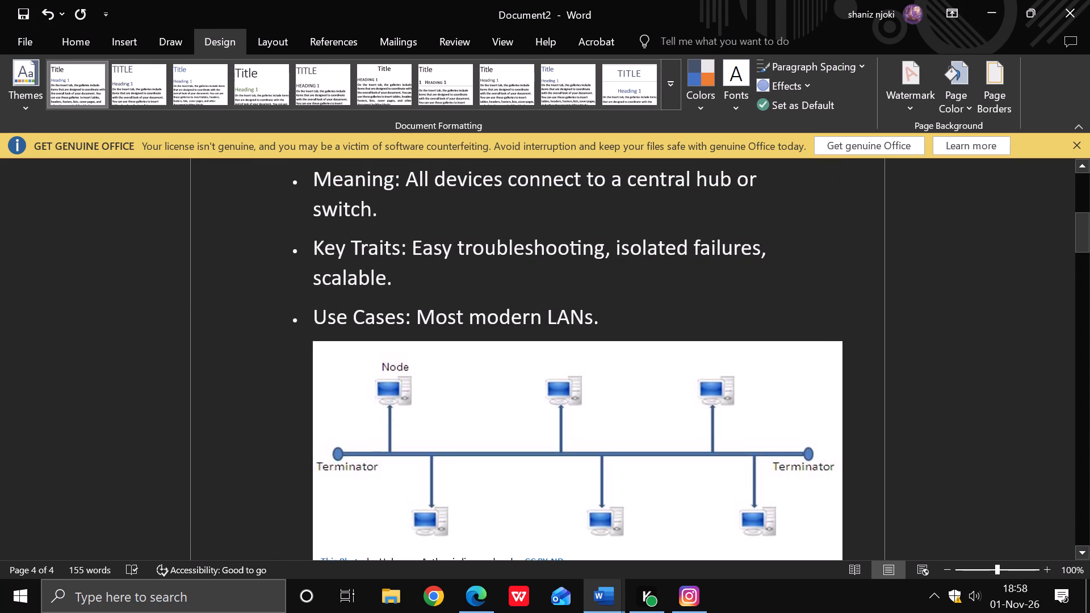
scroll(480, 350, "up", 7)
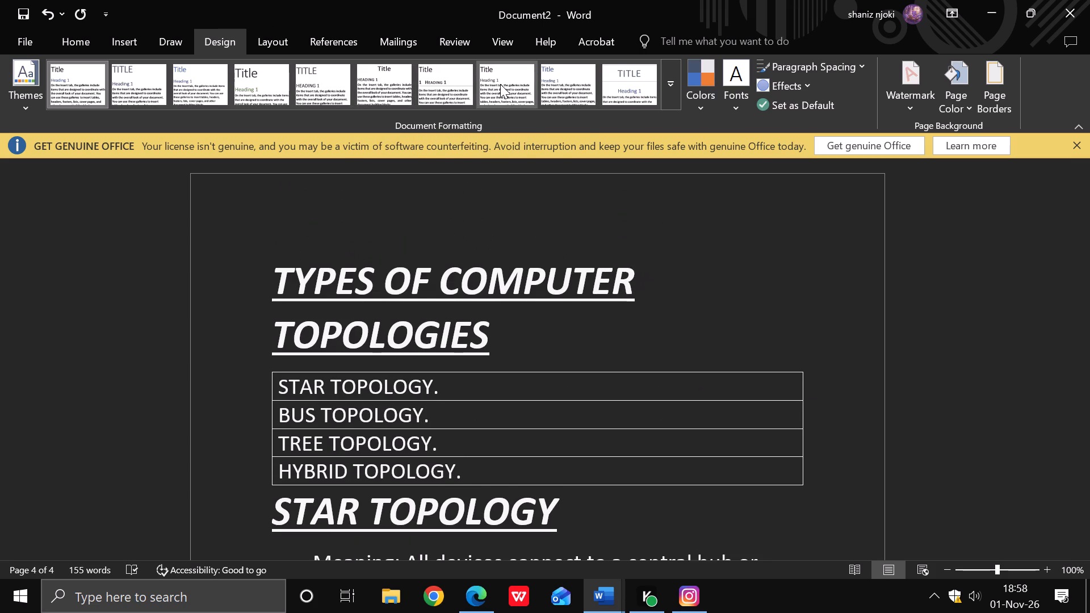
Apply the built-in style set with the blue-banded Heading 1 to the document.
scroll(500, 84, "left", 3)
left_click(670, 83)
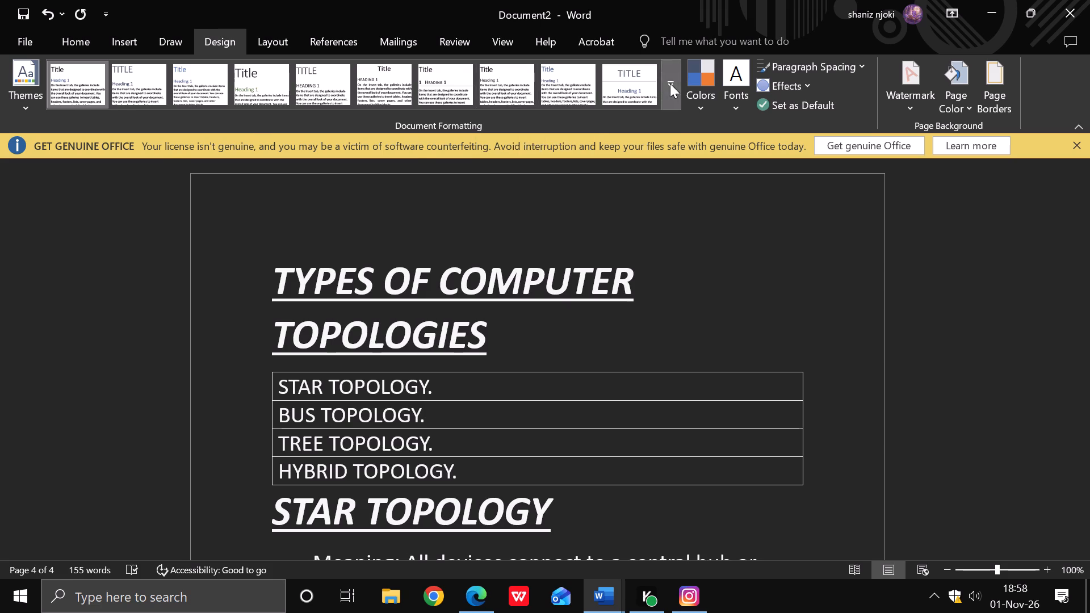
scroll(329, 188, "down", 1)
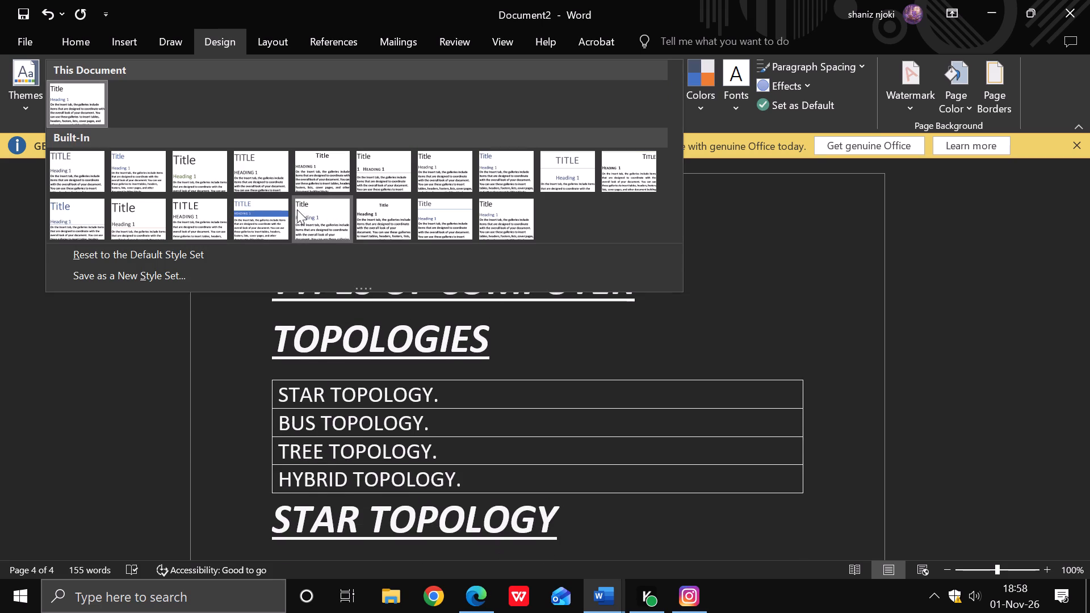
left_click(264, 211)
Examine the document's spacing and layout under the new style set, from the topologies table to the TREE TOPOLOGY section.
scroll(466, 279, "down", 4)
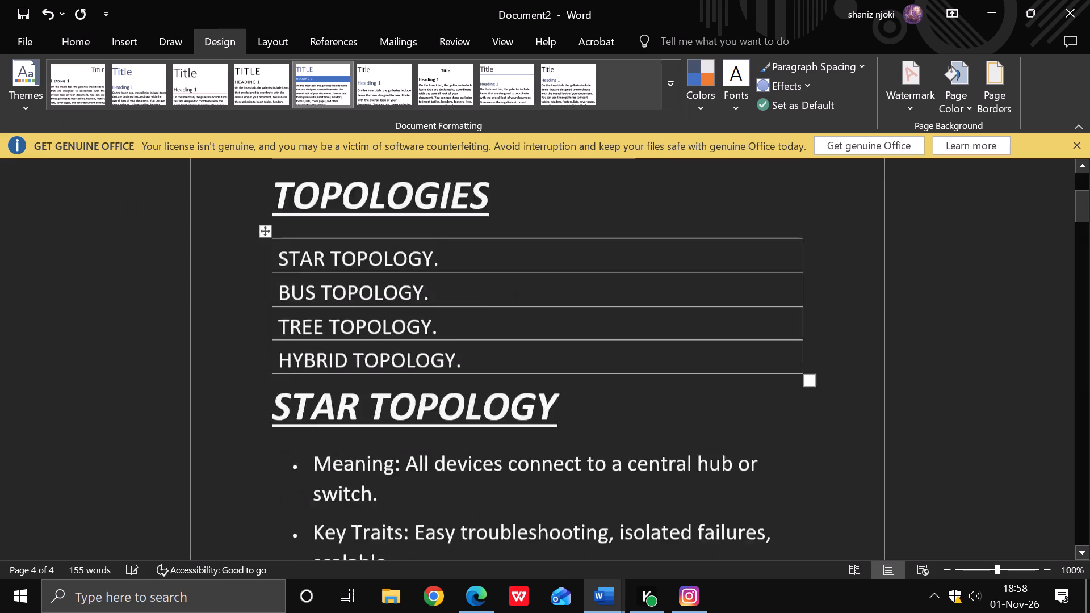
scroll(466, 279, "down", 7)
scroll(466, 279, "up", 2)
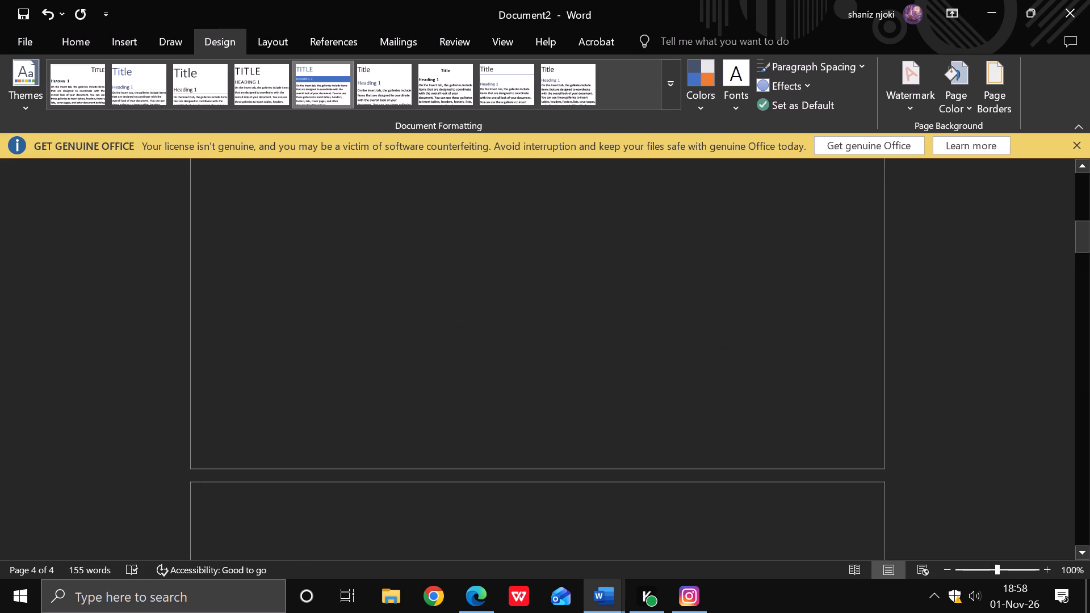
scroll(466, 279, "down", 13)
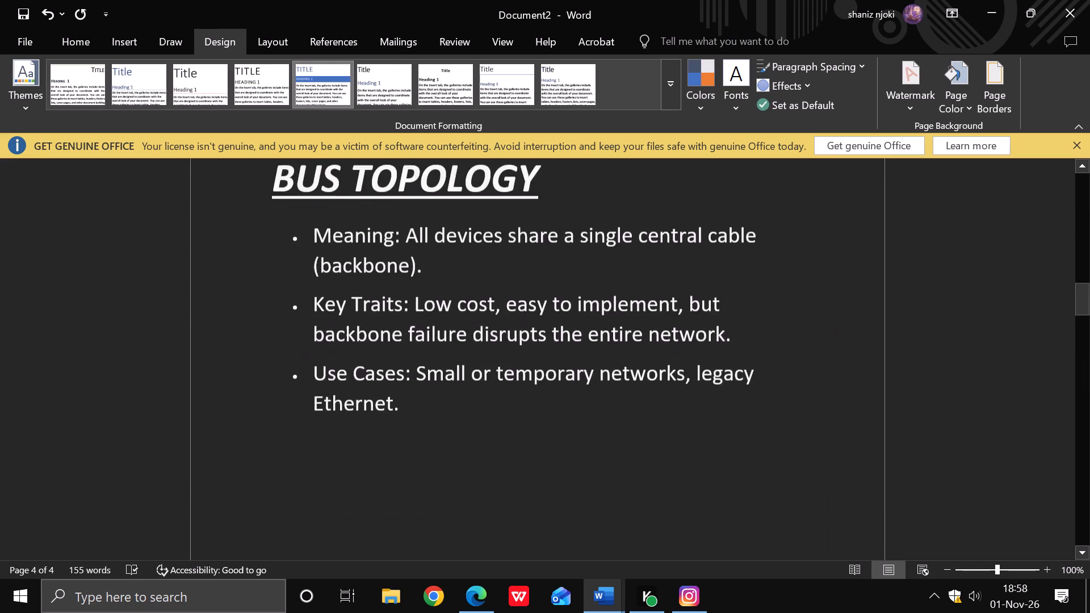
scroll(466, 279, "down", 8)
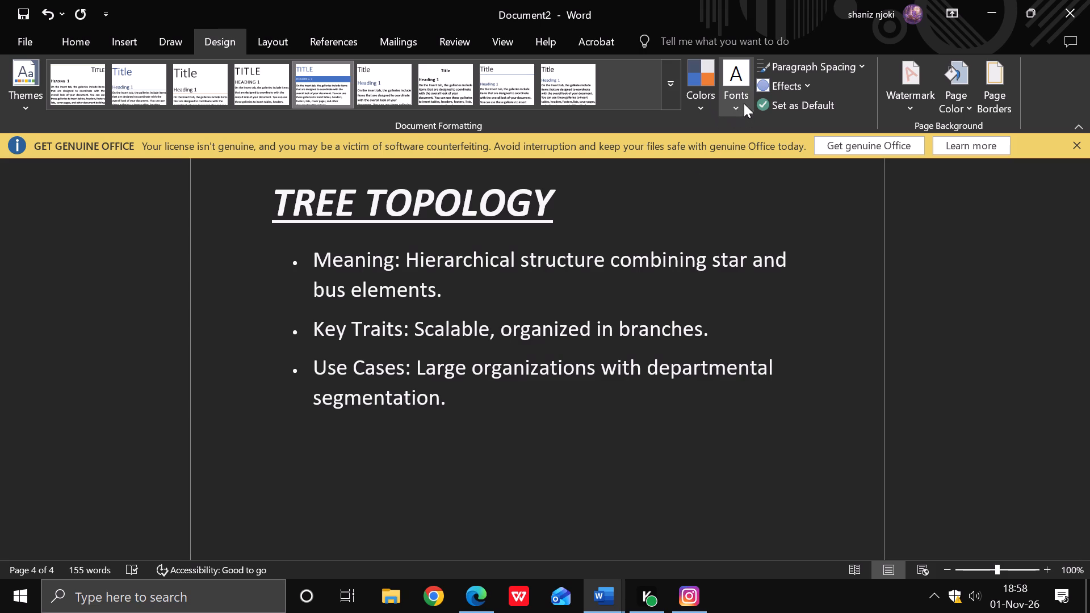
Set the document's theme fonts to Office 2007 - 2010, with Cambria headings and Calibri body text.
left_click(723, 99)
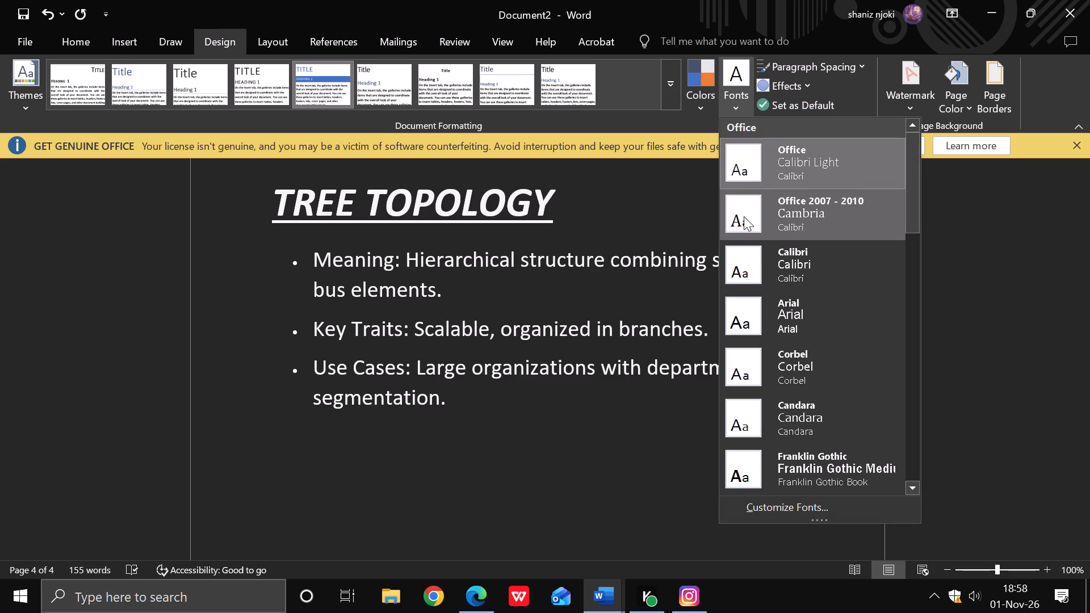
scroll(447, 270, "up", 12)
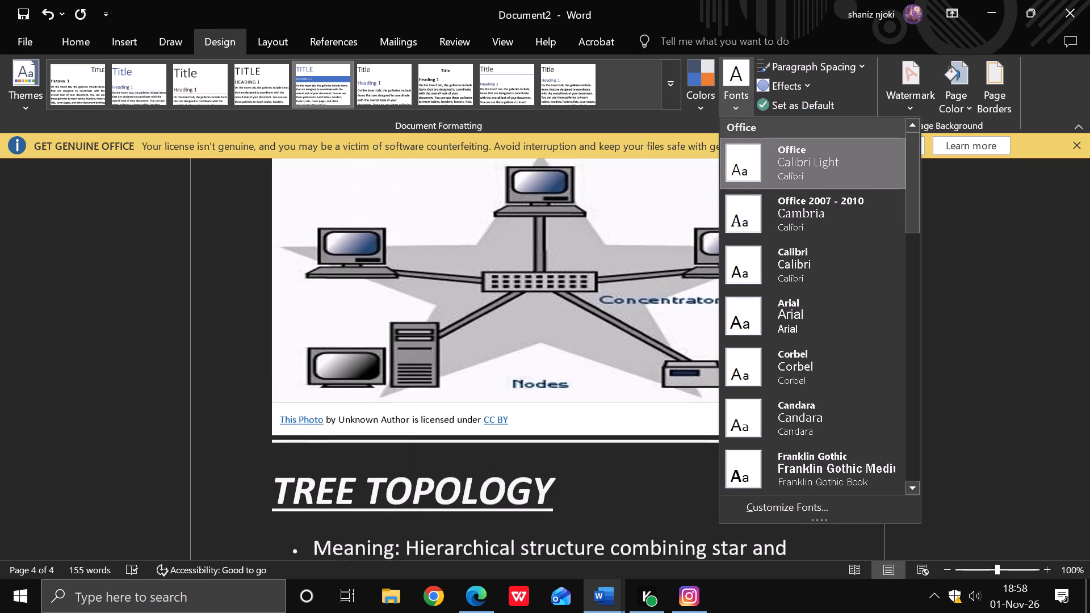
scroll(447, 270, "up", 12)
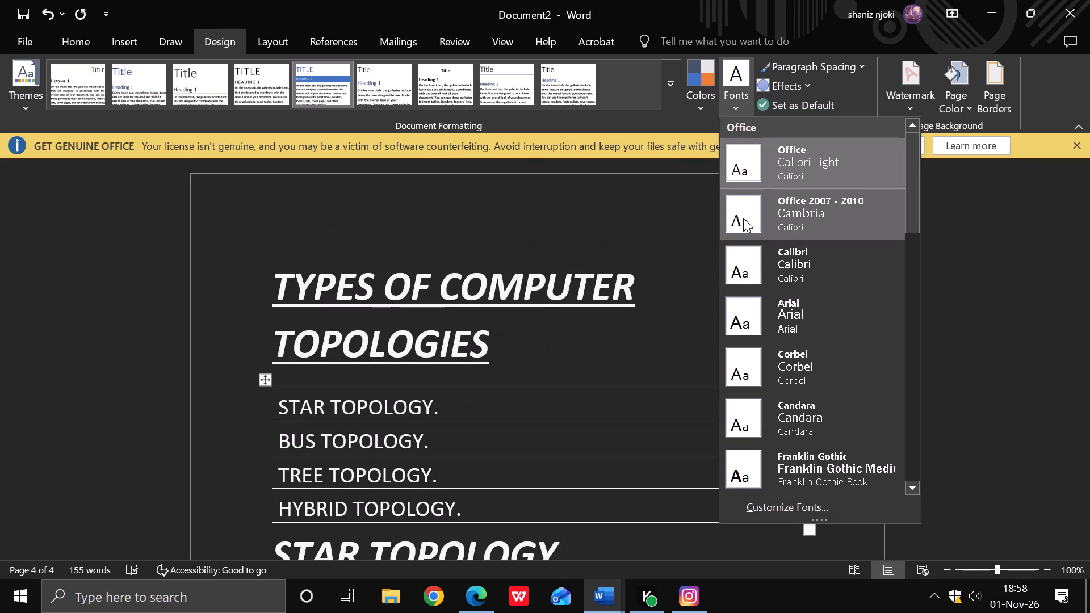
left_click(790, 209)
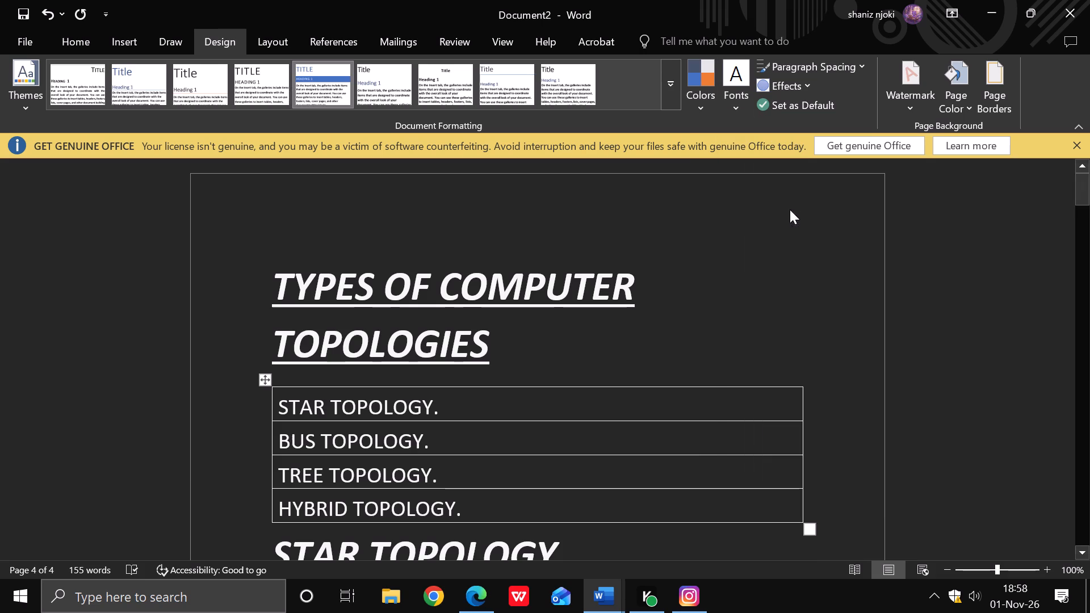
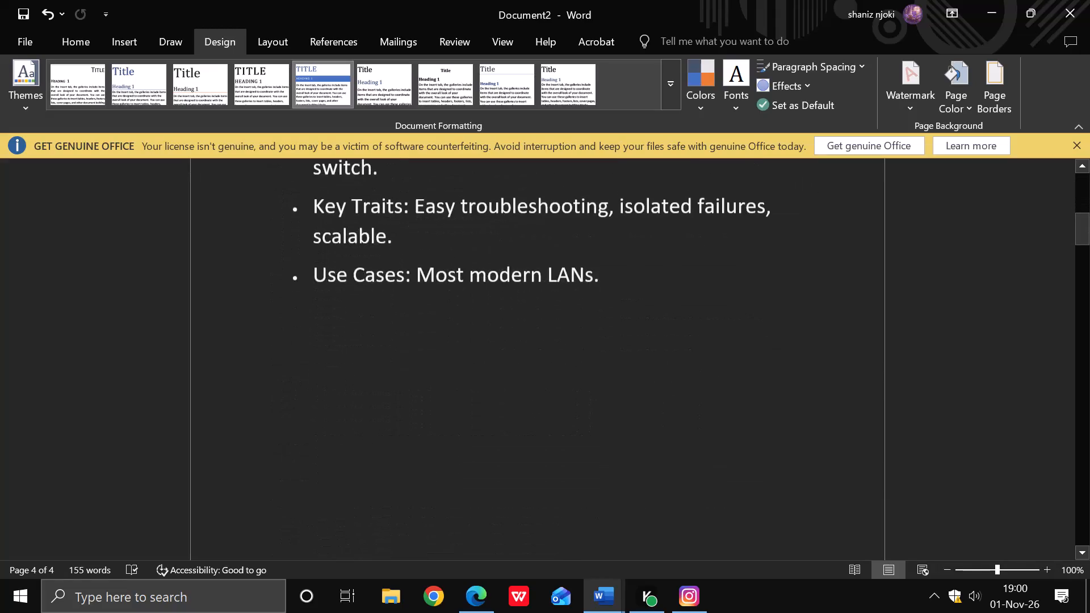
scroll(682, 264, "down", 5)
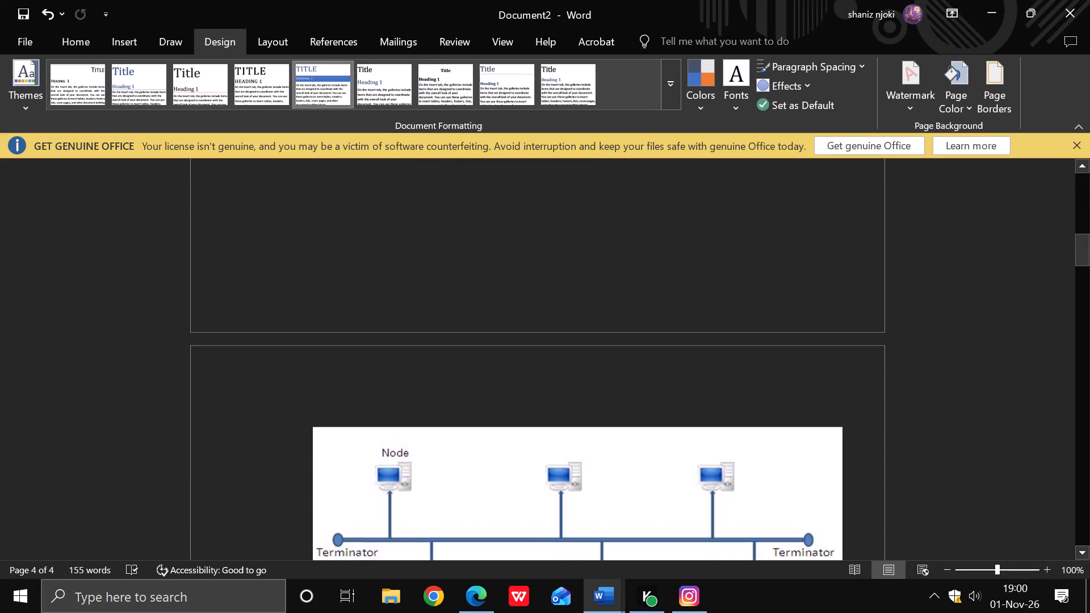